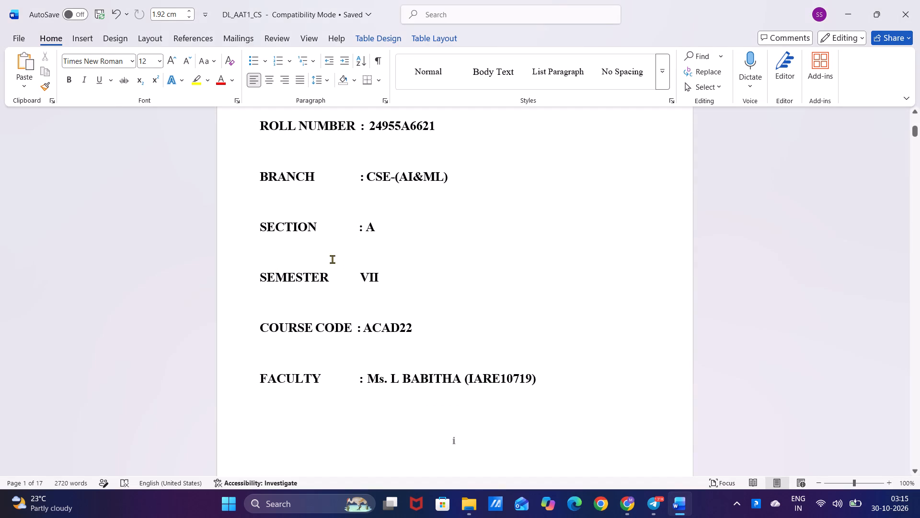
pyautogui.click(358, 257)
pyautogui.scroll(3, 358, 257)
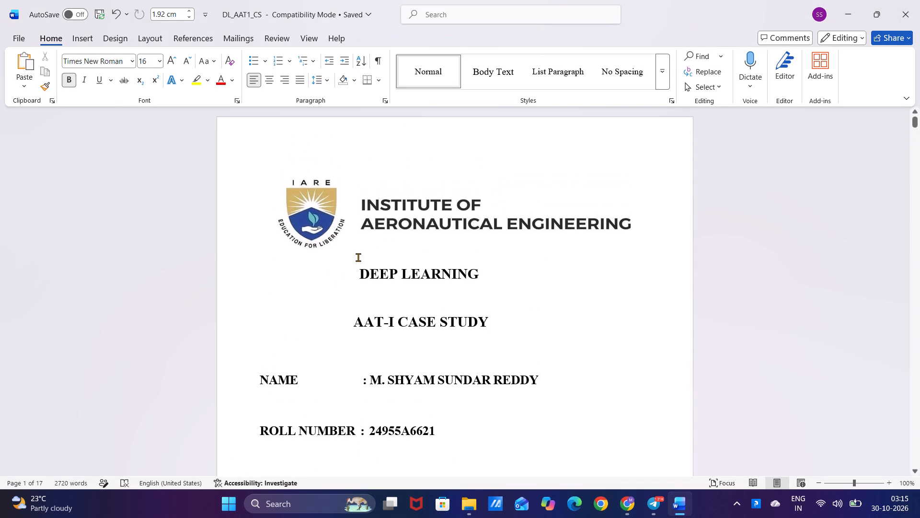
pyautogui.moveTo(361, 274); pyautogui.dragTo(482, 278)
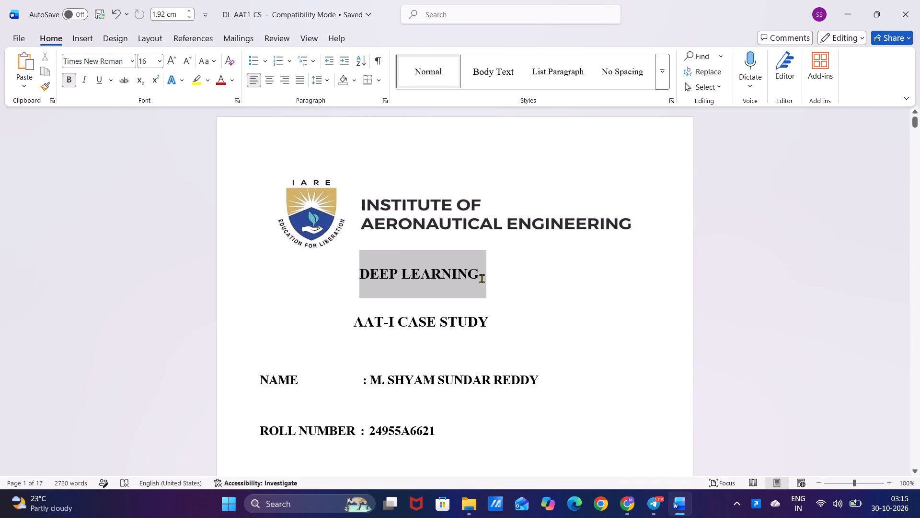
pyautogui.moveTo(482, 278); pyautogui.dragTo(479, 277)
pyautogui.hotkey('ctrl', 'v')
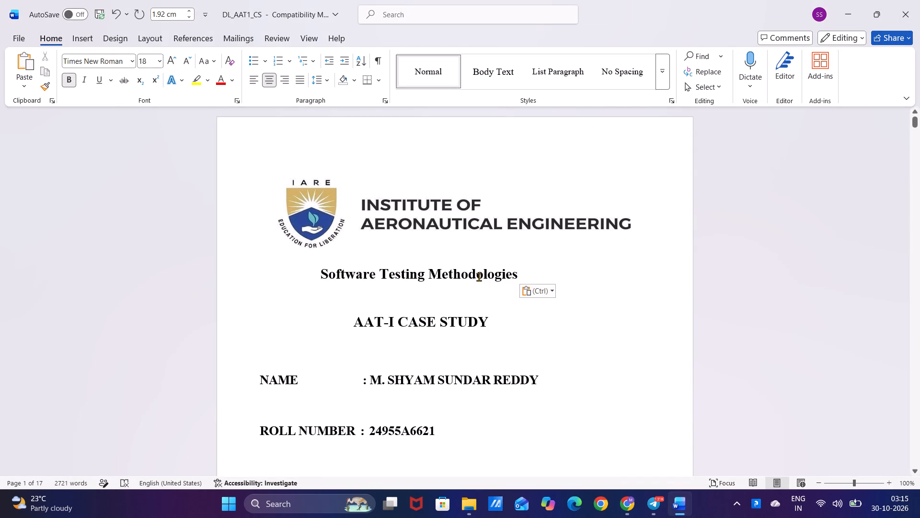
# Keep the new cover title centred and shift it and the "AAT-I CASE STUDY" line slightly rightward beneath the institute logo.
pyautogui.moveTo(318, 272); pyautogui.dragTo(488, 282)
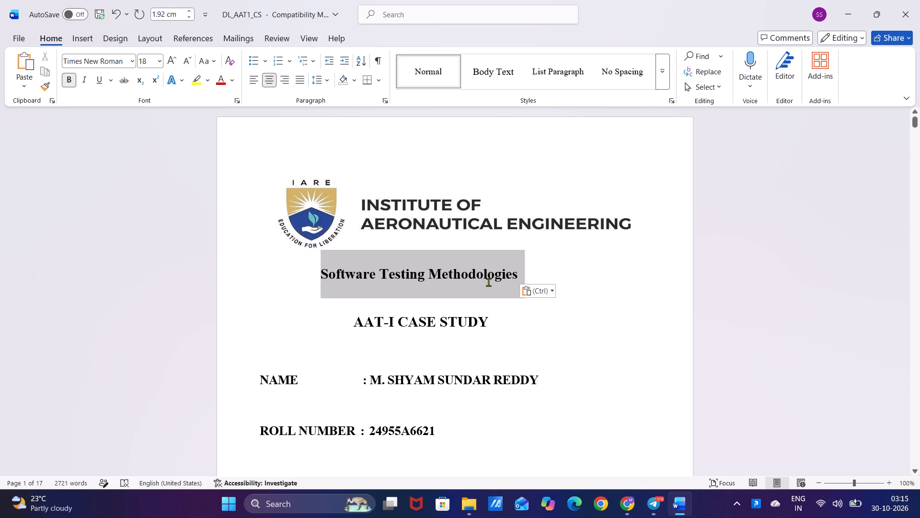
pyautogui.moveTo(488, 282); pyautogui.dragTo(494, 282)
pyautogui.click(271, 80)
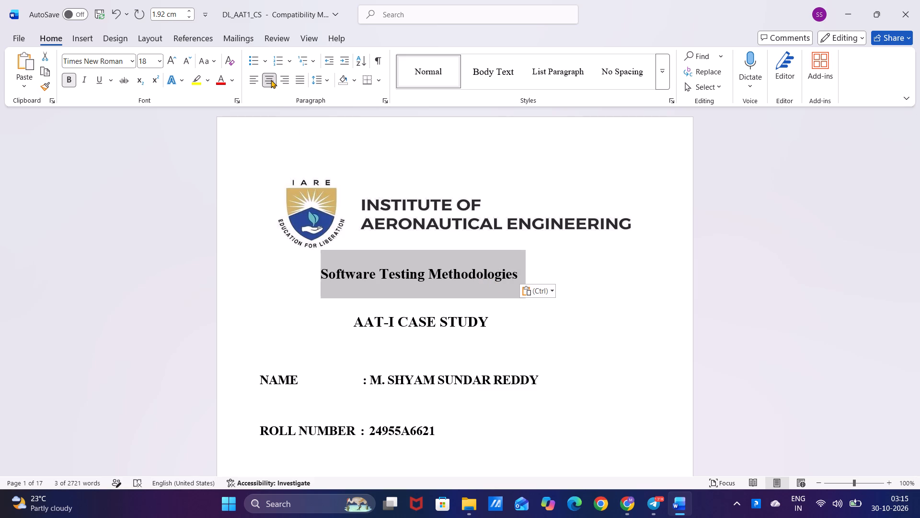
pyautogui.click(271, 80)
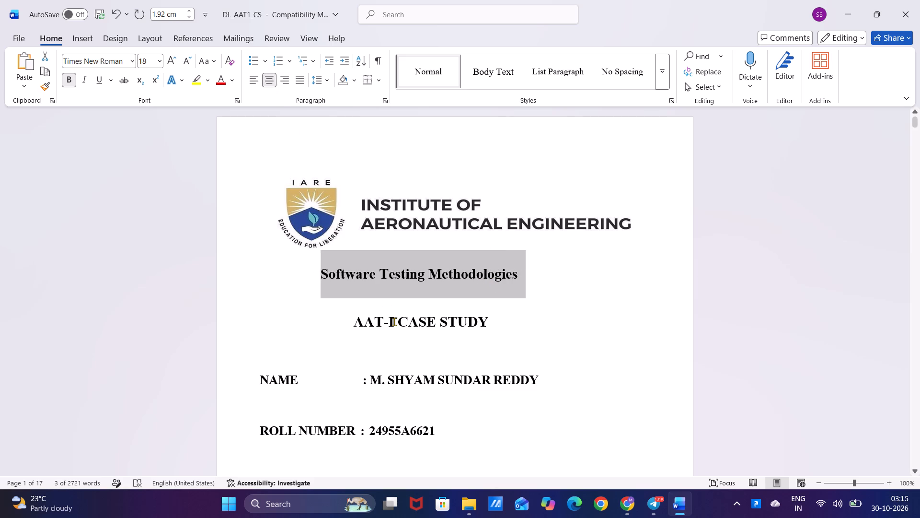
pyautogui.click(394, 321)
pyautogui.click(322, 276)
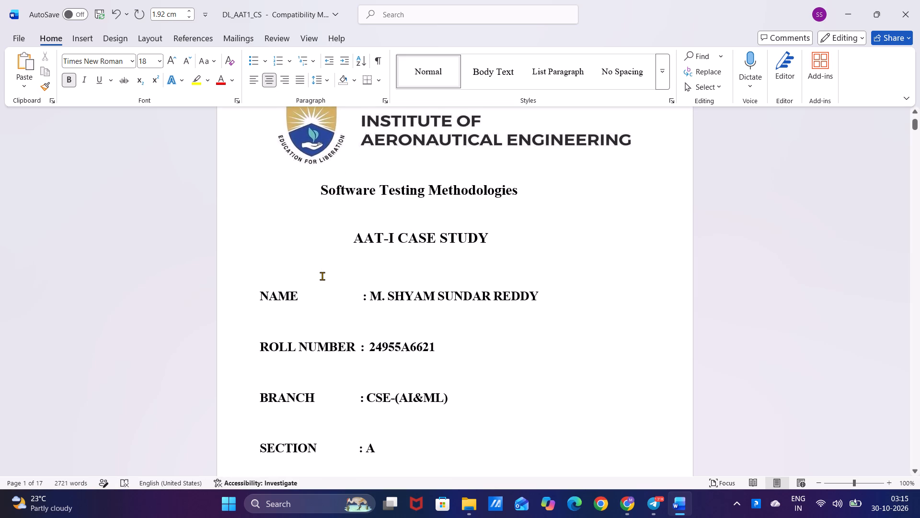
pyautogui.press('Tab')
pyautogui.press('Tab')
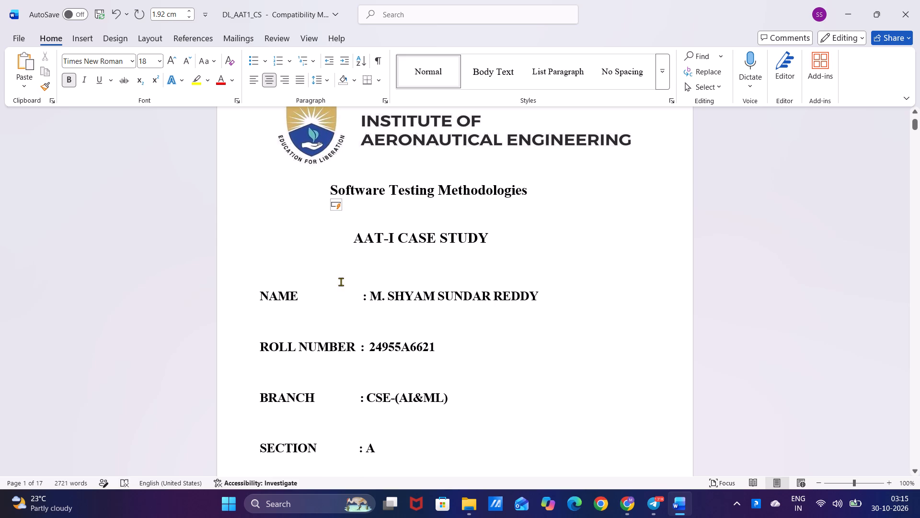
pyautogui.click(393, 343)
pyautogui.click(353, 241)
pyautogui.press('Tab')
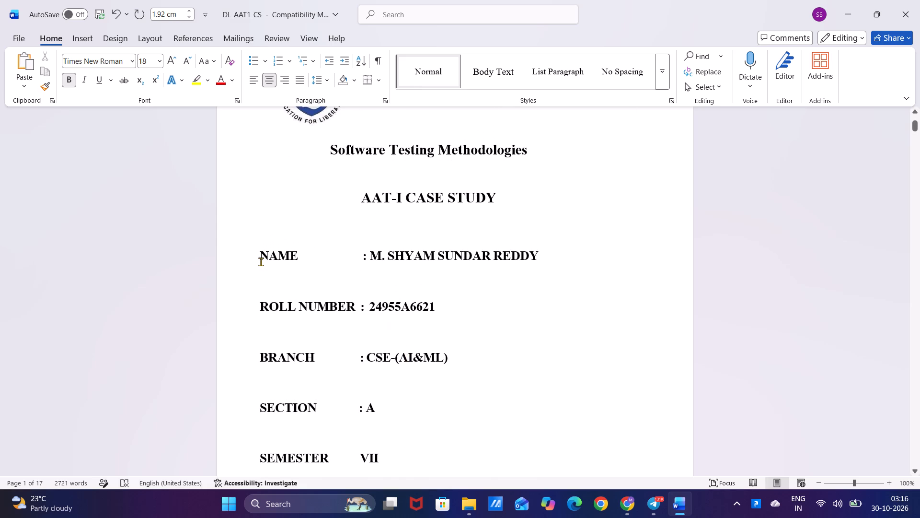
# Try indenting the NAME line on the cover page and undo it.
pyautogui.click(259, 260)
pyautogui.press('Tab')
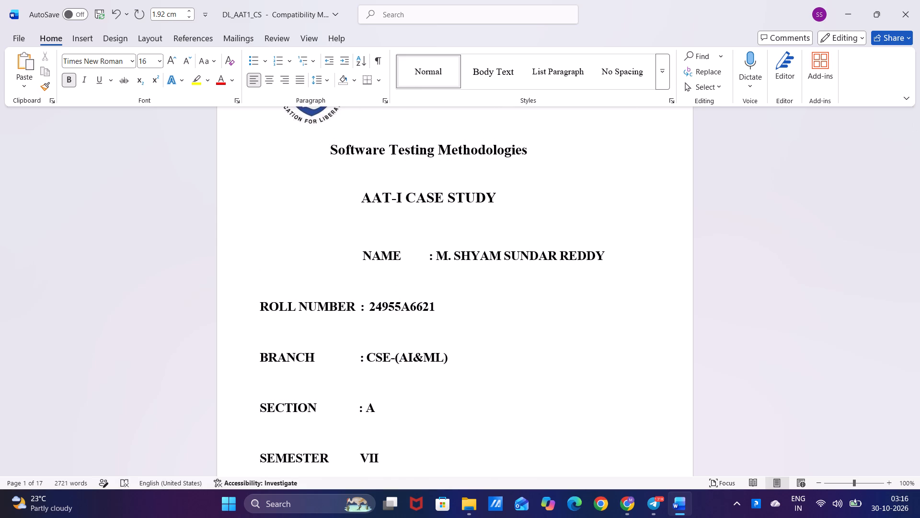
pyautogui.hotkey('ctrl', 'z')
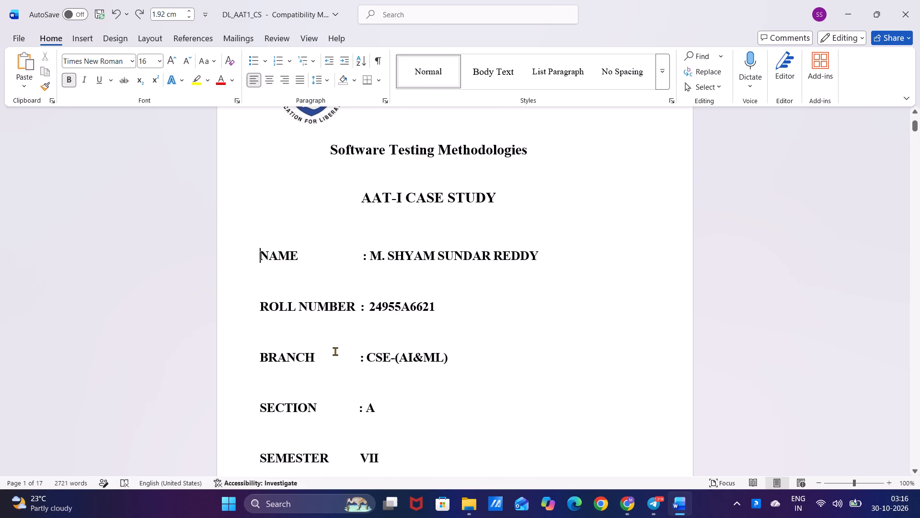
# Look up the Software Testing Methodologies code on the IARE AAT-I page and set the cover page's course code to AITD22.
pyautogui.scroll(-1, 363, 352)
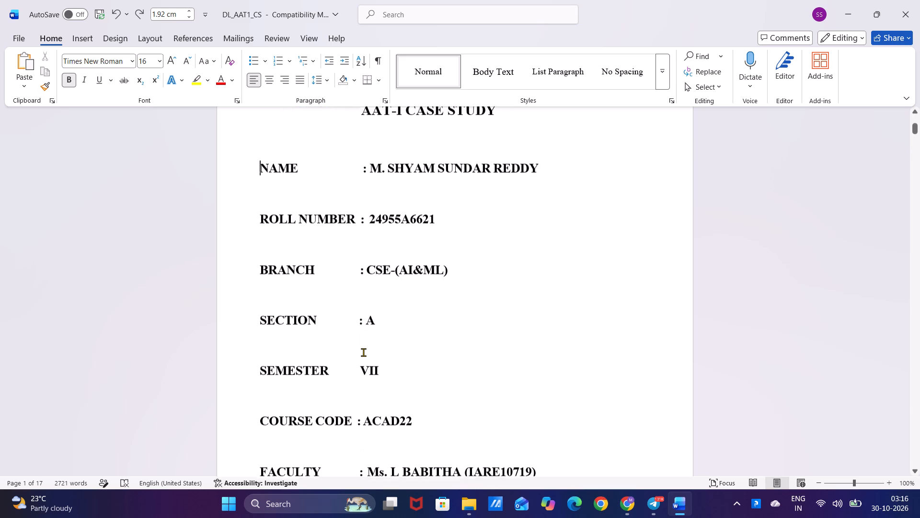
pyautogui.scroll(-2, 363, 352)
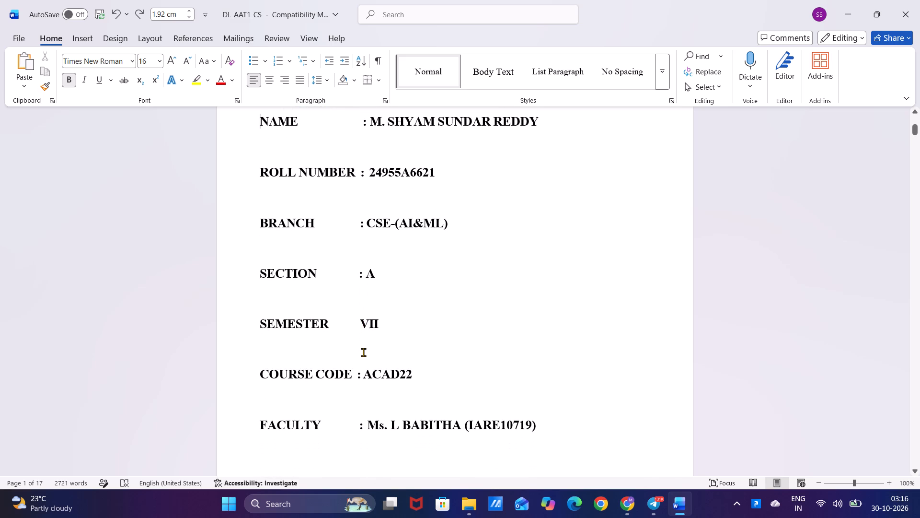
pyautogui.hotkey('alt', 'Tab')
pyautogui.hotkey('alt', 'Tab')
pyautogui.hotkey('alt', 'Tab')
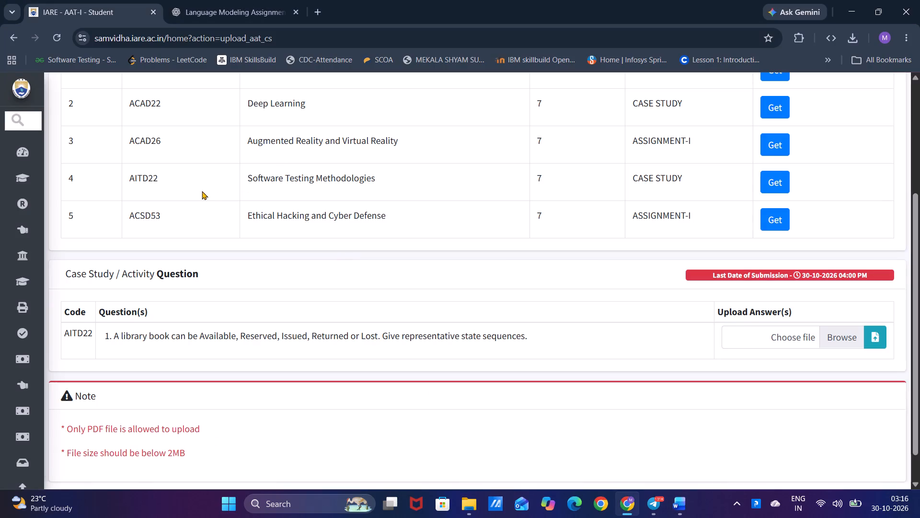
pyautogui.hotkey('alt', 'Tab')
pyautogui.hotkey('alt', 'Tab')
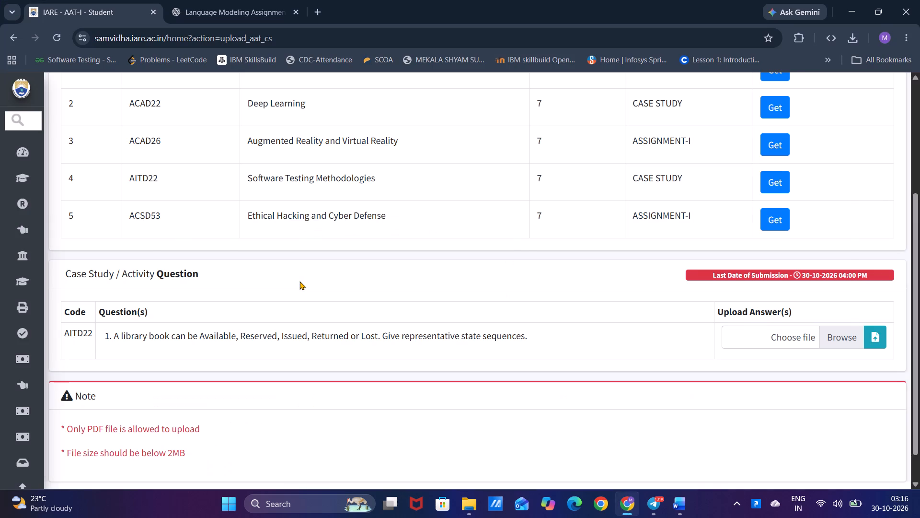
pyautogui.hotkey('alt', 'Tab')
pyautogui.hotkey('alt', 'Tab')
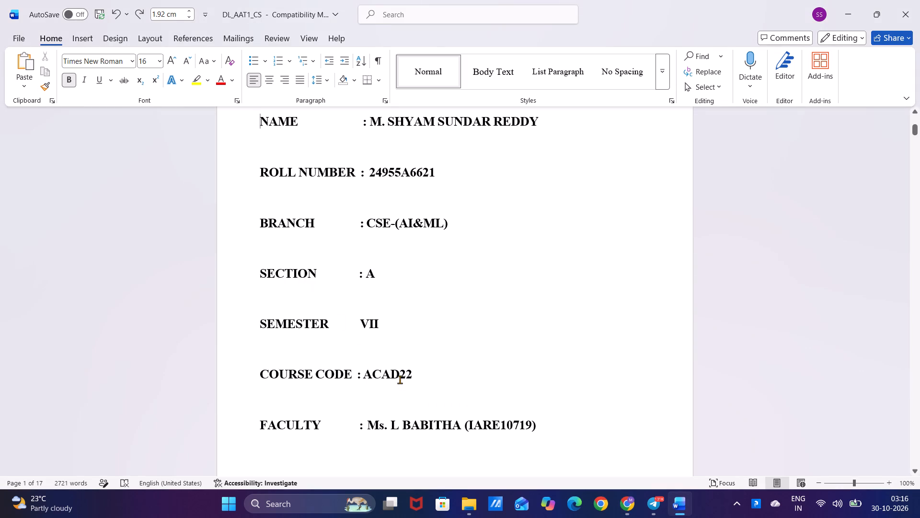
pyautogui.click(415, 375)
pyautogui.press('BackSpace')
pyautogui.press('BackSpace')
pyautogui.press('BackSpace')
pyautogui.press('BackSpace')
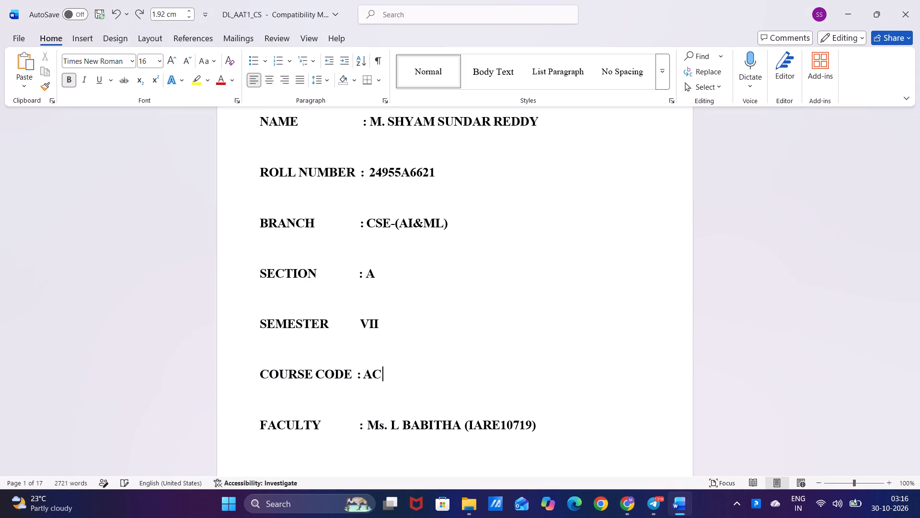
pyautogui.press('BackSpace')
pyautogui.press('i')
pyautogui.press('BackSpace')
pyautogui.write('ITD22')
# Switch to the IARE portal in the browser and show the timetable for CSE (AI&ML) - VII Semester (Section - A).
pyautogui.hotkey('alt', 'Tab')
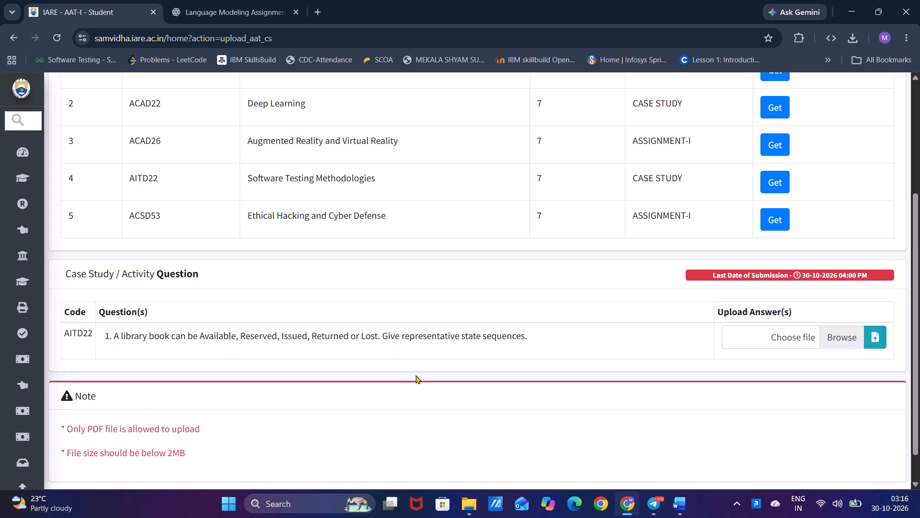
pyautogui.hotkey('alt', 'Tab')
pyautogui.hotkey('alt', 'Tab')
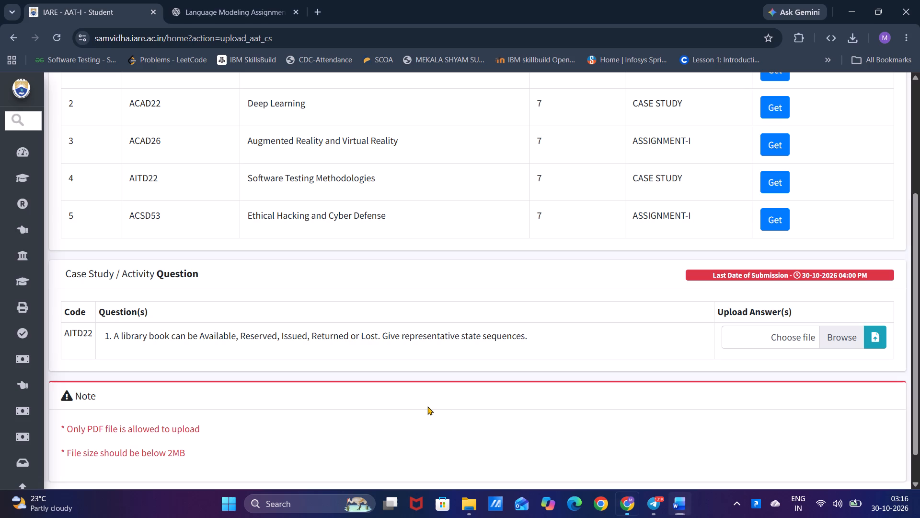
pyautogui.click(77, 124)
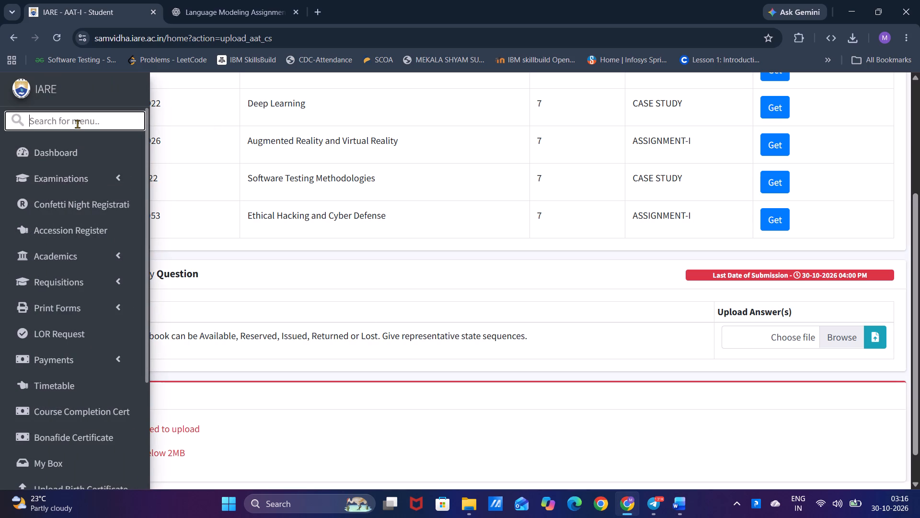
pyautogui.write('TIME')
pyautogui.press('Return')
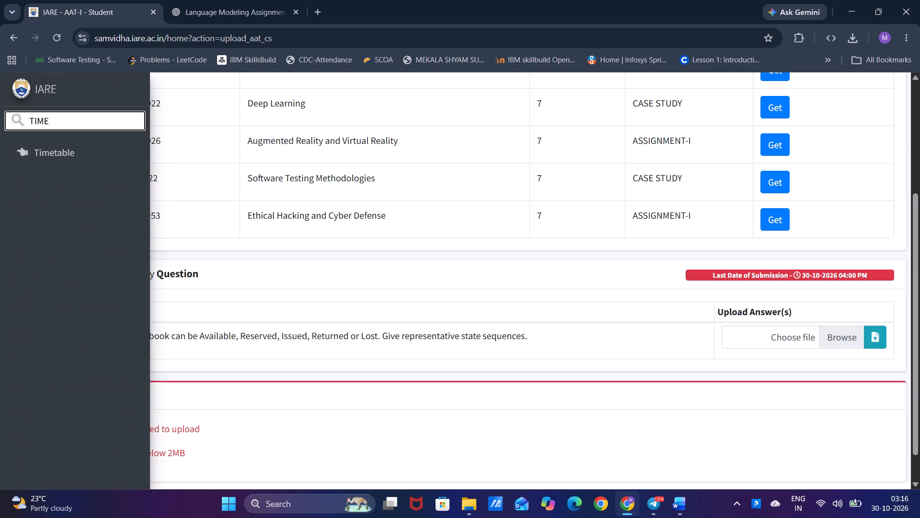
pyautogui.click(50, 150)
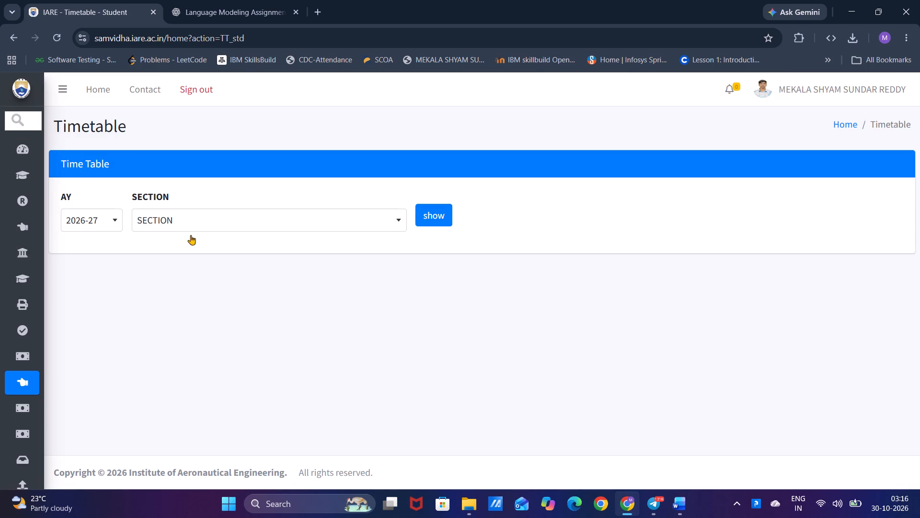
pyautogui.click(228, 216)
pyautogui.click(251, 299)
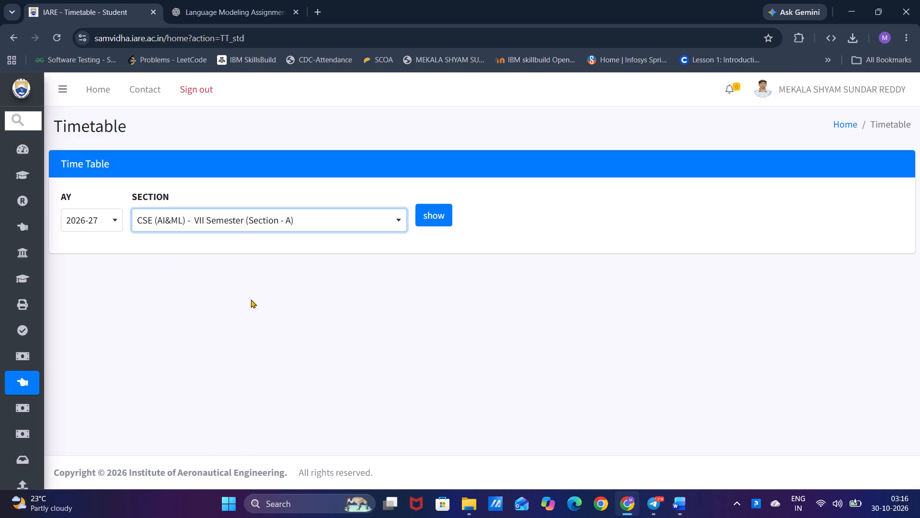
pyautogui.click(440, 217)
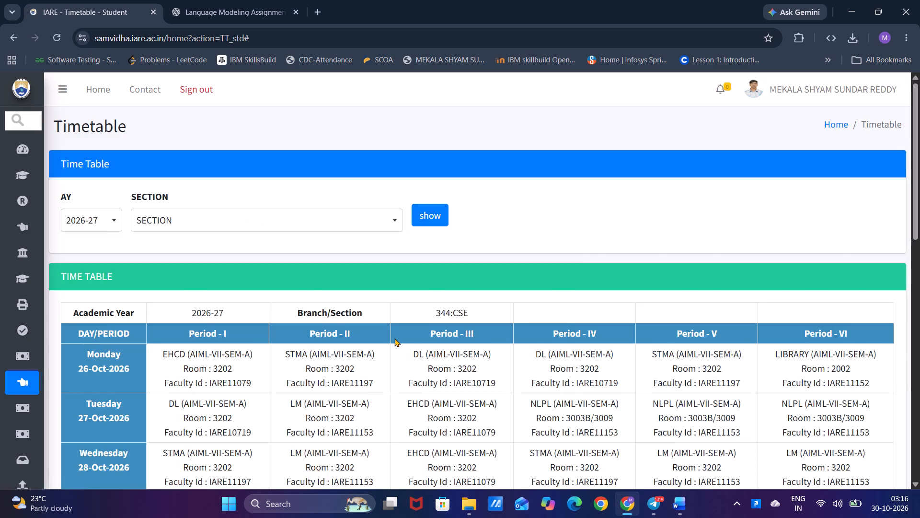
# Copy the Software Testing Methodologies staff name from the timetable's subject table and paste it over the faculty name on the Word cover page.
pyautogui.scroll(-6, 394, 338)
pyautogui.scroll(1, 353, 248)
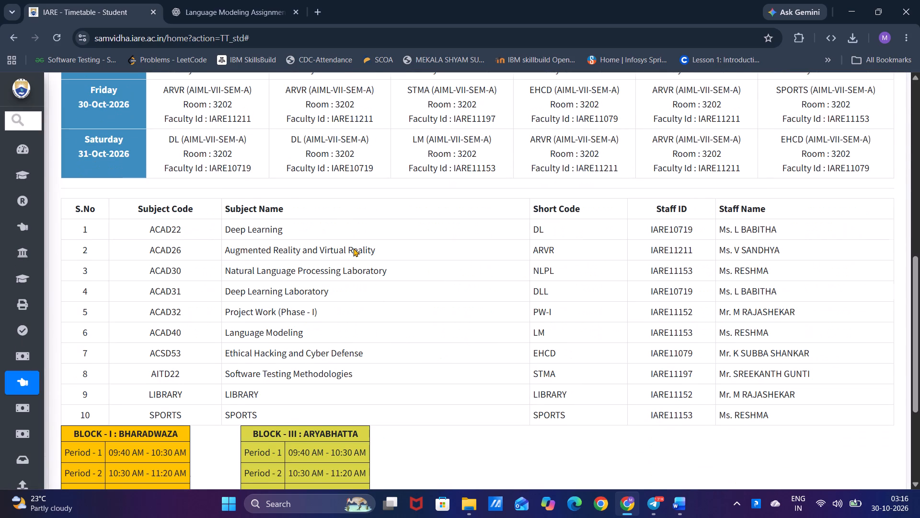
pyautogui.scroll(1, 353, 248)
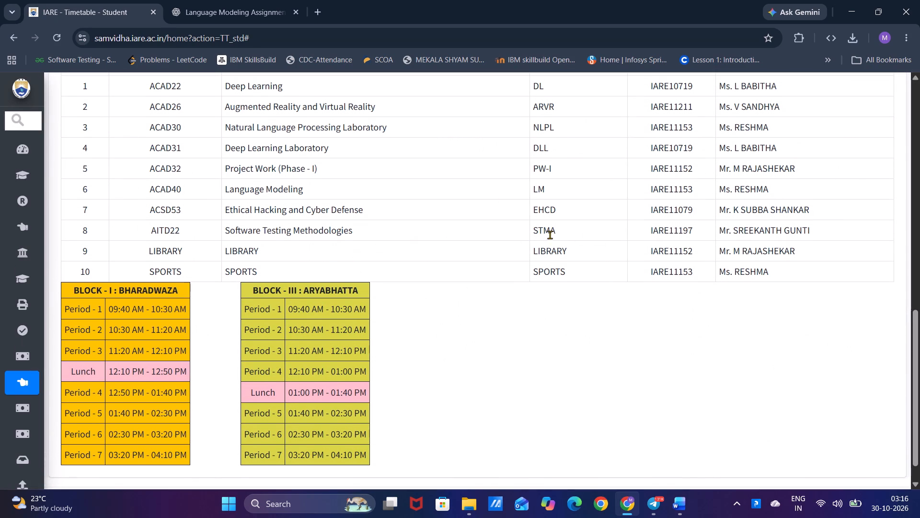
pyautogui.moveTo(719, 229); pyautogui.dragTo(788, 229)
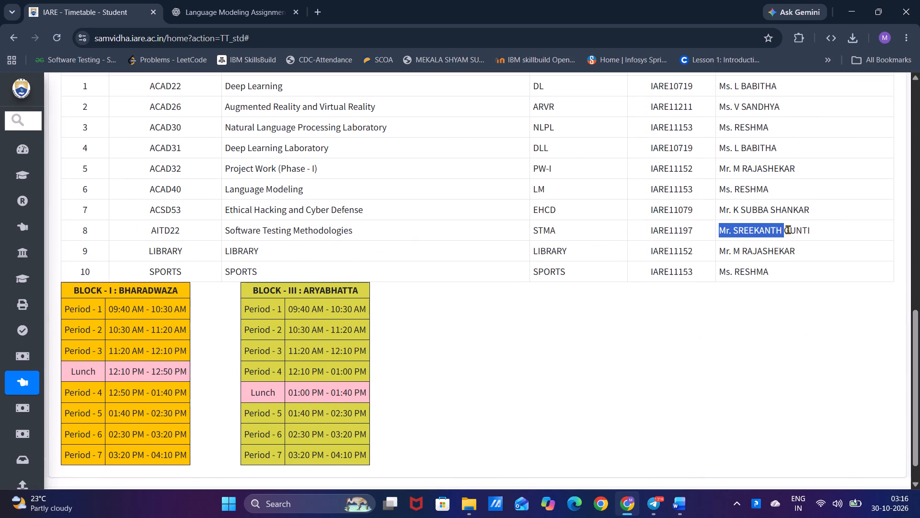
pyautogui.moveTo(788, 229); pyautogui.dragTo(812, 229)
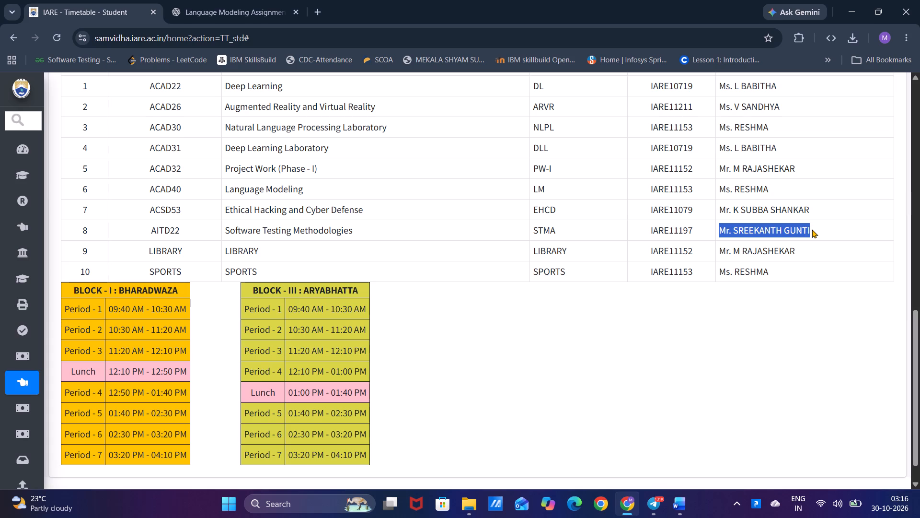
pyautogui.hotkey('ctrl', 'c')
pyautogui.scroll(1, 812, 229)
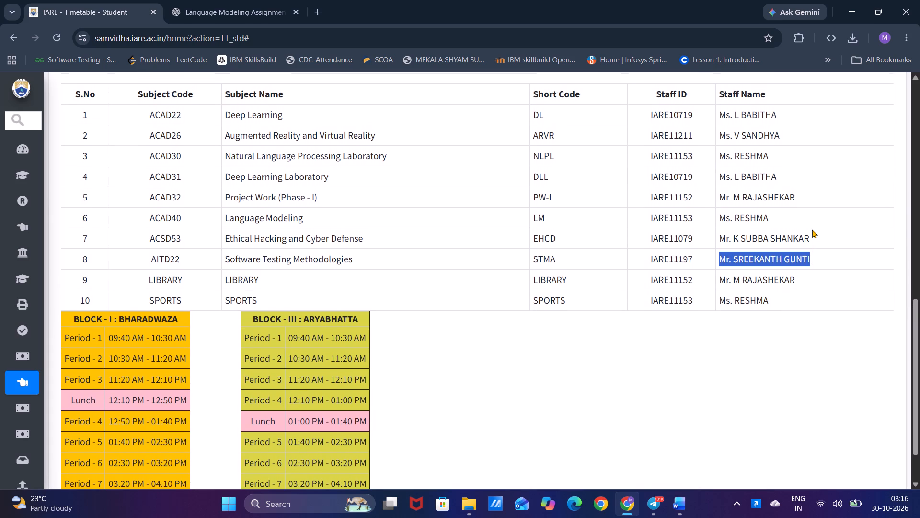
pyautogui.scroll(1, 812, 229)
pyautogui.hotkey('alt', 'Tab')
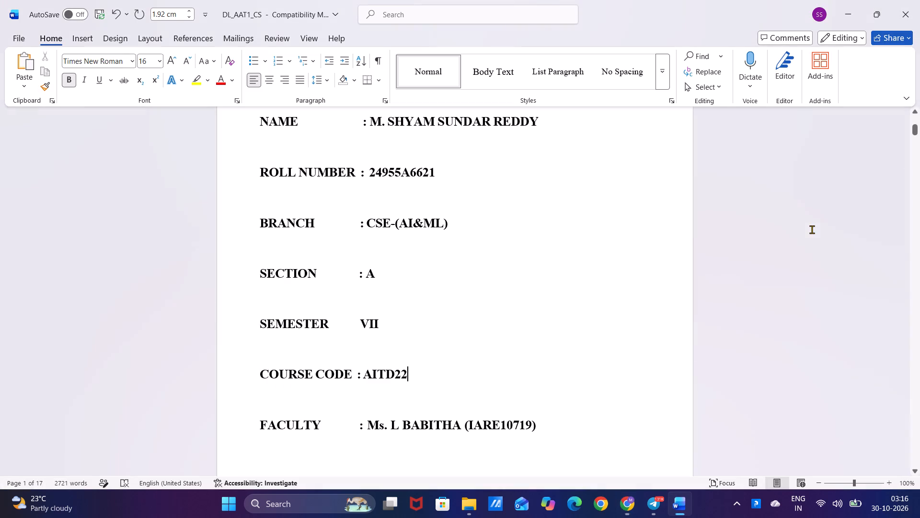
pyautogui.click(369, 428)
pyautogui.moveTo(368, 425); pyautogui.dragTo(444, 431)
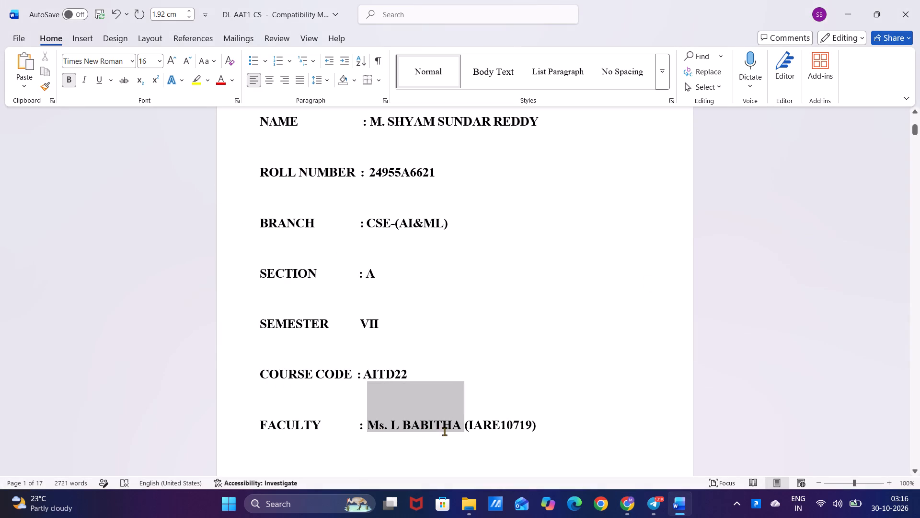
pyautogui.hotkey('ctrl', 'v')
# Check the Software Testing Methodologies staff ID in the timetable and enter it in the parentheses after the cover page's faculty name.
pyautogui.hotkey('alt', 'Tab')
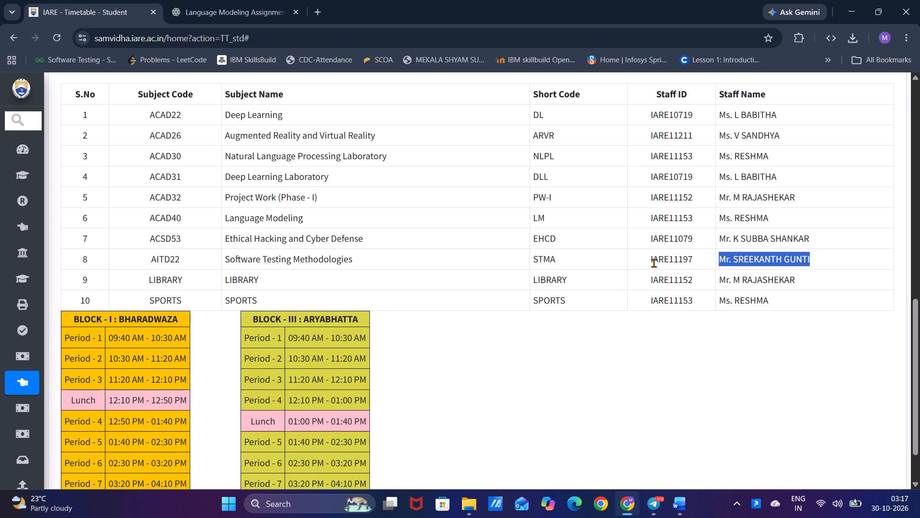
pyautogui.hotkey('alt', 'Tab')
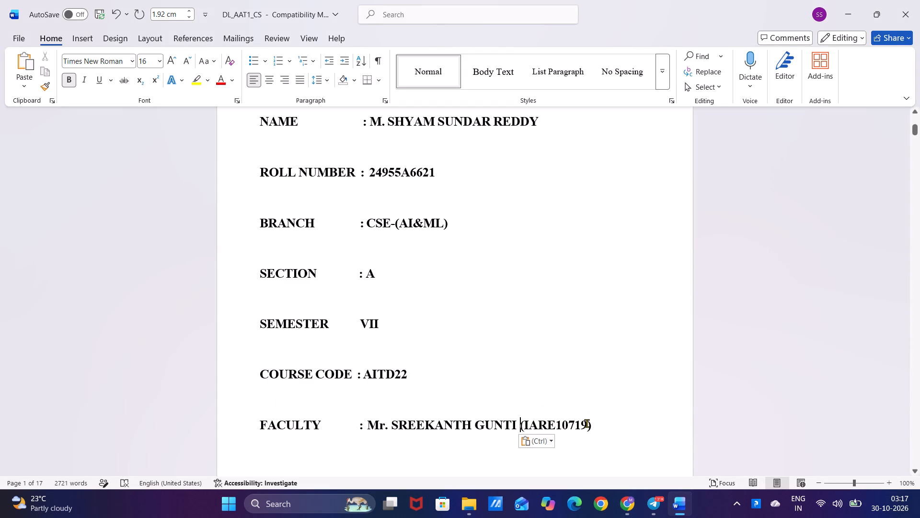
pyautogui.click(586, 423)
pyautogui.press('BackSpace')
pyautogui.press('BackSpace')
pyautogui.press('BackSpace')
pyautogui.press('BackSpace')
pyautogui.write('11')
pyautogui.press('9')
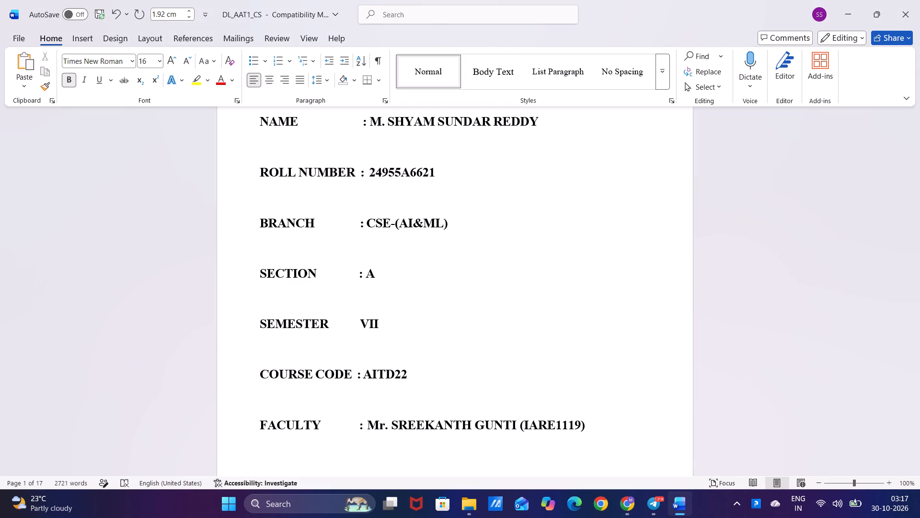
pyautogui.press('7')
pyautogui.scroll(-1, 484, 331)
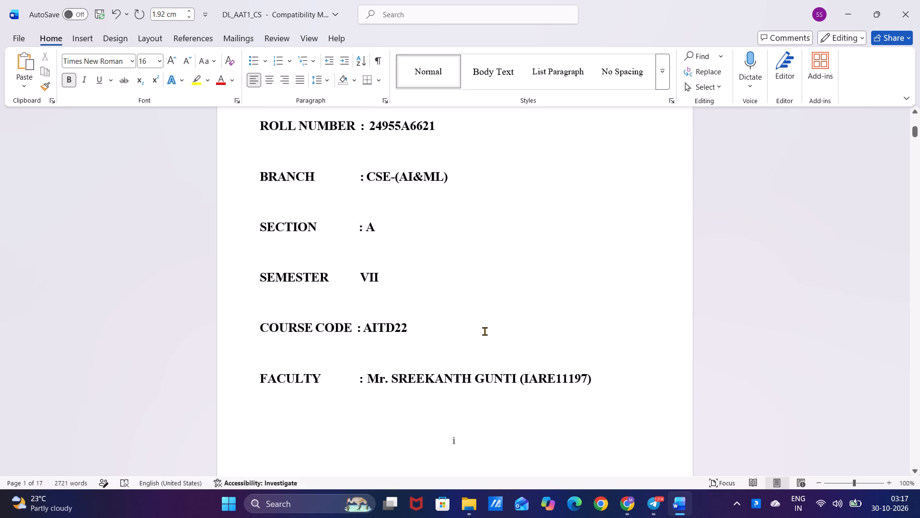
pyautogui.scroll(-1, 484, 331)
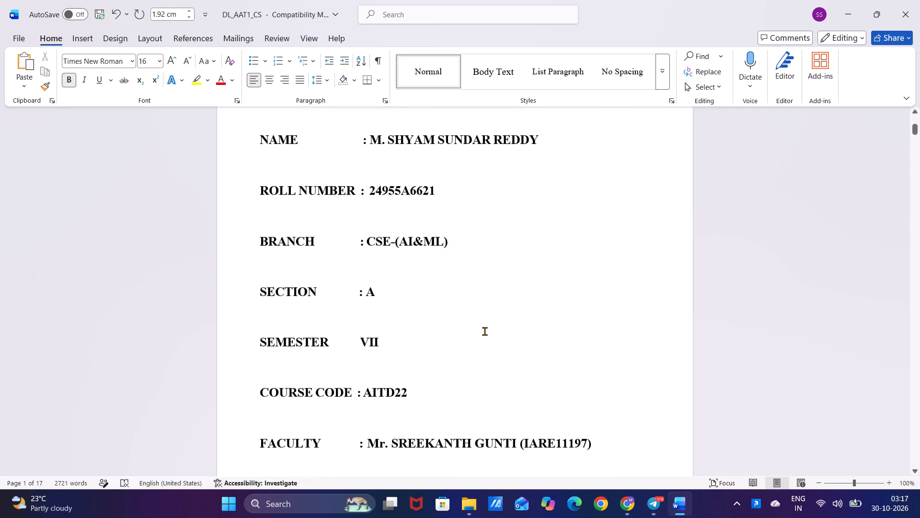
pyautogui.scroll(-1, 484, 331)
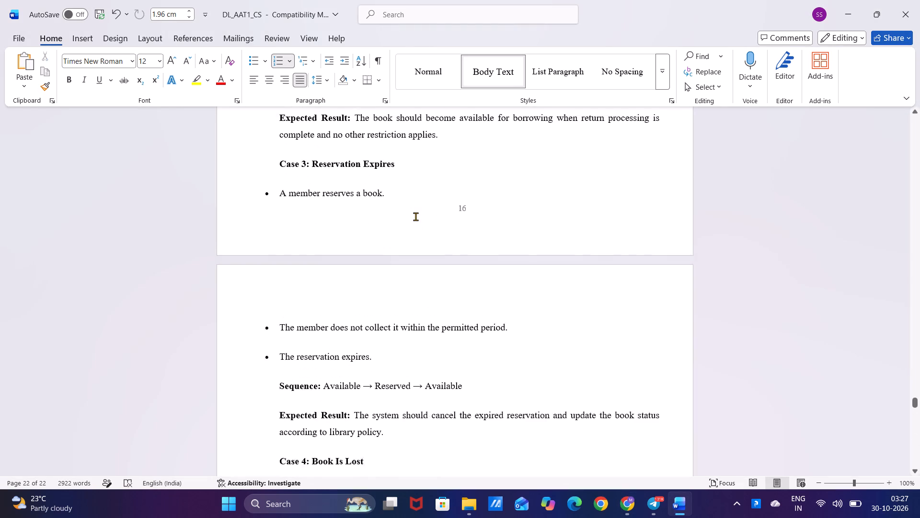
pyautogui.scroll(-1, 368, 316)
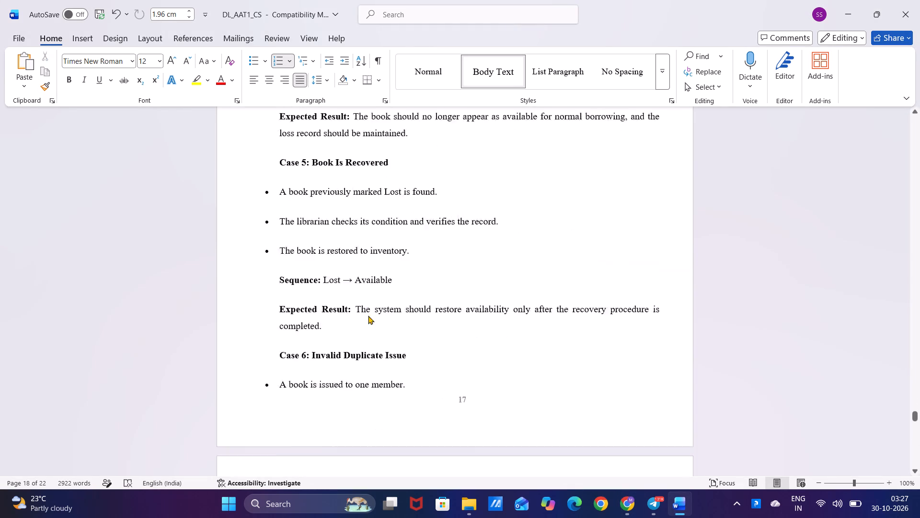
pyautogui.scroll(-1, 368, 316)
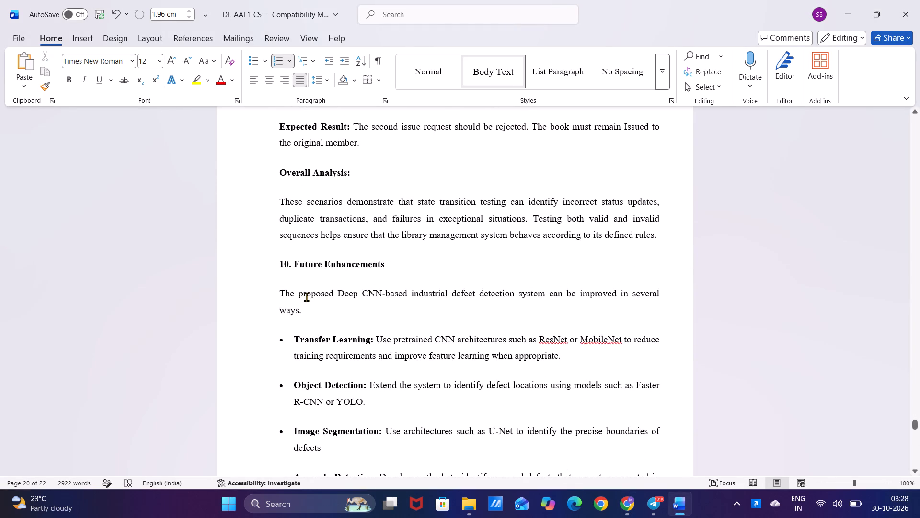
pyautogui.moveTo(300, 294); pyautogui.dragTo(339, 517)
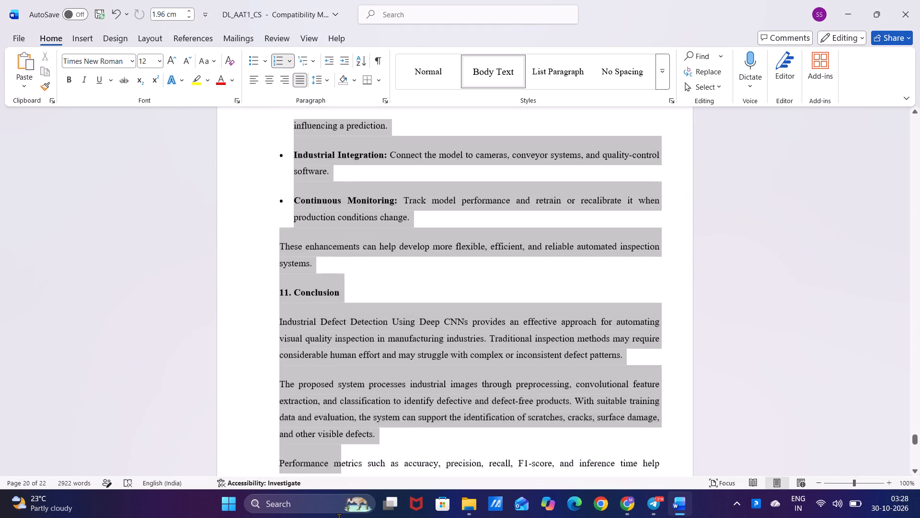
pyautogui.moveTo(339, 517); pyautogui.dragTo(421, 167)
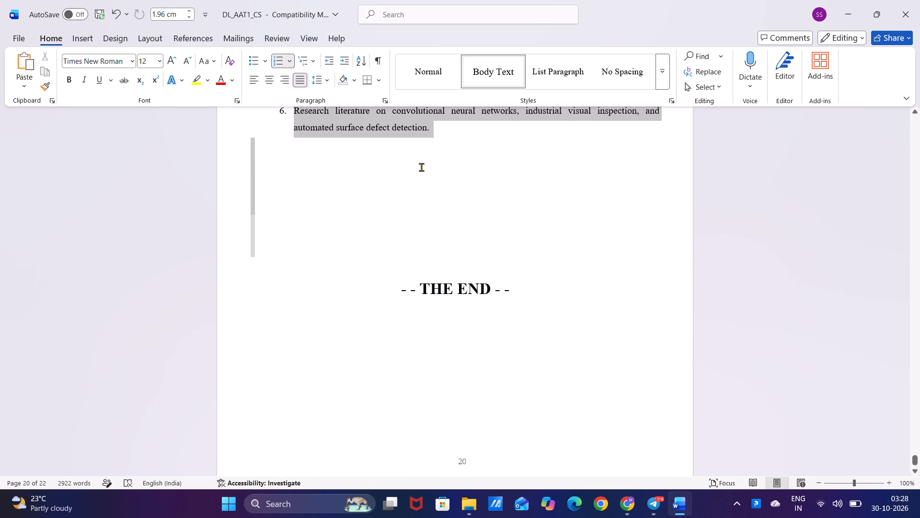
pyautogui.moveTo(421, 167); pyautogui.dragTo(426, 131)
pyautogui.hotkey('ctrl', 'v')
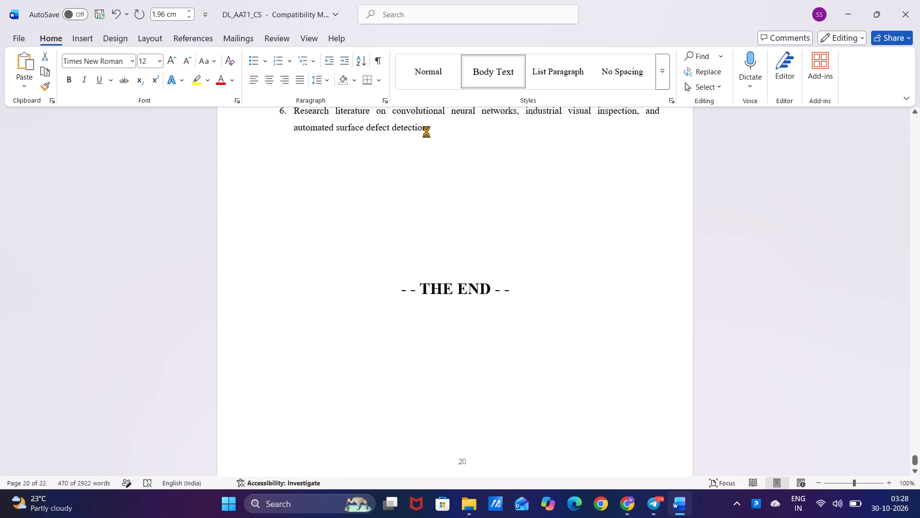
# Remove the paragraph break after reference 5 so the leftover full stop joins "model-based software testing".
pyautogui.scroll(1, 424, 187)
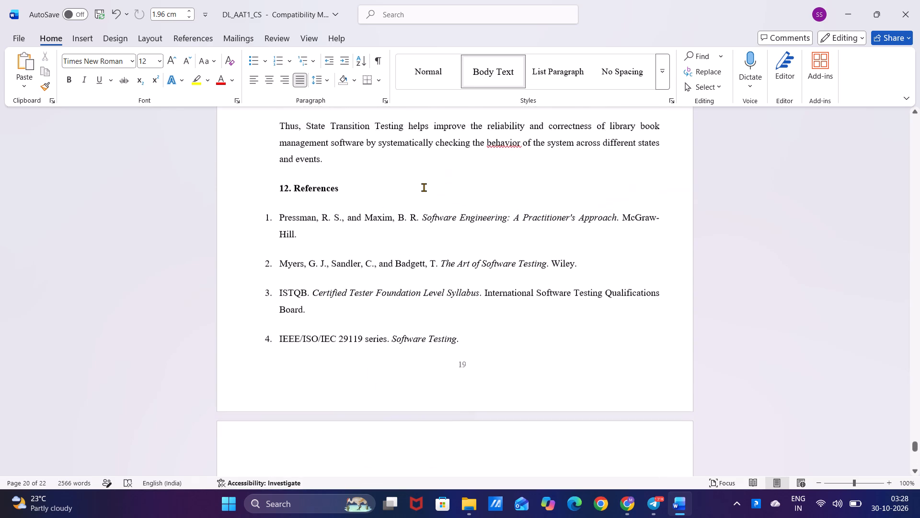
pyautogui.scroll(1, 424, 187)
pyautogui.press('BackSpace')
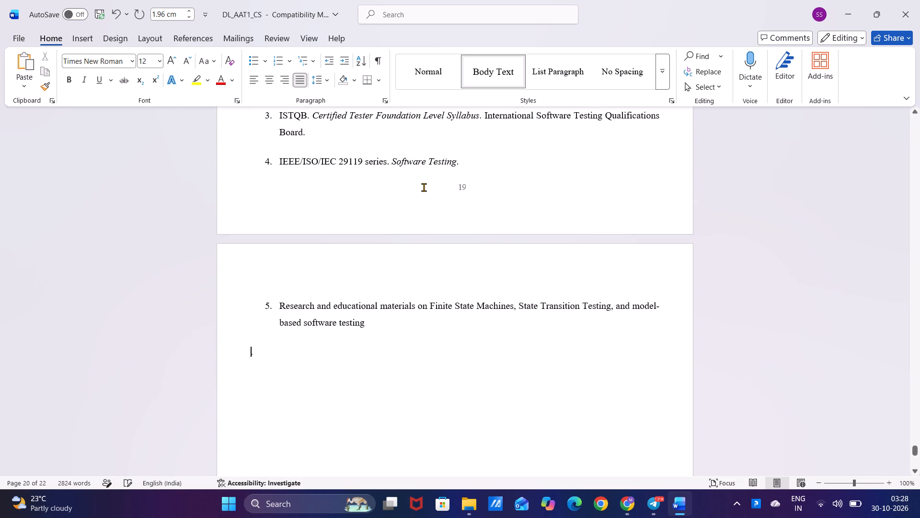
pyautogui.press('BackSpace')
# Review the pasted report sections backwards from "10. Future Enhancements" to "Test Case 8: Invalid Issue Operation".
pyautogui.scroll(1, 424, 187)
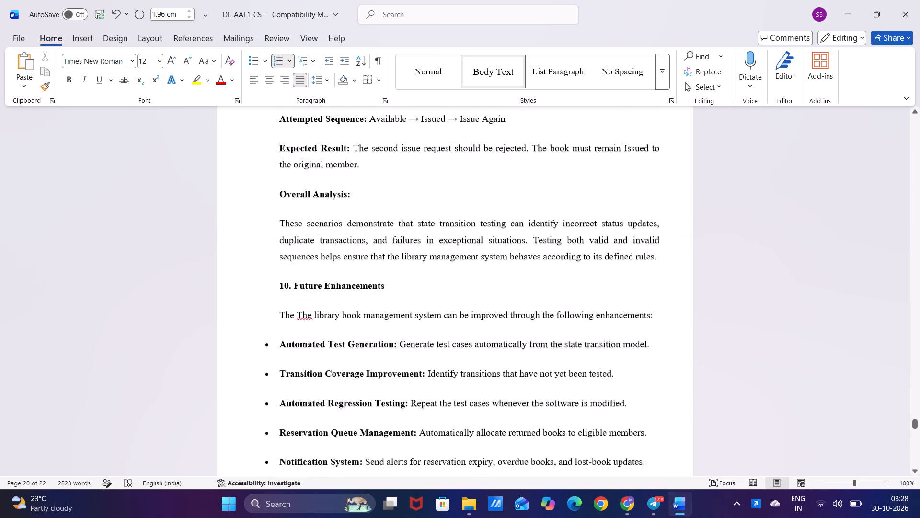
pyautogui.scroll(2, 424, 187)
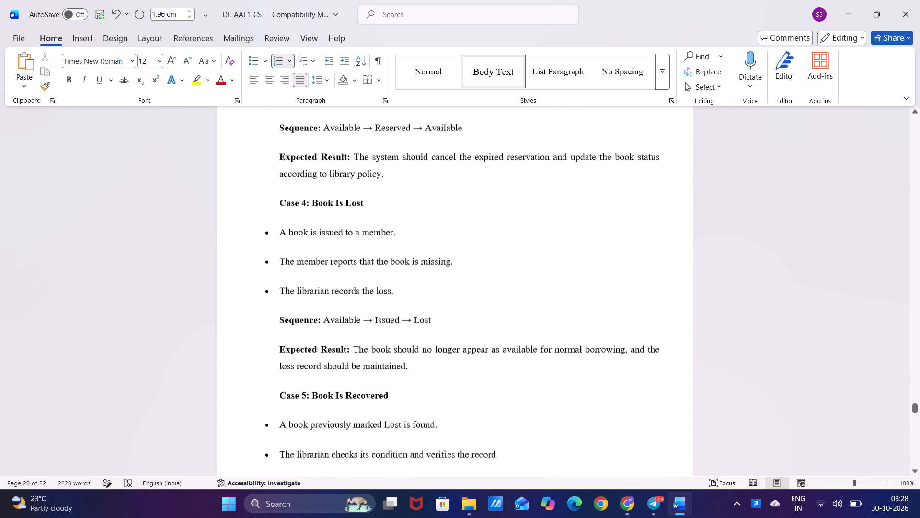
pyautogui.scroll(2, 424, 187)
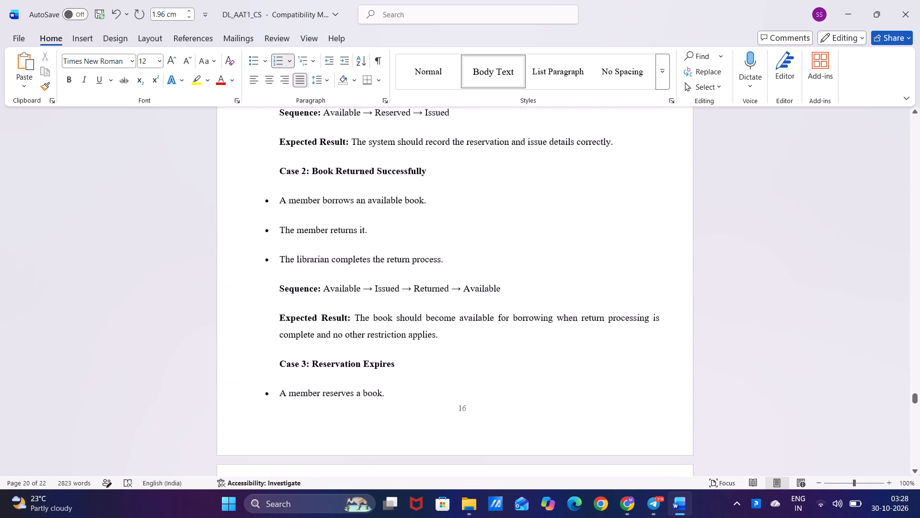
pyautogui.scroll(1, 424, 187)
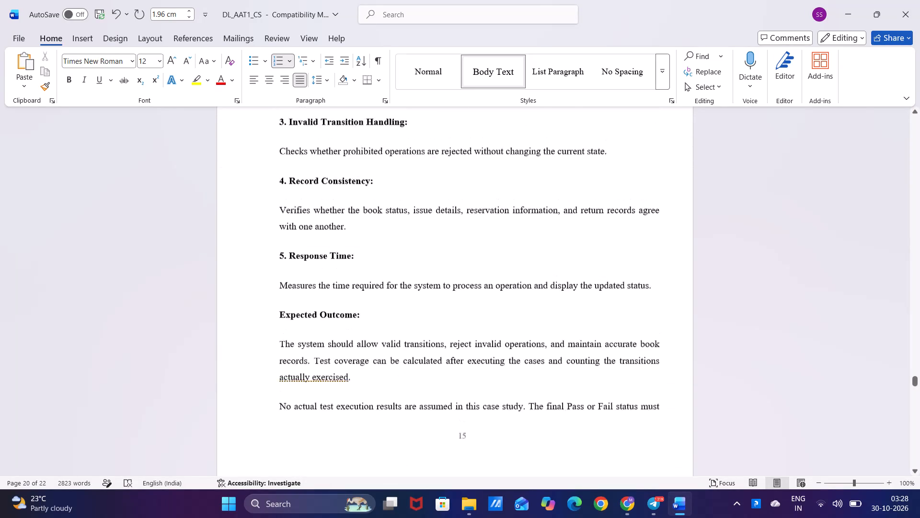
pyautogui.scroll(2, 424, 187)
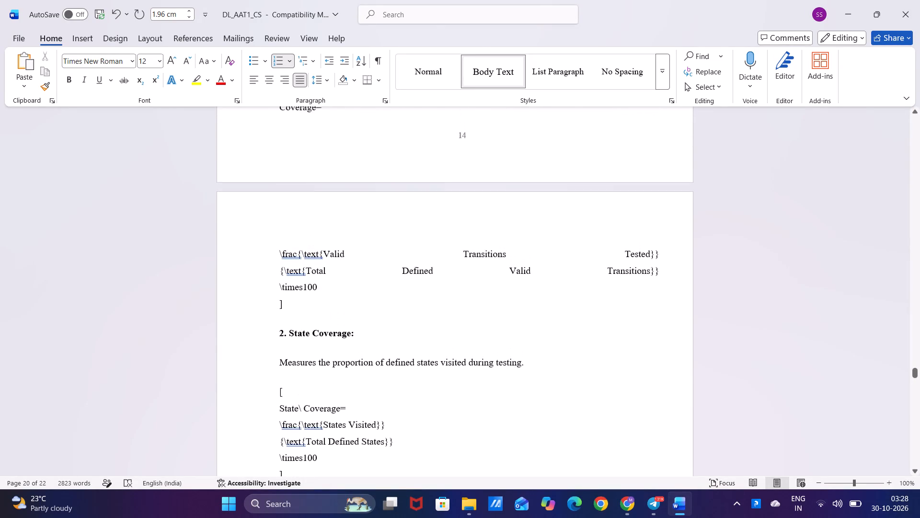
pyautogui.scroll(1, 424, 187)
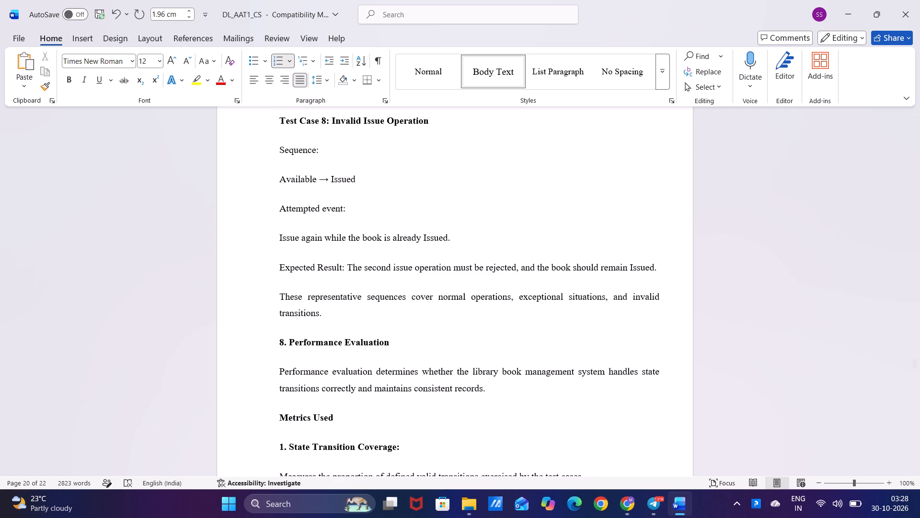
# Review the pasted report from "9. Extended Scenario Analysis" through "10. Future Enhancements" to the closing "THE END" line for leftover errors.
pyautogui.hscroll(1, 421, 279)
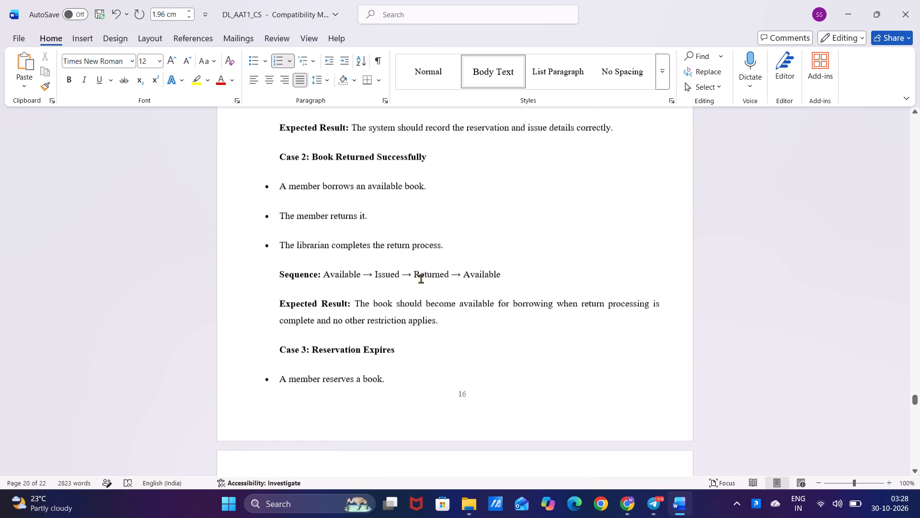
pyautogui.hscroll(1, 421, 279)
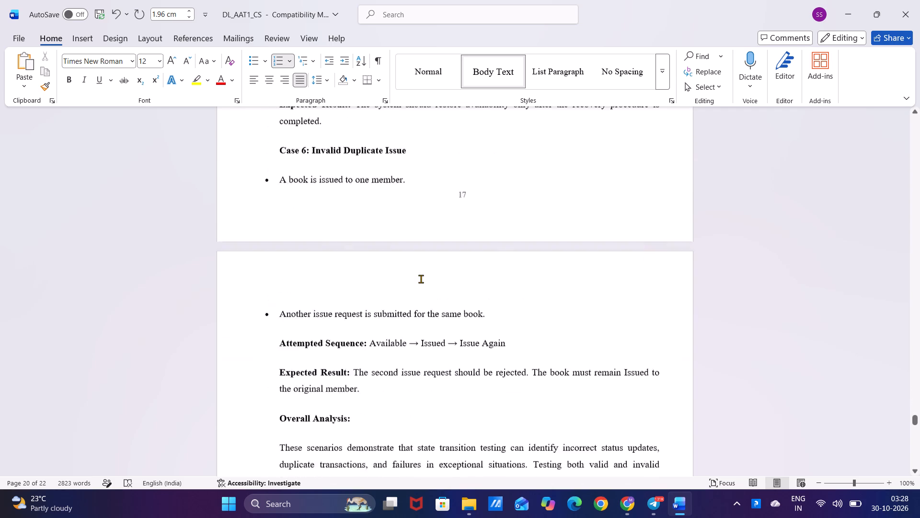
pyautogui.hscroll(1, 421, 279)
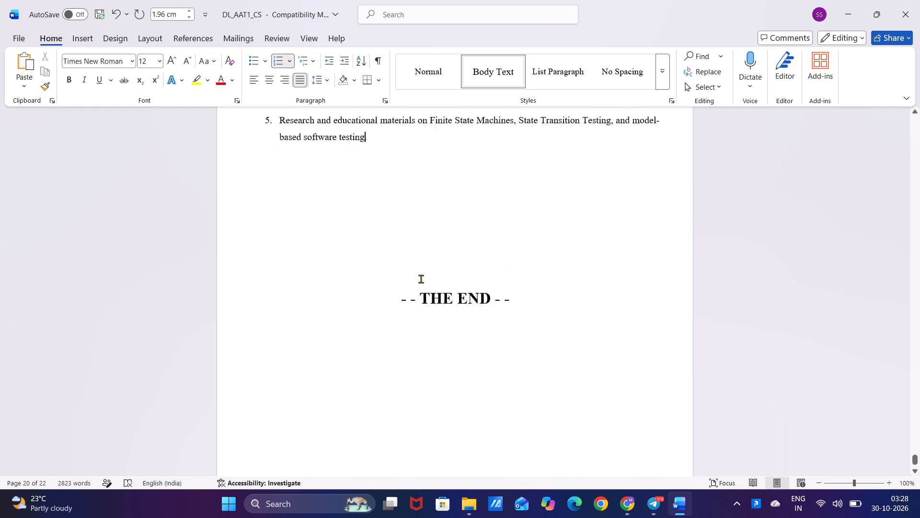
pyautogui.hscroll(1, 421, 279)
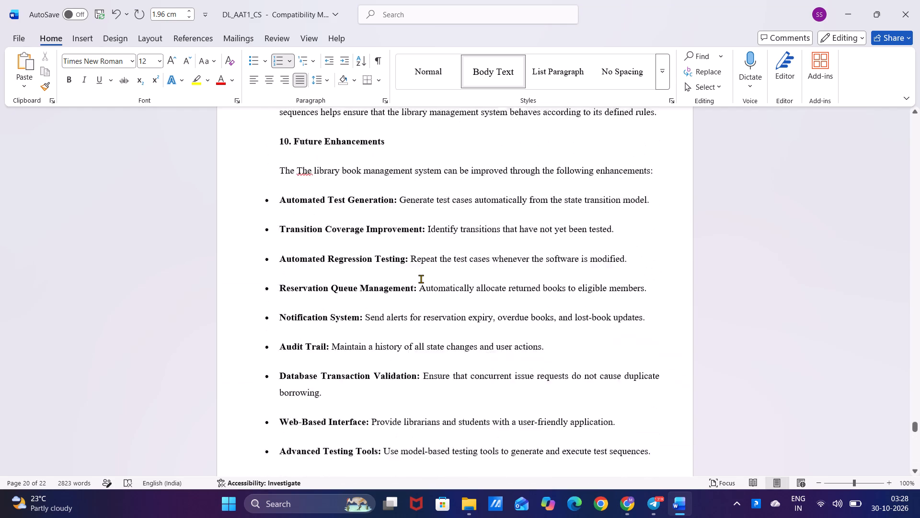
pyautogui.hscroll(1, 421, 279)
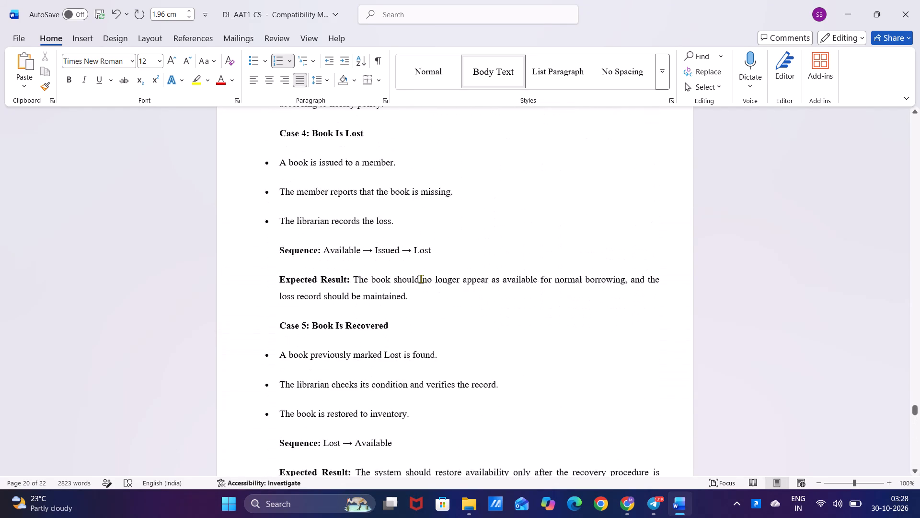
pyautogui.hscroll(1, 421, 279)
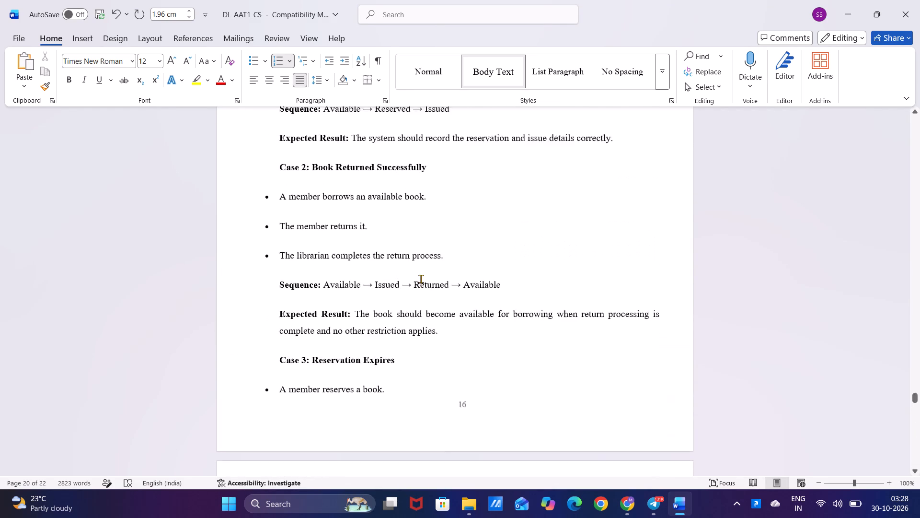
pyautogui.scroll(-1, 421, 279)
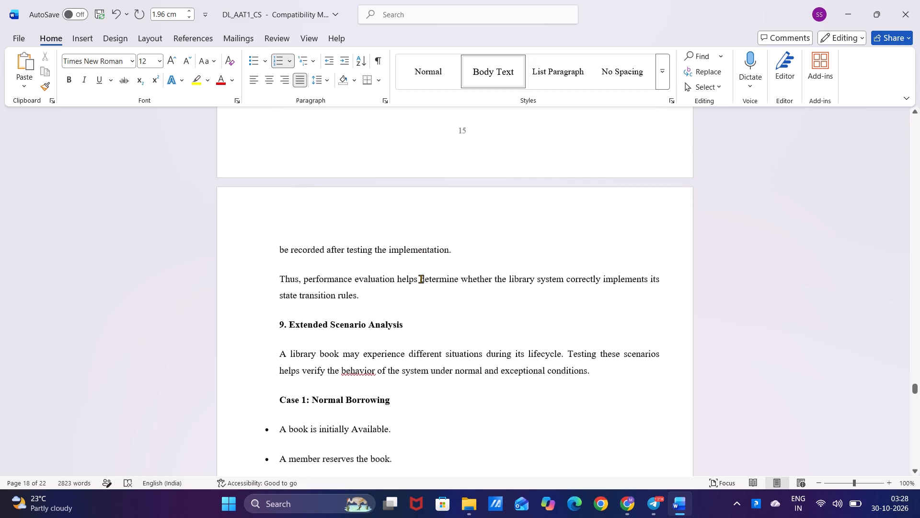
pyautogui.scroll(-1, 421, 279)
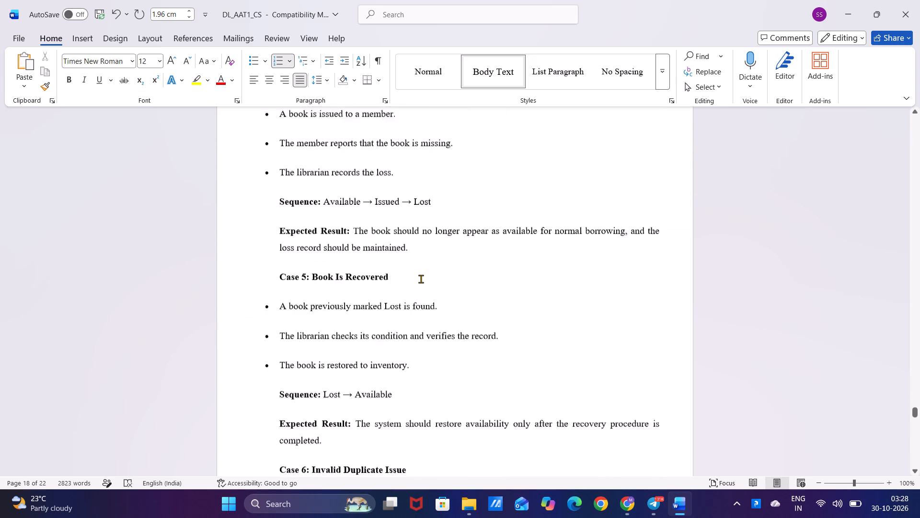
pyautogui.scroll(-1, 421, 279)
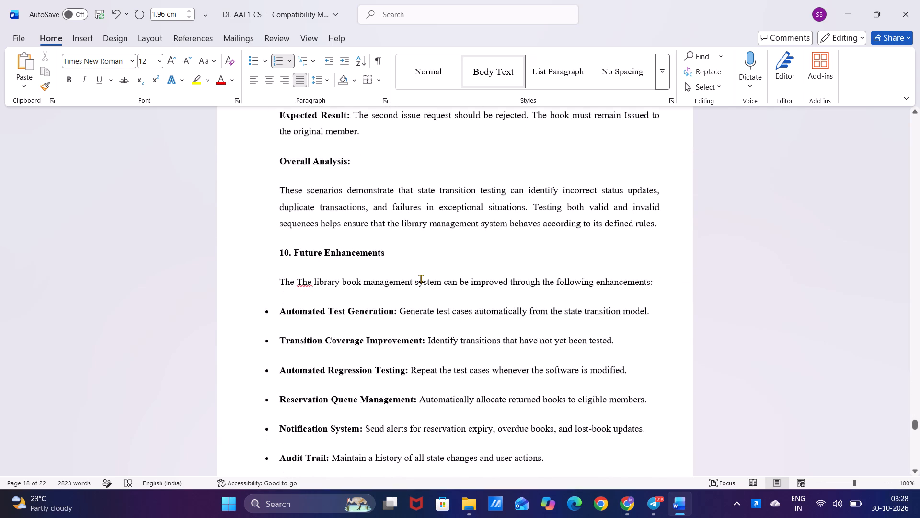
# Delete the duplicated "The" at the start of the sentence under "10. Future Enhancements".
pyautogui.scroll(-1, 421, 279)
pyautogui.click(299, 274)
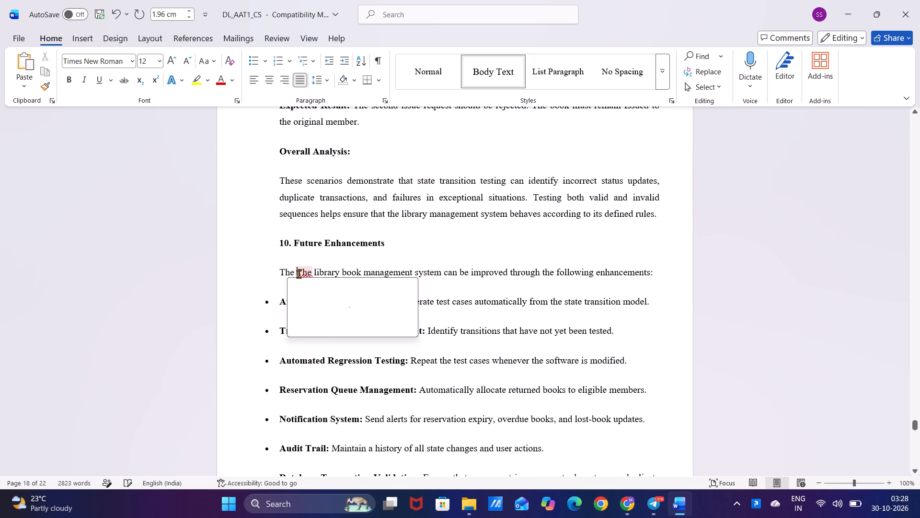
pyautogui.press('BackSpace')
pyautogui.press('BackSpace')
pyautogui.press('BackSpace')
pyautogui.press('BackSpace')
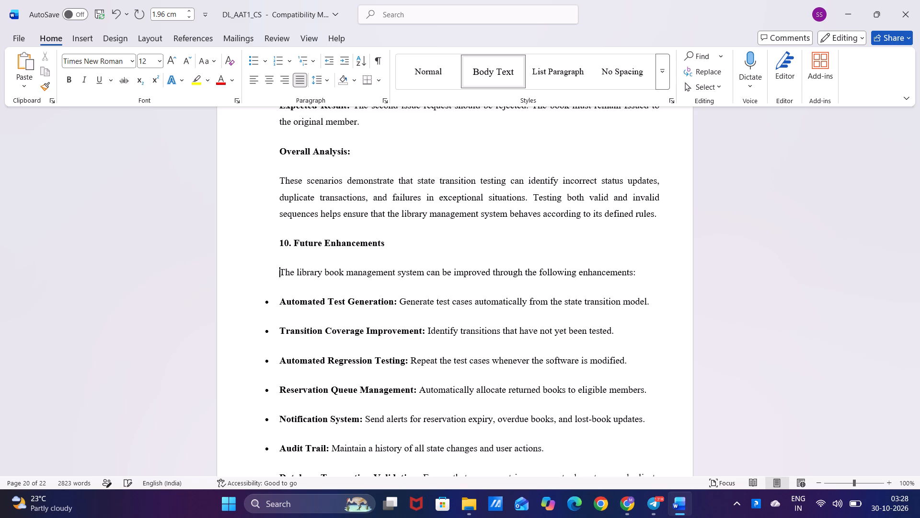
# Examine the start of the report, including the Topic heading and the Introduction, for remaining old content.
pyautogui.scroll(-7, 350, 320)
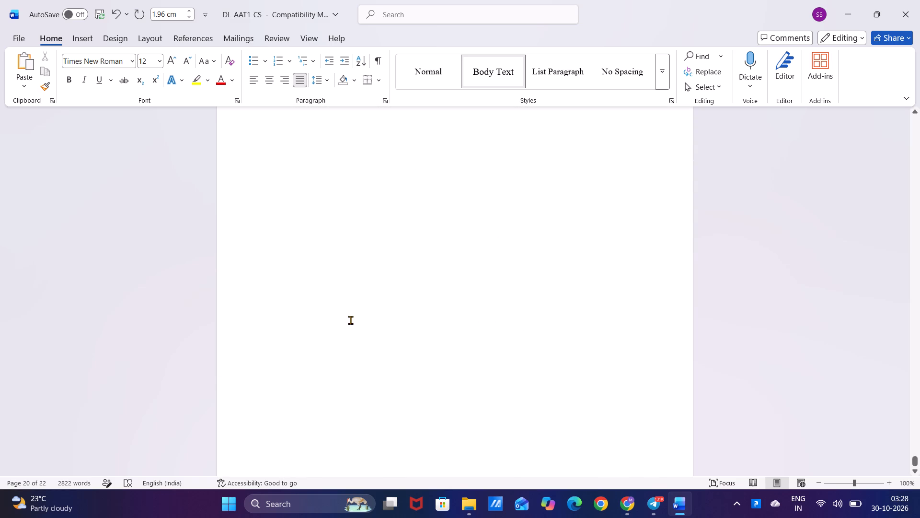
pyautogui.scroll(8, 350, 320)
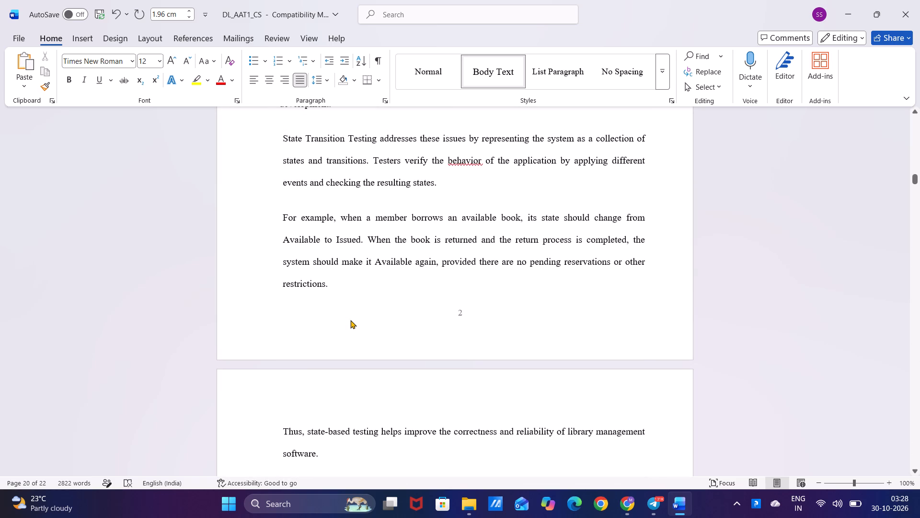
pyautogui.scroll(3, 350, 320)
pyautogui.scroll(-1, 350, 320)
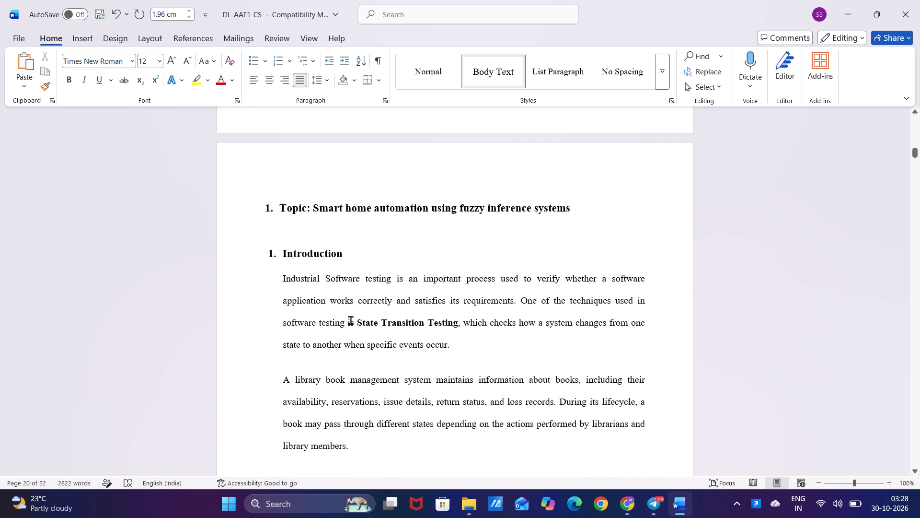
pyautogui.scroll(-1, 350, 320)
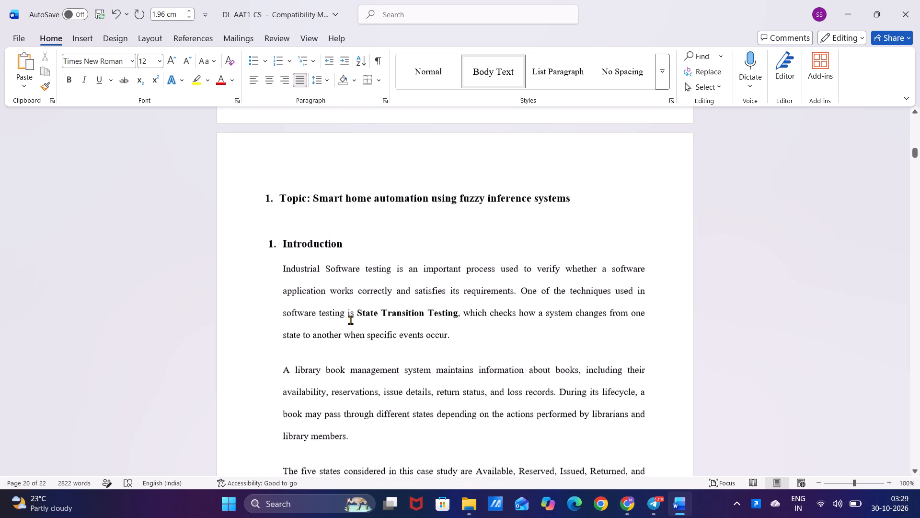
pyautogui.scroll(-1, 350, 320)
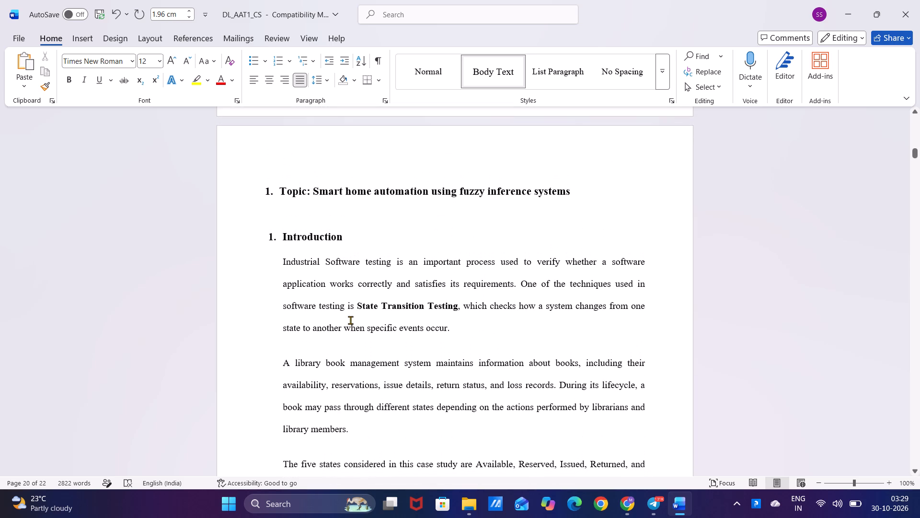
pyautogui.hotkey('alt', 'Tab')
pyautogui.click(412, 345)
pyautogui.scroll(4, 412, 345)
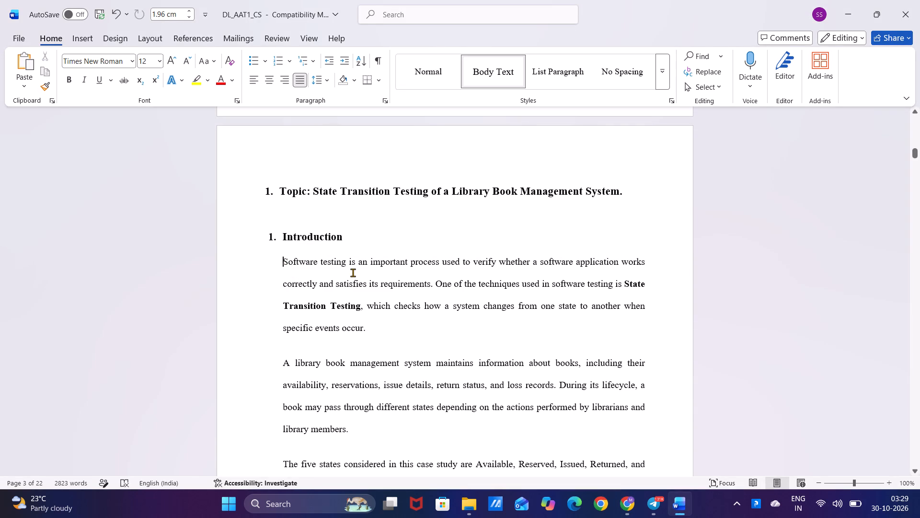
# Compare the following text with ChatGPT's version and indent the bullet list under "Challenges in Traditional Library Management:" one level in Word.
pyautogui.hotkey('alt', 'Tab')
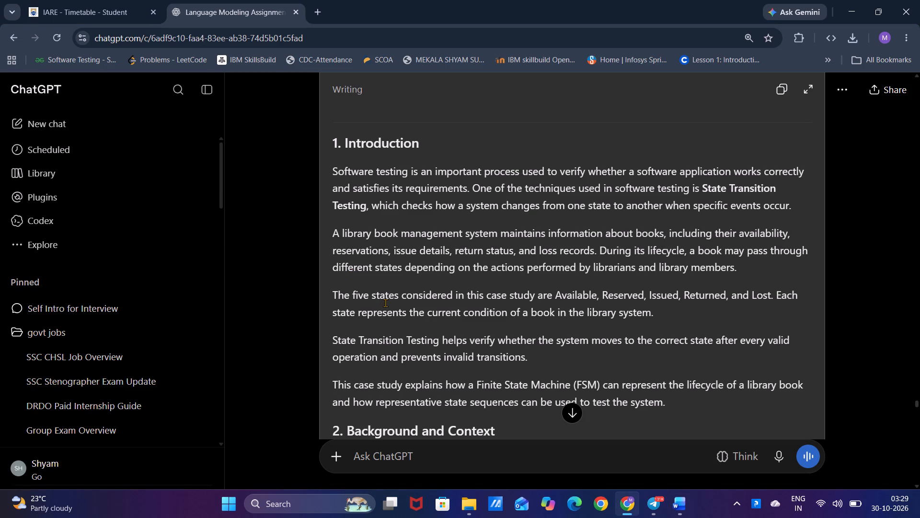
pyautogui.hotkey('alt', 'Tab')
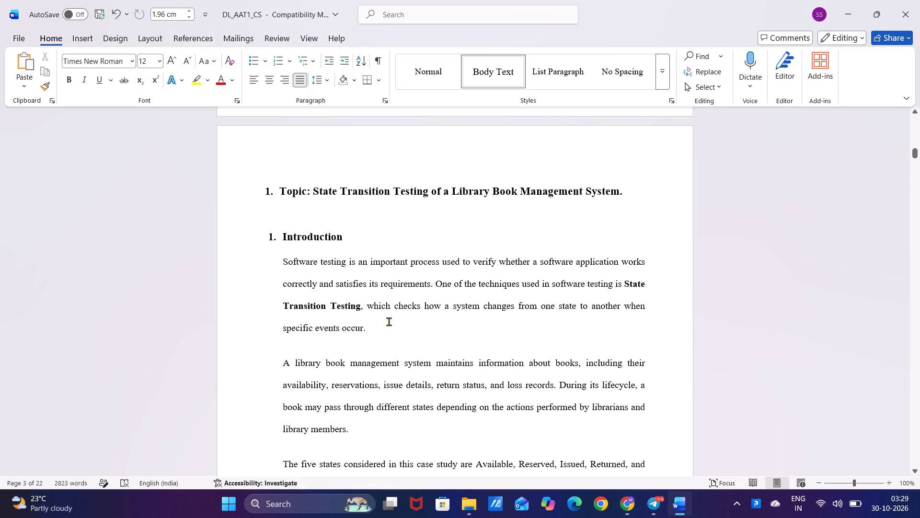
pyautogui.scroll(-1, 389, 321)
pyautogui.hotkey('alt', 'Tab')
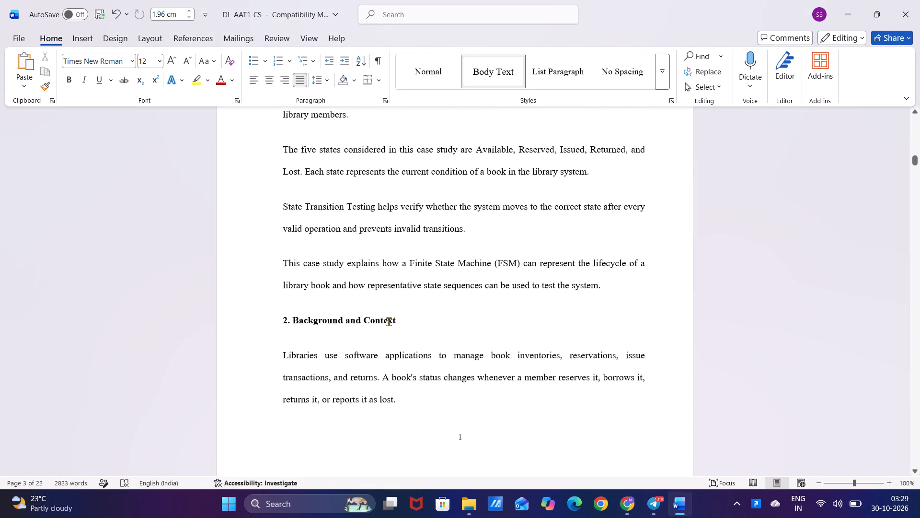
pyautogui.scroll(-7, 424, 371)
pyautogui.hotkey('alt', 'Tab')
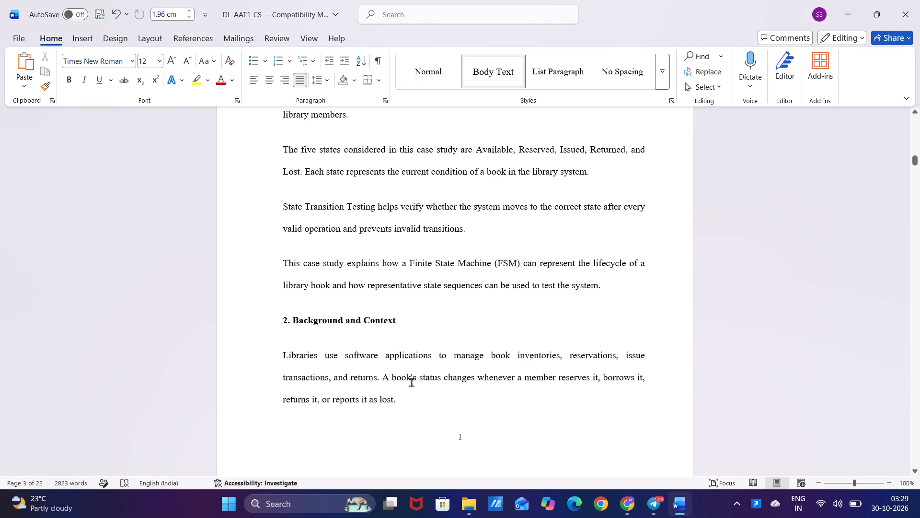
pyautogui.scroll(-1, 405, 412)
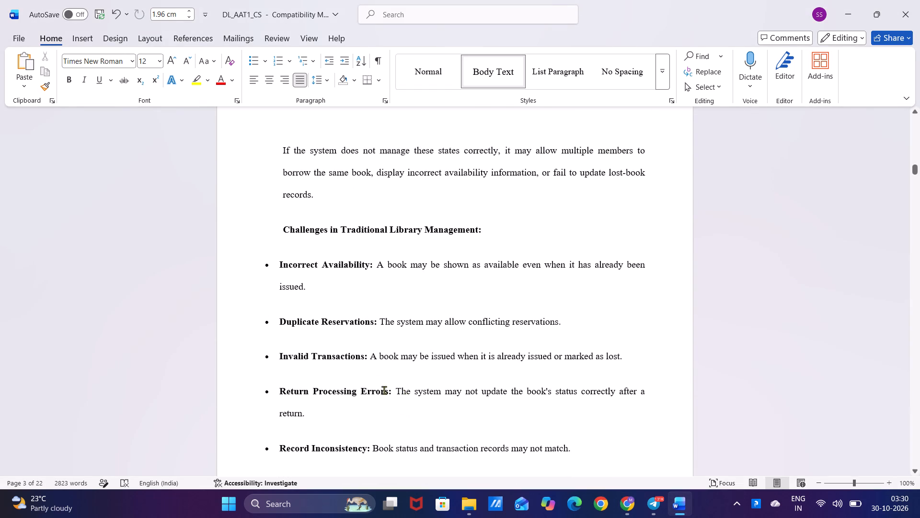
pyautogui.click(280, 268)
pyautogui.press('Tab')
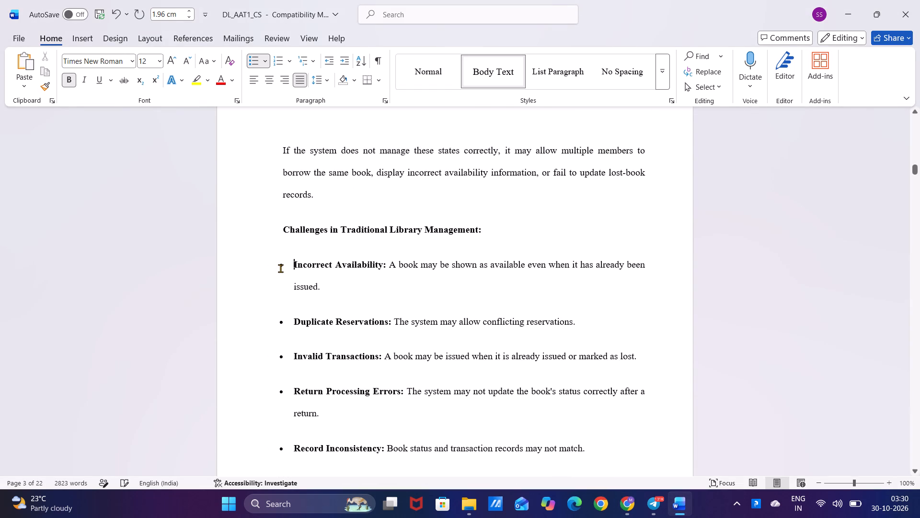
# Remove "Real-Life Application and Problem Statement" from heading 3 and join the "Real-Life Application: Library Book Management System" subheading onto the number.
pyautogui.scroll(-1, 349, 395)
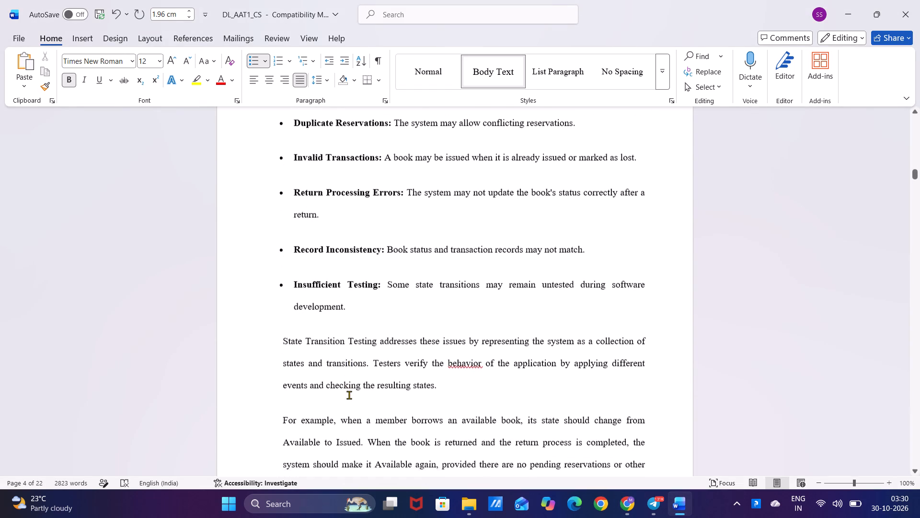
pyautogui.scroll(-1, 349, 395)
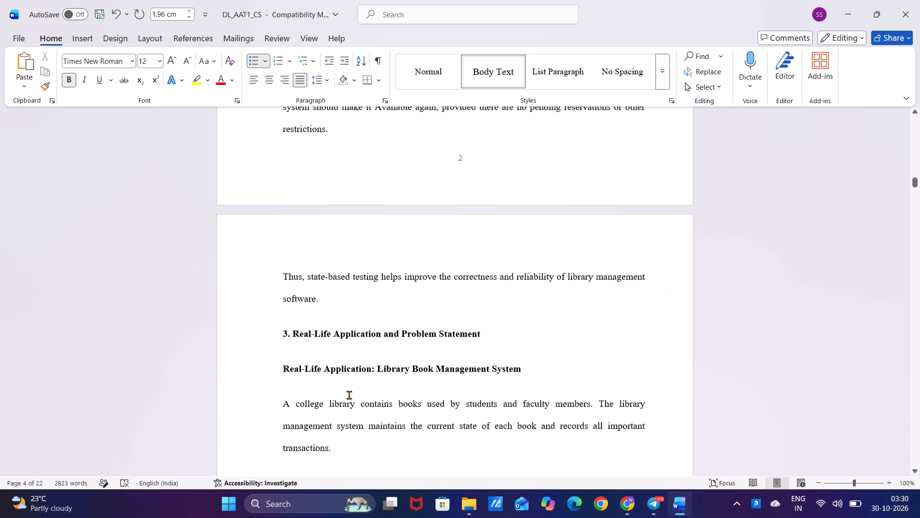
pyautogui.scroll(-1, 349, 395)
pyautogui.hotkey('alt', 'Tab')
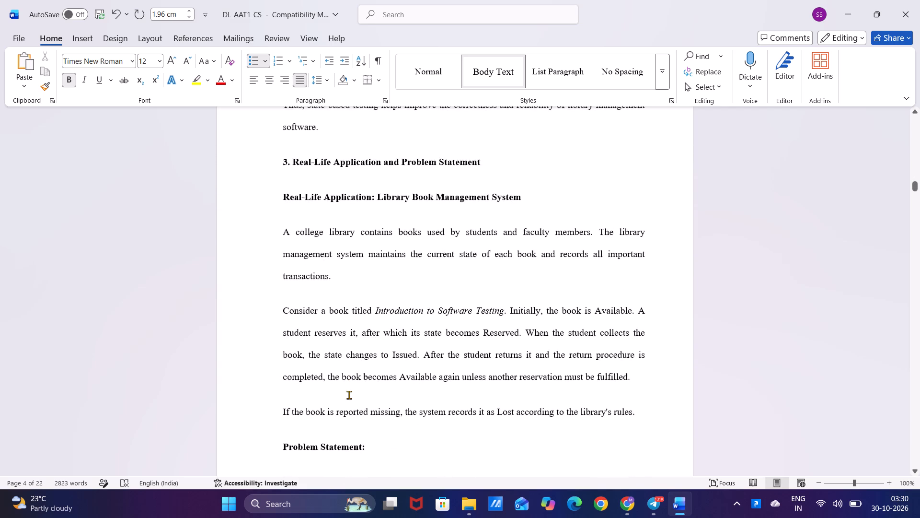
pyautogui.scroll(-6, 399, 432)
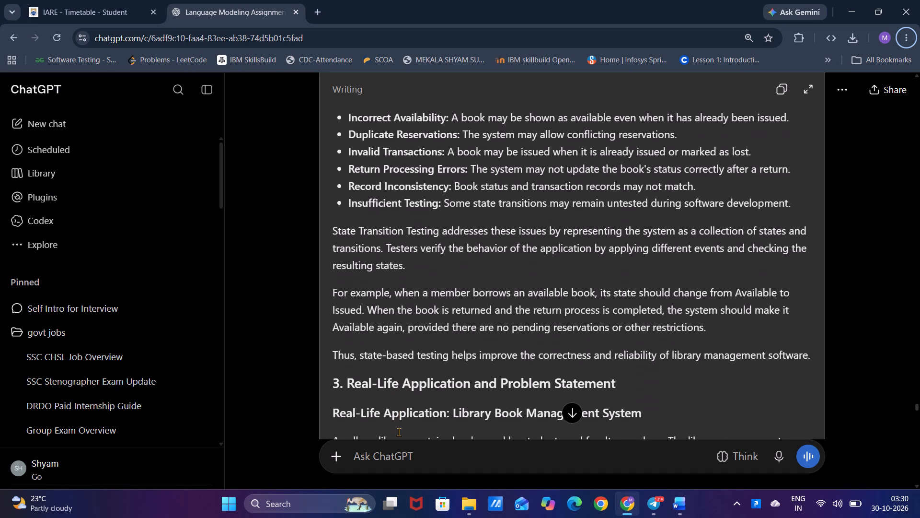
pyautogui.scroll(-3, 399, 432)
pyautogui.hotkey('alt', 'Tab')
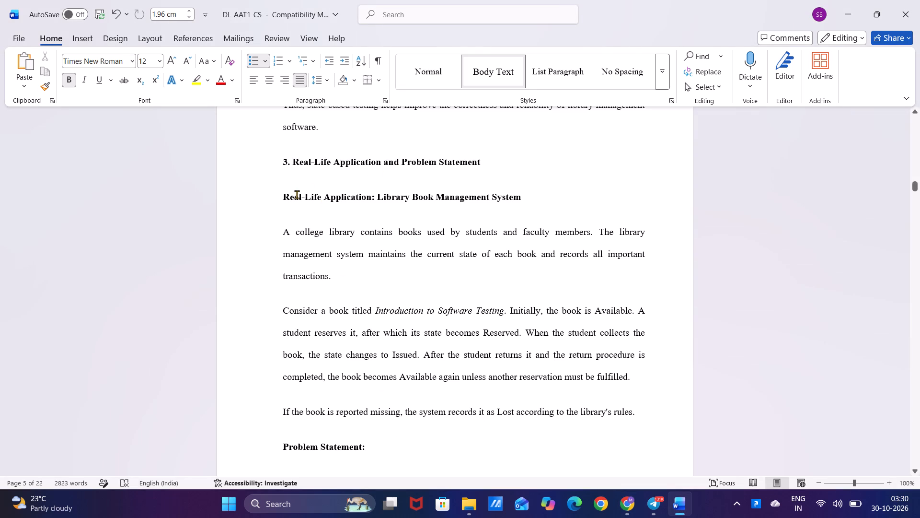
pyautogui.moveTo(283, 198); pyautogui.dragTo(333, 168)
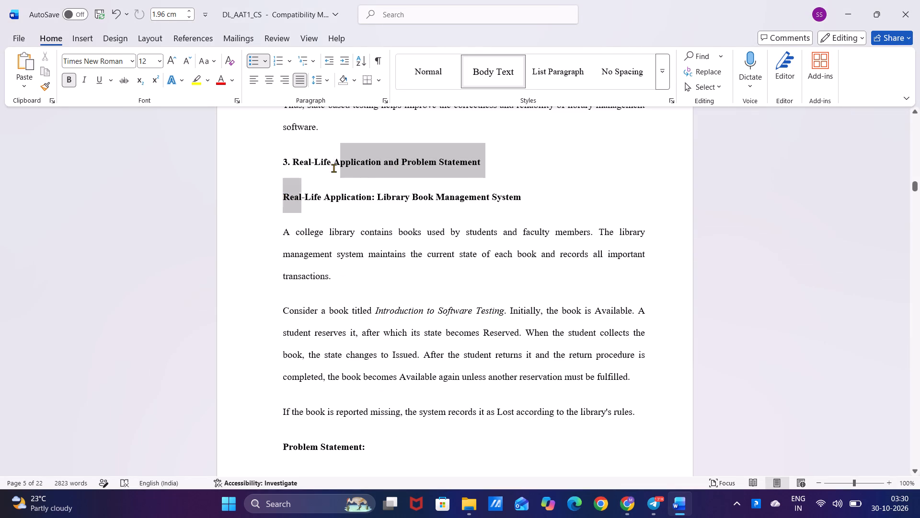
pyautogui.moveTo(333, 168); pyautogui.dragTo(296, 167)
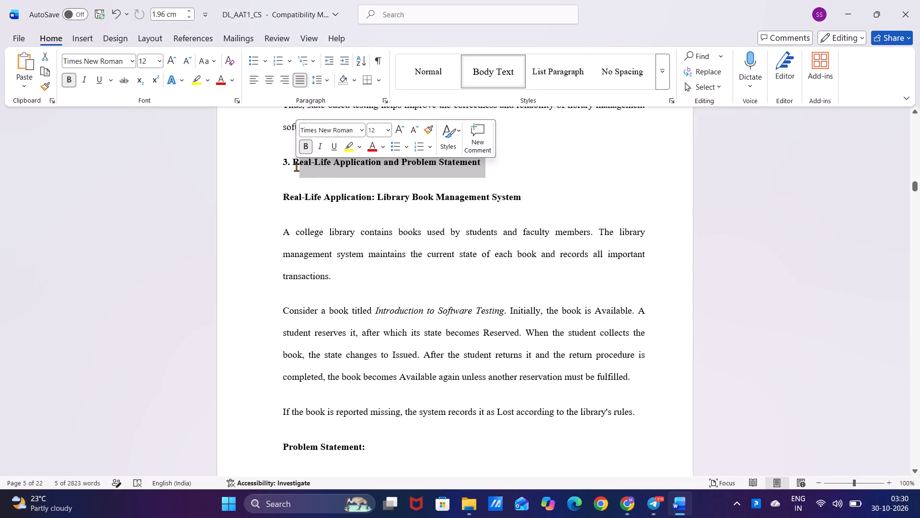
pyautogui.press('BackSpace')
pyautogui.press('BackSpace')
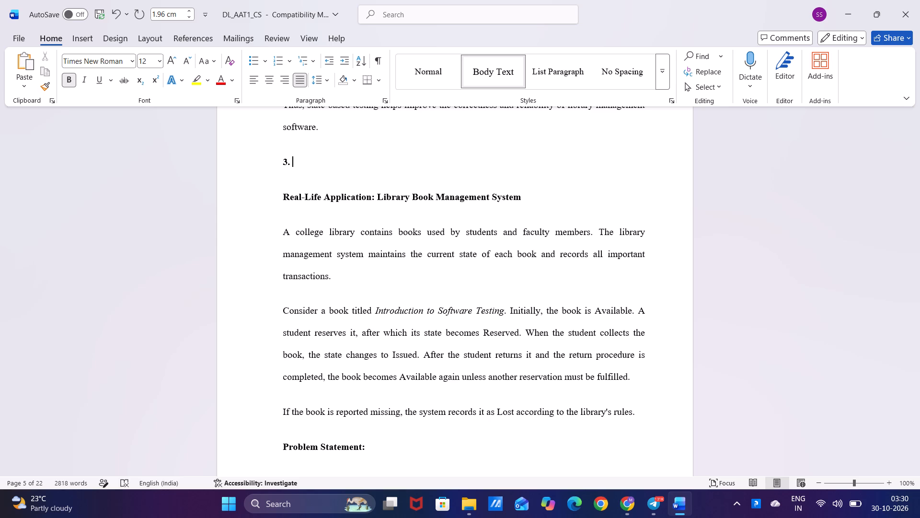
pyautogui.press('Down')
pyautogui.press('Left')
pyautogui.press('Left')
pyautogui.press('BackSpace')
pyautogui.press('BackSpace')
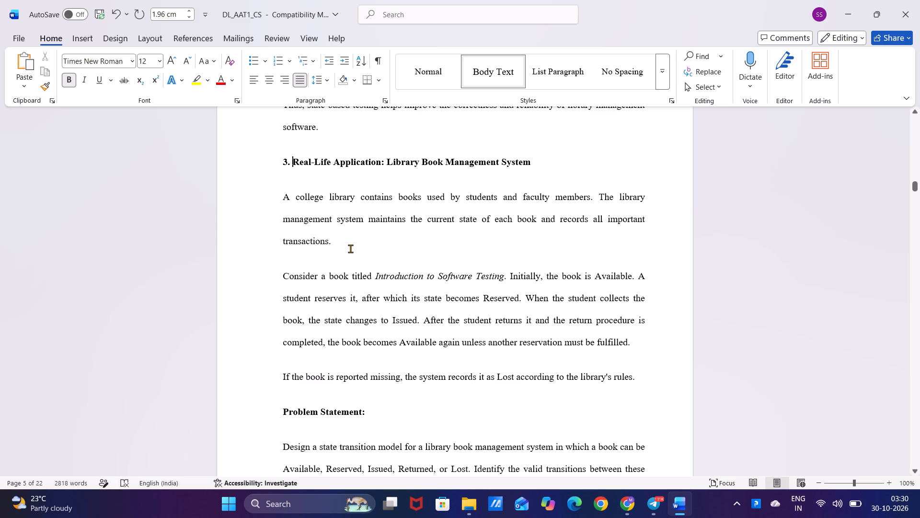
# Indent the bullet list under "Objectives:" in section 3 to match the earlier indented list.
pyautogui.scroll(-1, 350, 248)
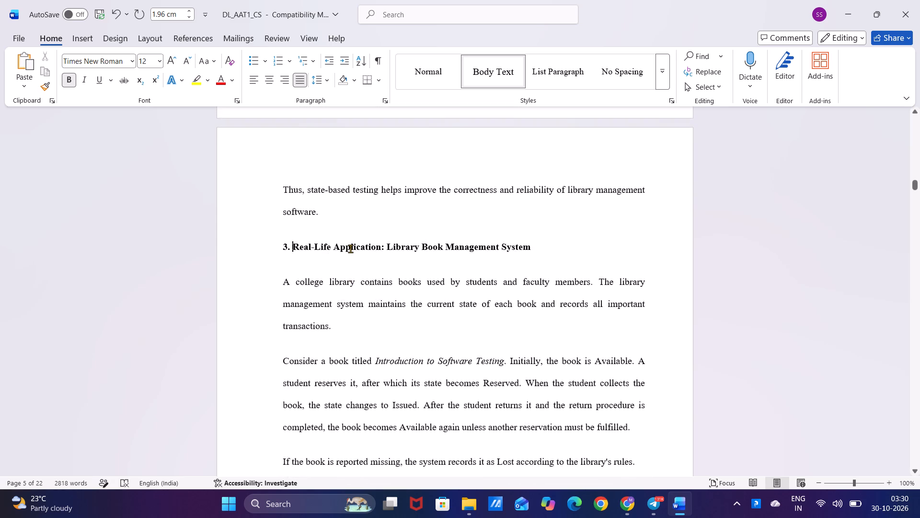
pyautogui.scroll(-1, 350, 248)
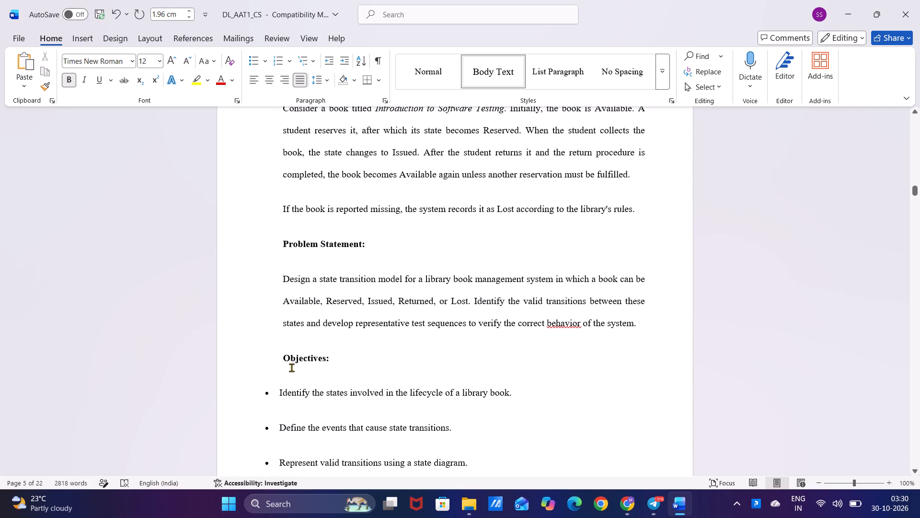
pyautogui.click(282, 388)
pyautogui.click(281, 392)
pyautogui.press('Tab')
# Under "4. System Architecture", indent the bullet lists of "1. Input Layer:" and "2. Book Record Management:".
pyautogui.scroll(-1, 313, 409)
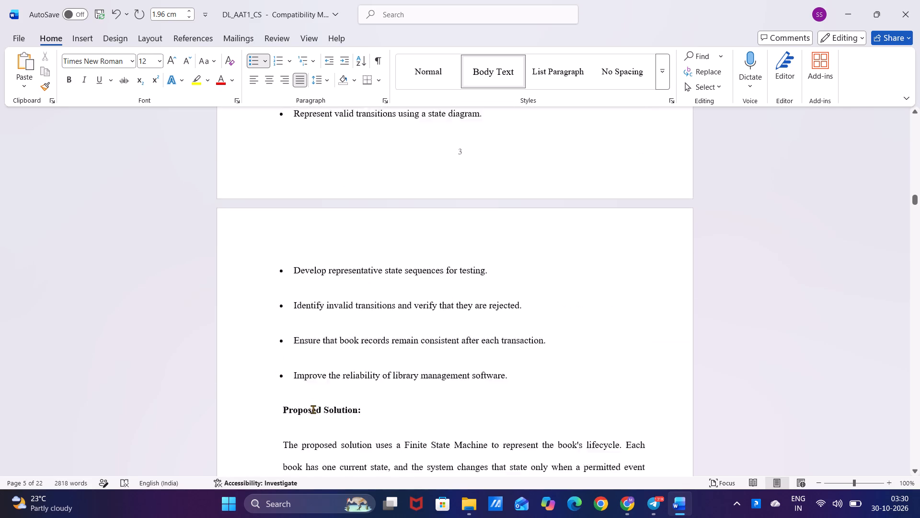
pyautogui.scroll(-2, 313, 409)
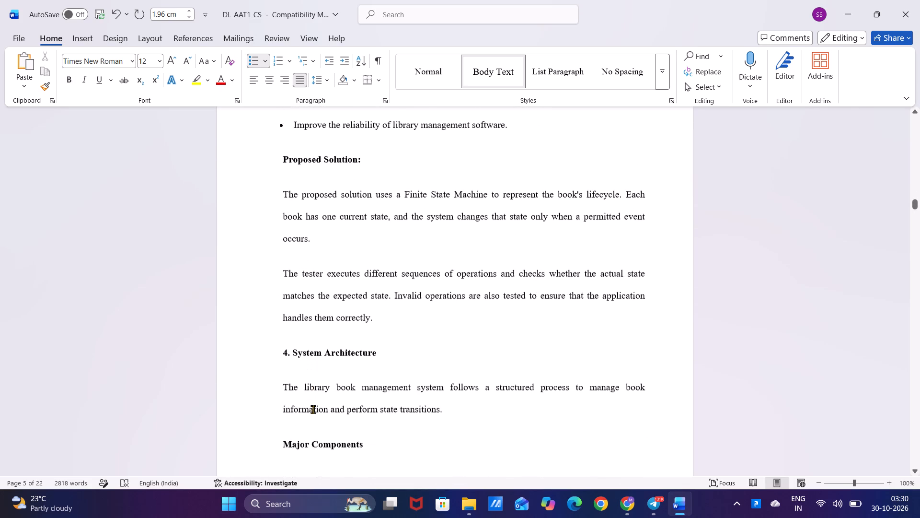
pyautogui.scroll(-1, 313, 409)
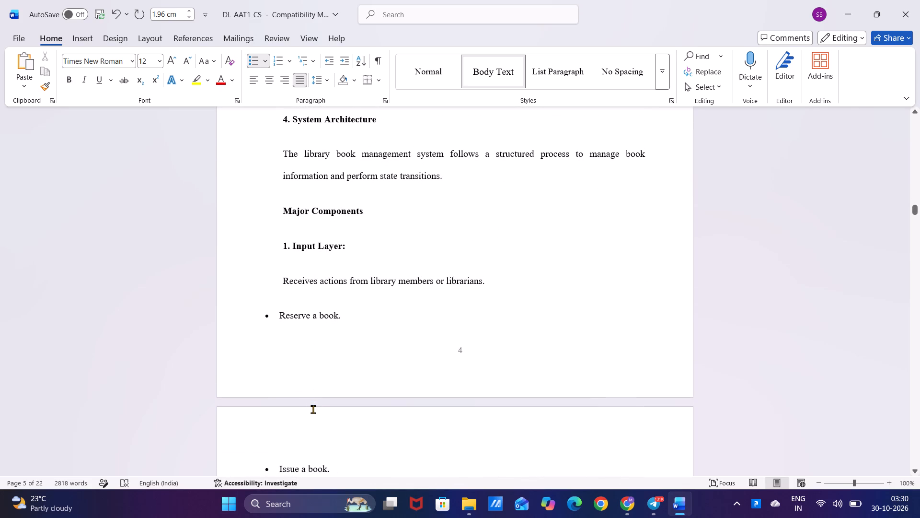
pyautogui.click(276, 318)
pyautogui.press('Tab')
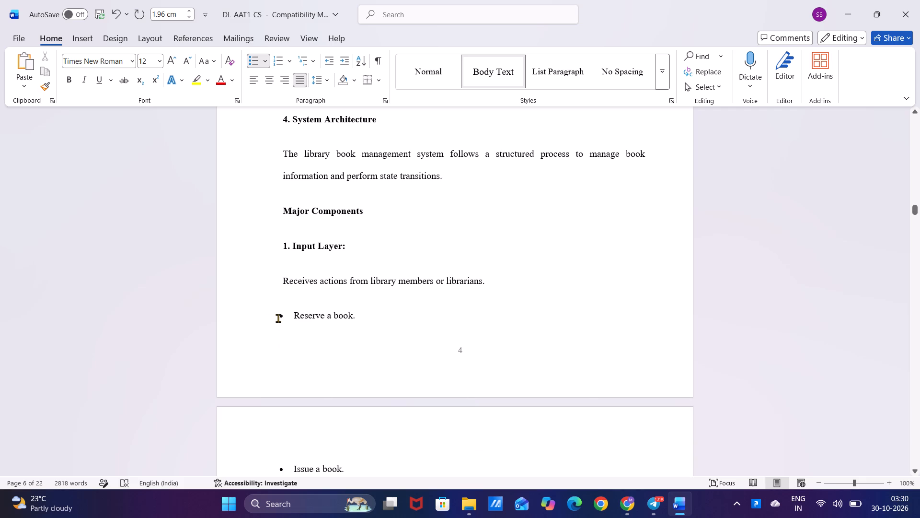
pyautogui.scroll(-1, 322, 338)
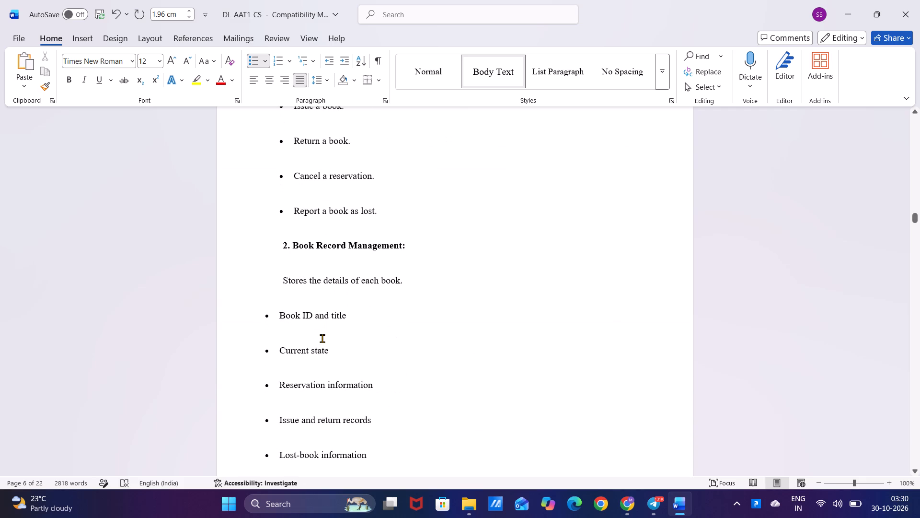
pyautogui.click(282, 314)
pyautogui.press('Tab')
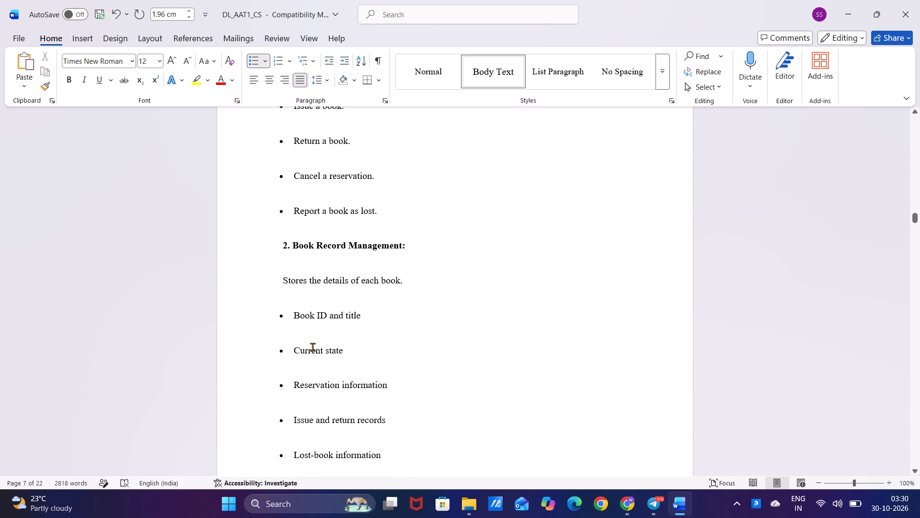
# Indent the bullet lists under "3. State Transition Controller:", "4. Database Layer:" and "5. Output Layer:" in the same way.
pyautogui.scroll(-1, 312, 347)
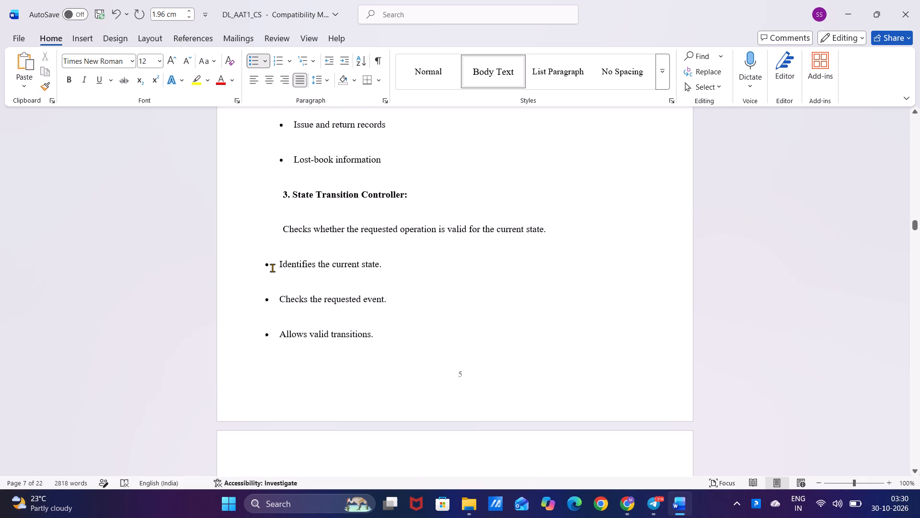
pyautogui.click(272, 268)
pyautogui.press('Tab')
pyautogui.scroll(-1, 348, 322)
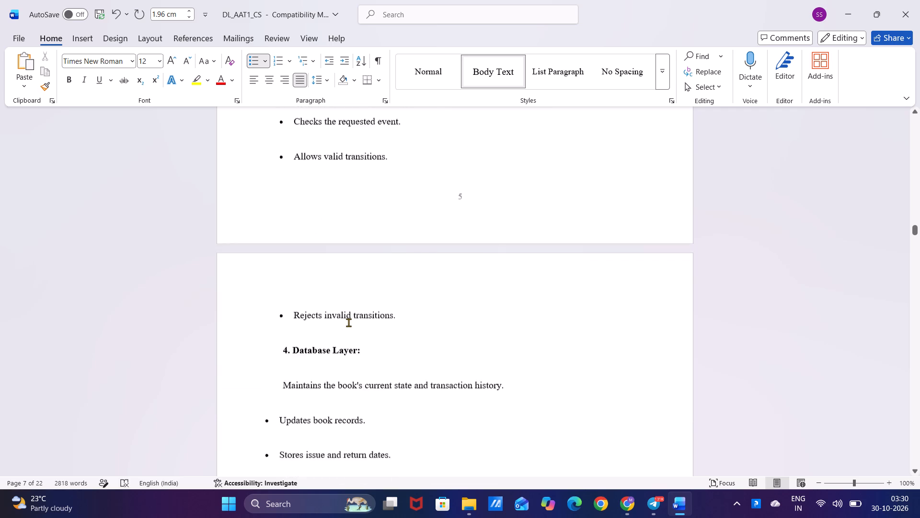
pyautogui.scroll(-1, 348, 322)
pyautogui.click(279, 237)
pyautogui.press('Tab')
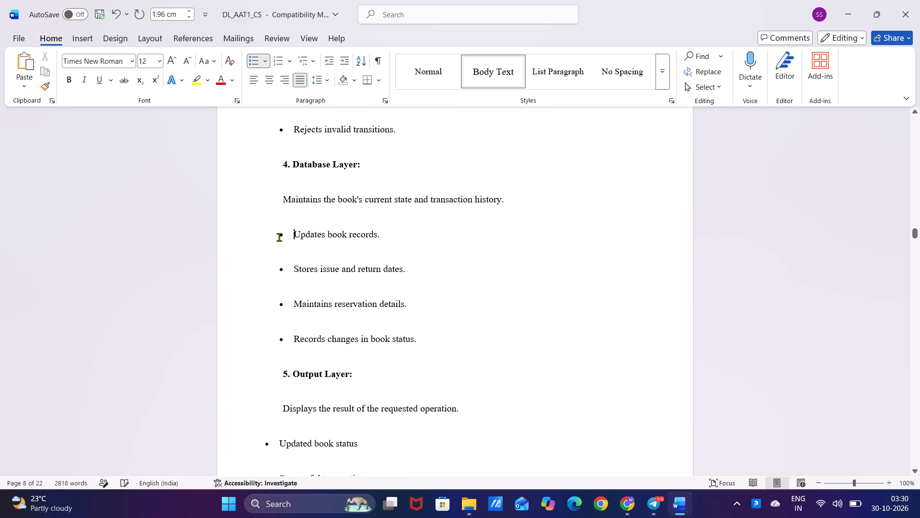
pyautogui.click(278, 443)
pyautogui.press('Tab')
pyautogui.scroll(-1, 338, 401)
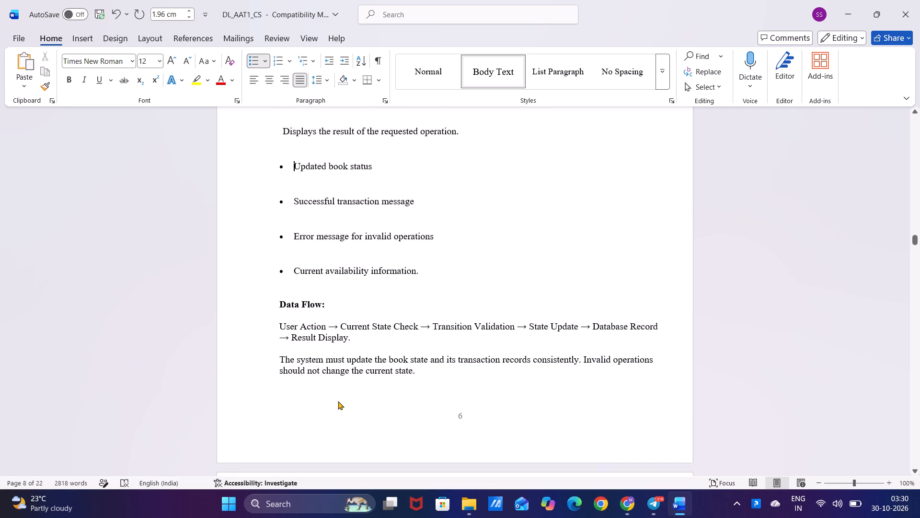
# Justify the two paragraphs under "Data Flow:" and set their line spacing to 1.5.
pyautogui.scroll(-1, 338, 401)
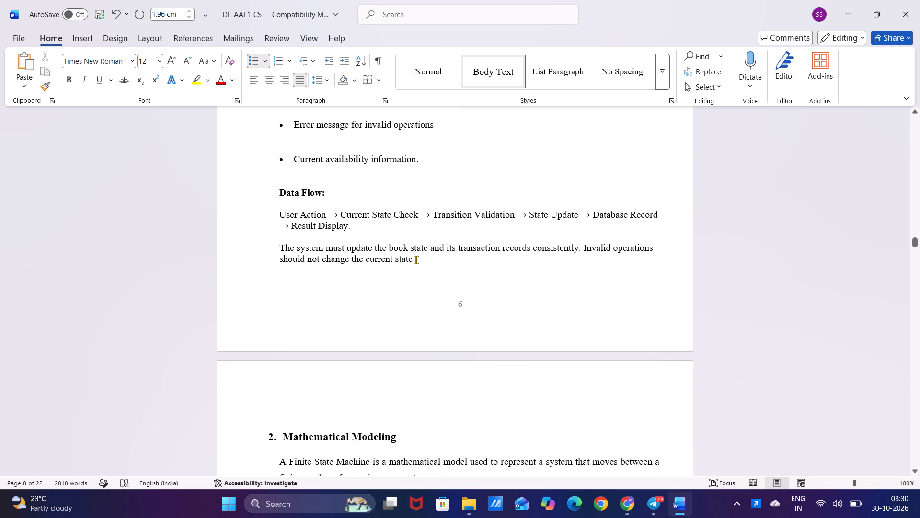
pyautogui.moveTo(416, 259); pyautogui.dragTo(282, 214)
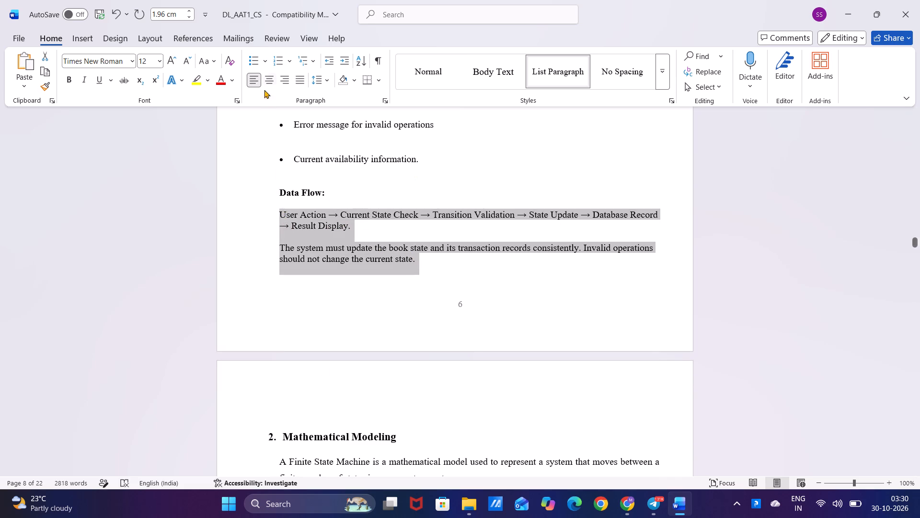
pyautogui.click(300, 77)
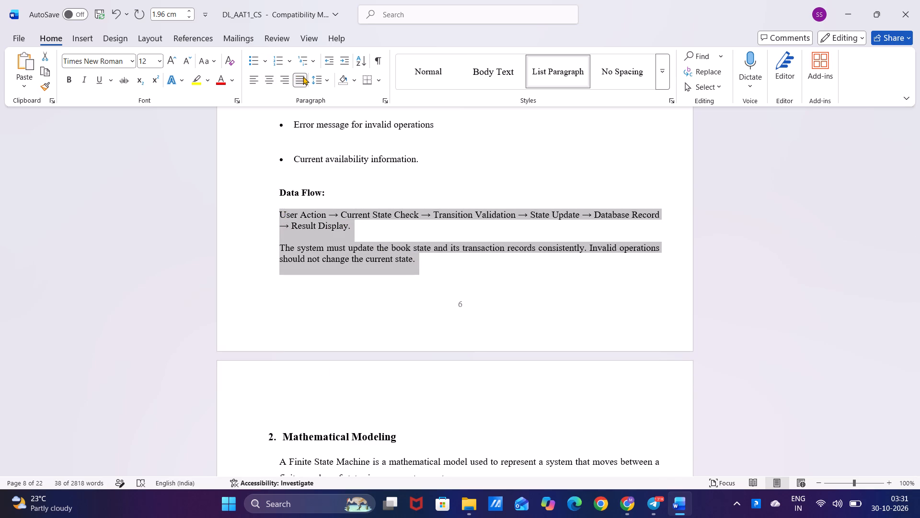
pyautogui.click(325, 78)
pyautogui.click(351, 128)
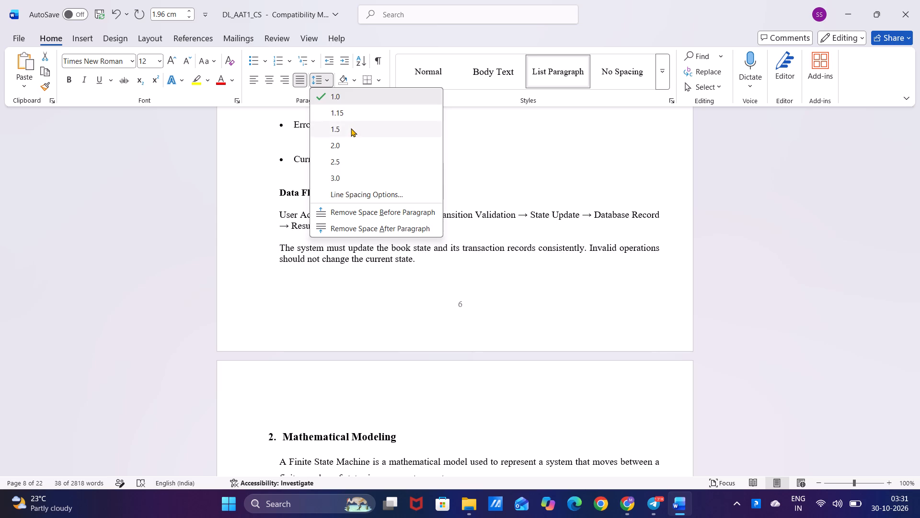
pyautogui.click(387, 223)
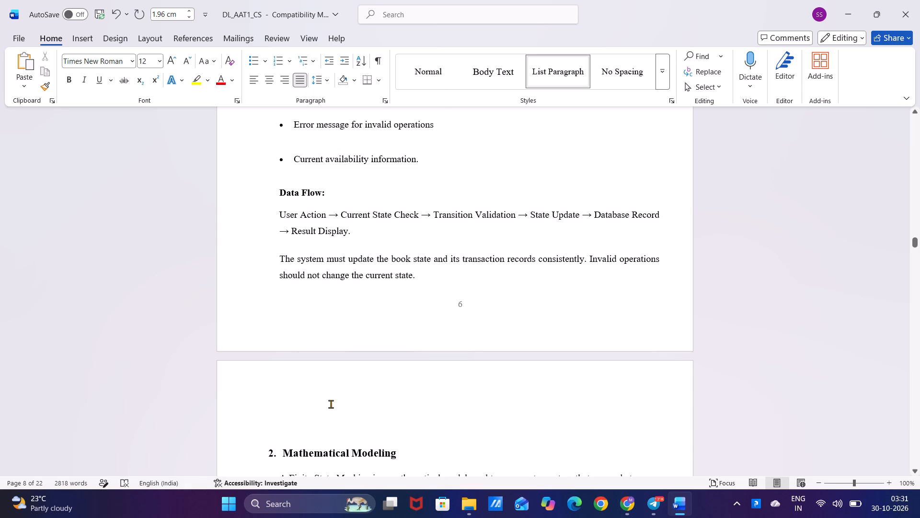
# Remove the empty lines above the "2. Mathematical Modeling" heading.
pyautogui.click(319, 410)
pyautogui.press('BackSpace')
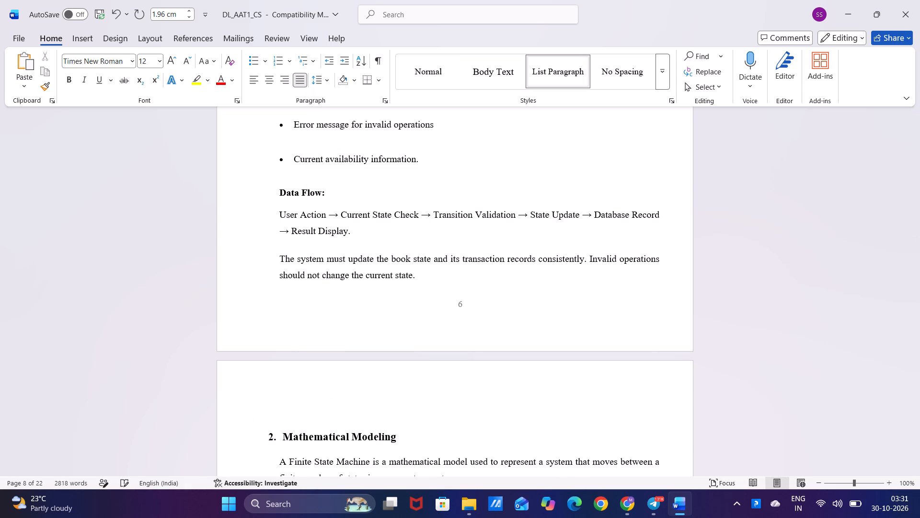
pyautogui.press('Down')
pyautogui.press('BackSpace')
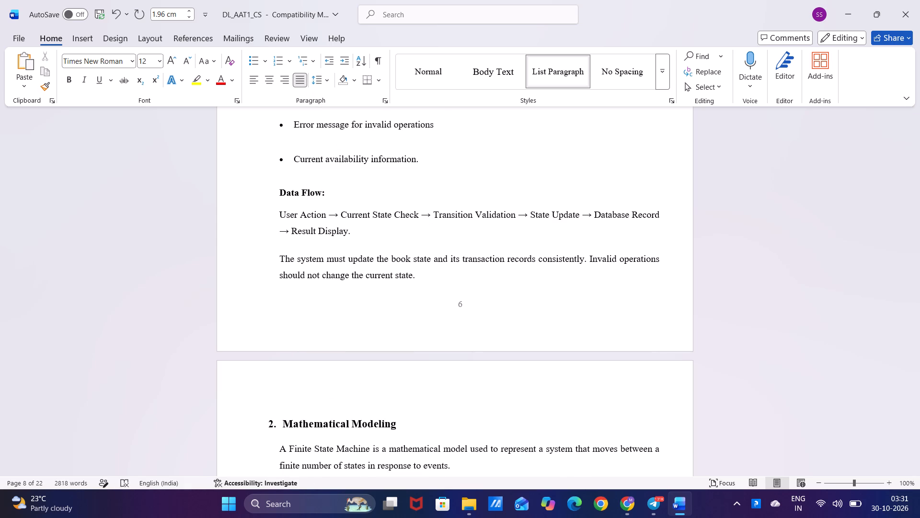
pyautogui.press('Down')
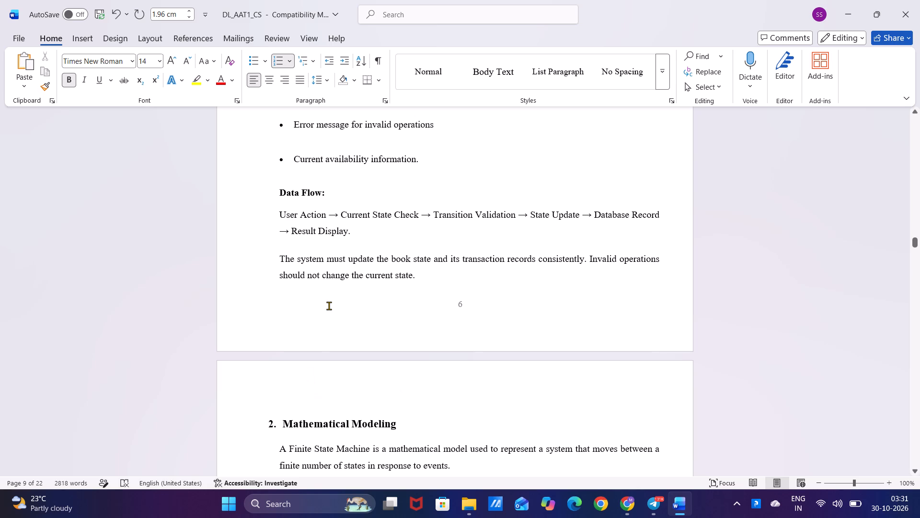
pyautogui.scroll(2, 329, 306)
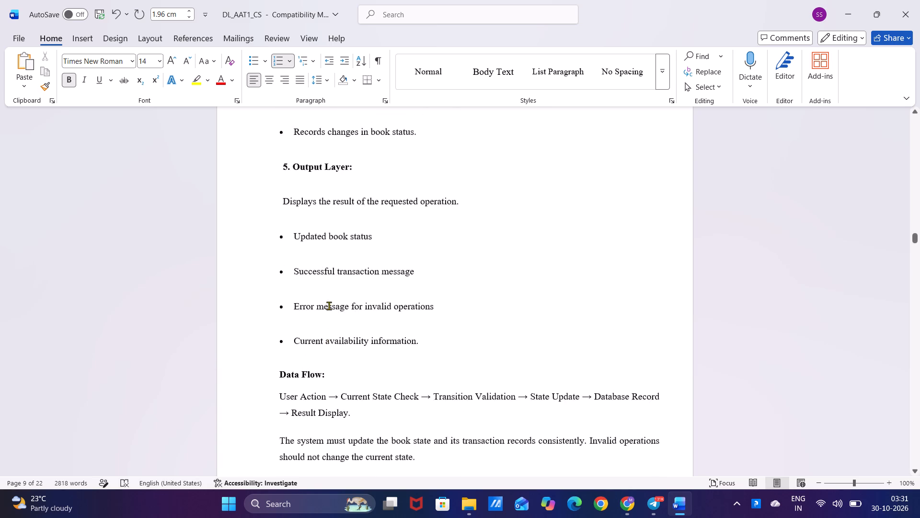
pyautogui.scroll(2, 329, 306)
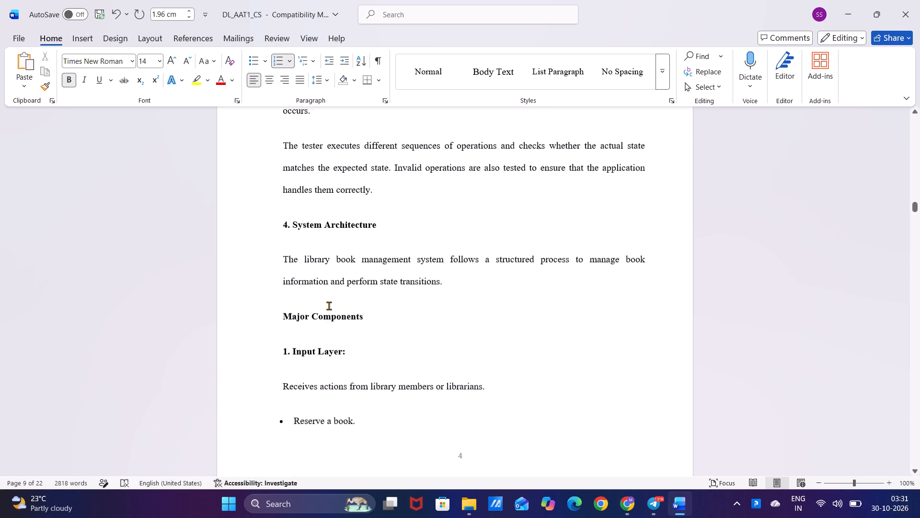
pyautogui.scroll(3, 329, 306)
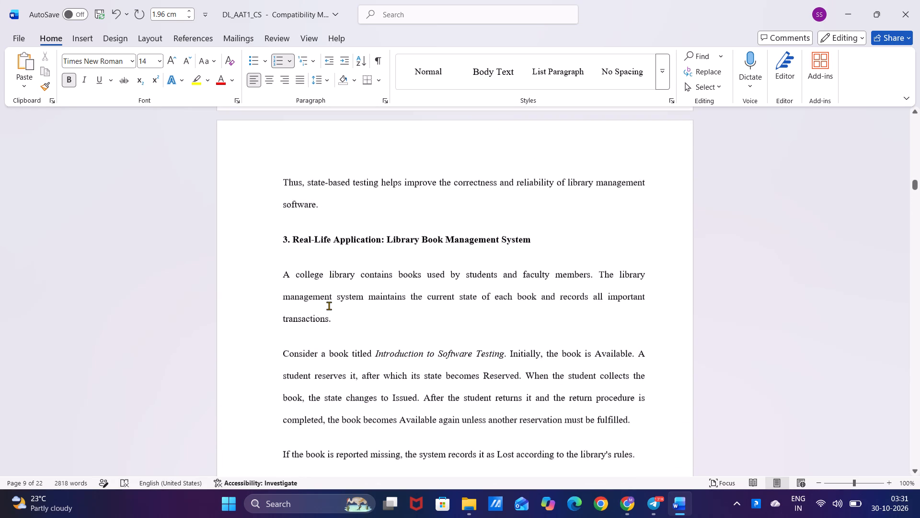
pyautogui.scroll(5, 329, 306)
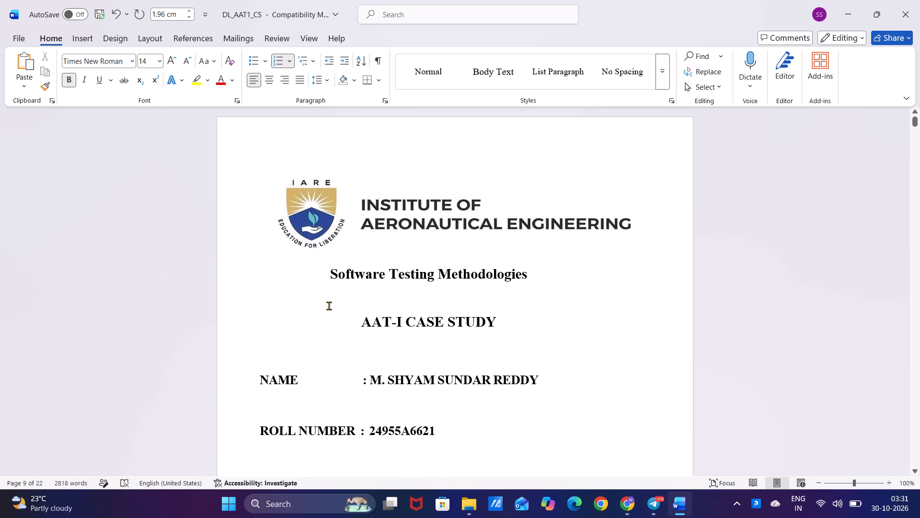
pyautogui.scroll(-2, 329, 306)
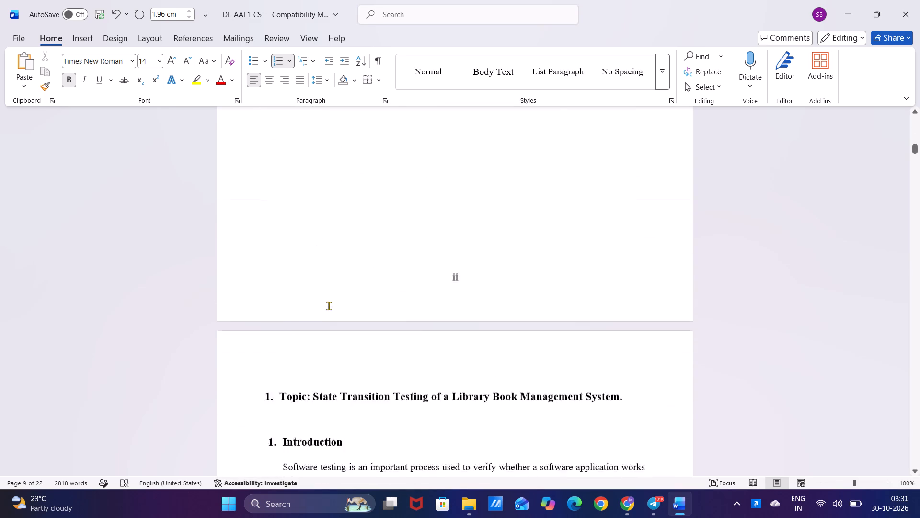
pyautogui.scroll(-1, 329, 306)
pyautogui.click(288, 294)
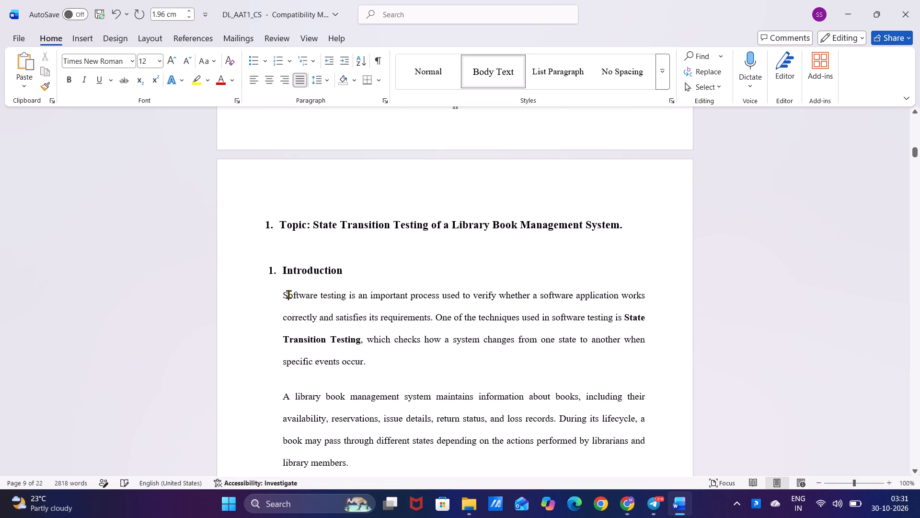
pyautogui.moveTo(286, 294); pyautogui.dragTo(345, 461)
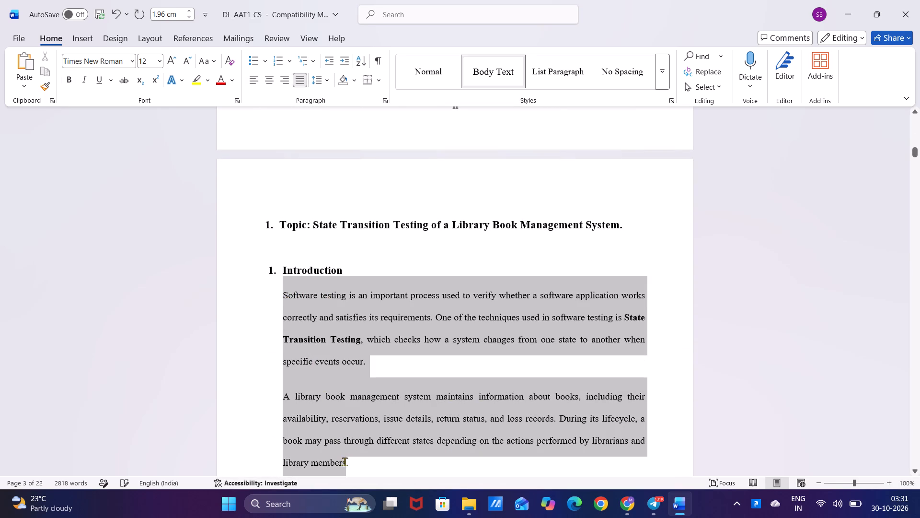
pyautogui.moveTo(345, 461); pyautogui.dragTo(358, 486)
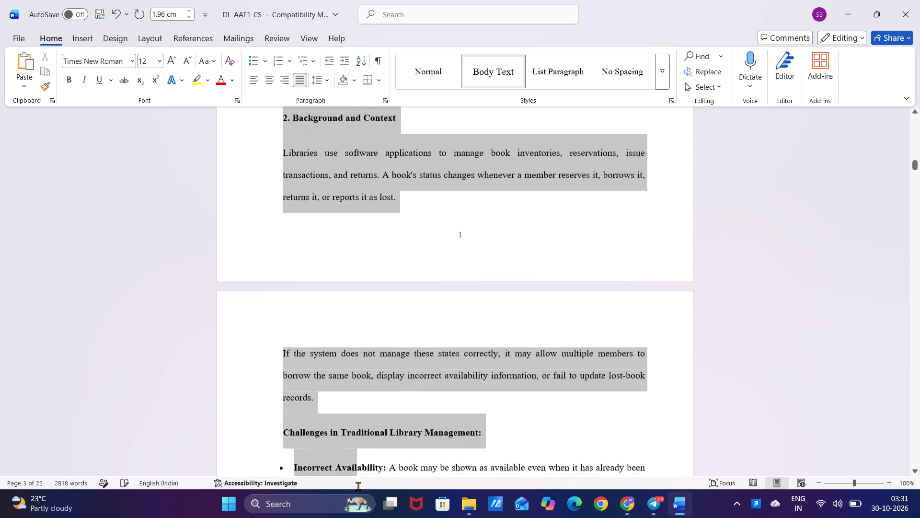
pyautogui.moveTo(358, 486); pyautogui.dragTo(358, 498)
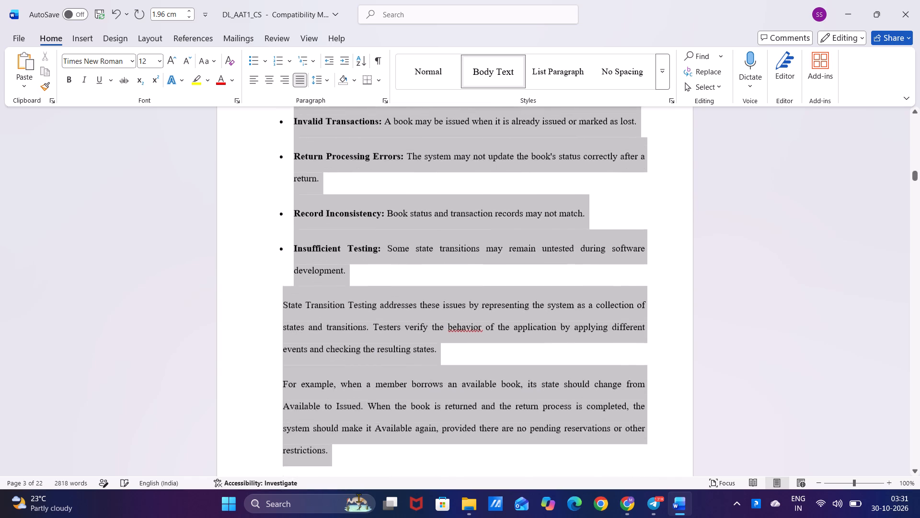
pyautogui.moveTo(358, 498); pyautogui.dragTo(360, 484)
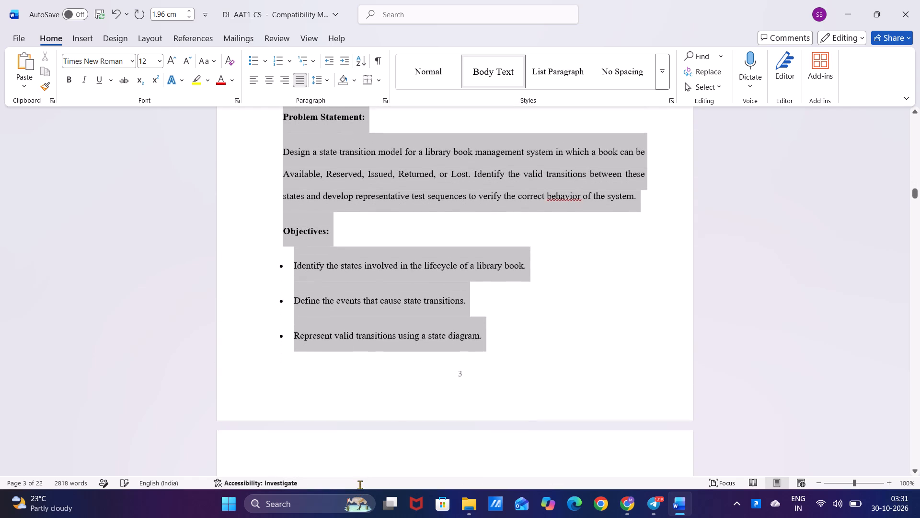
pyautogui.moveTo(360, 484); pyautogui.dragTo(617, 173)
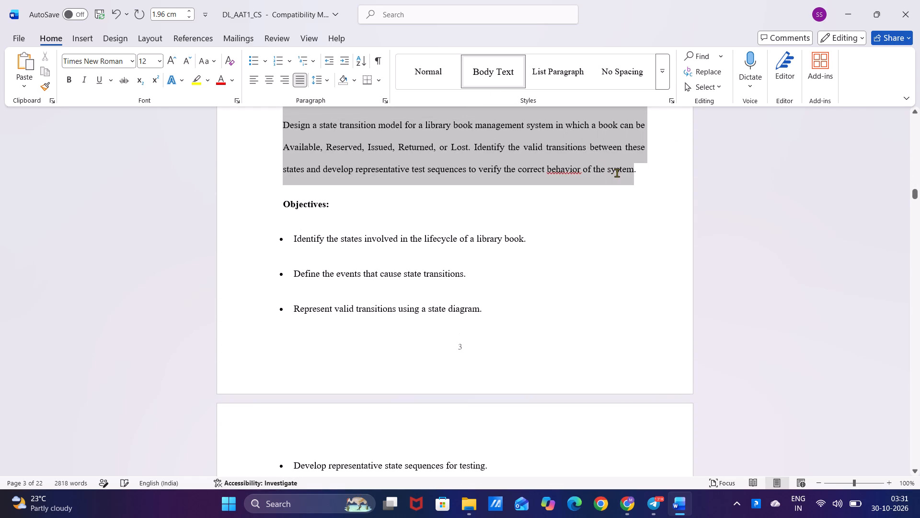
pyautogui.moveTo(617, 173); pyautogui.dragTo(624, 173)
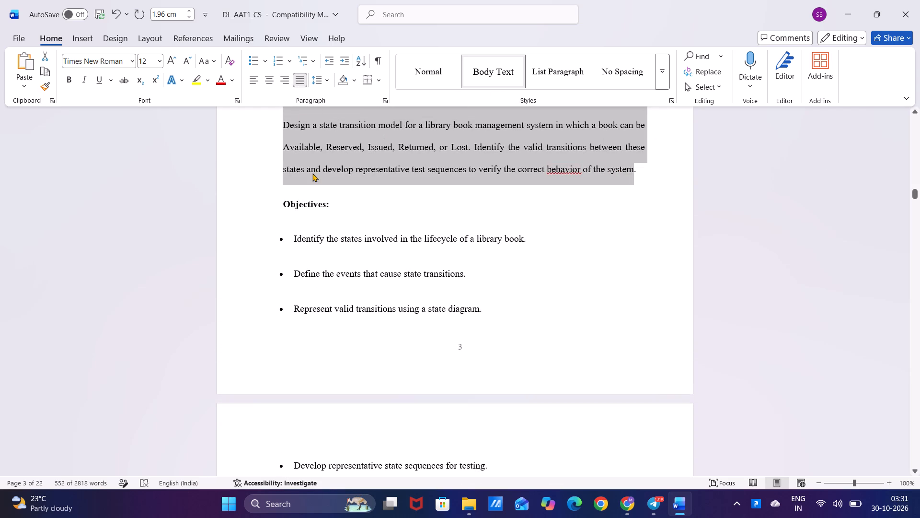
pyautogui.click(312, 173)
# Justify all text from the first bullet under "Objectives:" in section 3 through the last "Data Flow:" paragraph.
pyautogui.moveTo(294, 238); pyautogui.dragTo(349, 432)
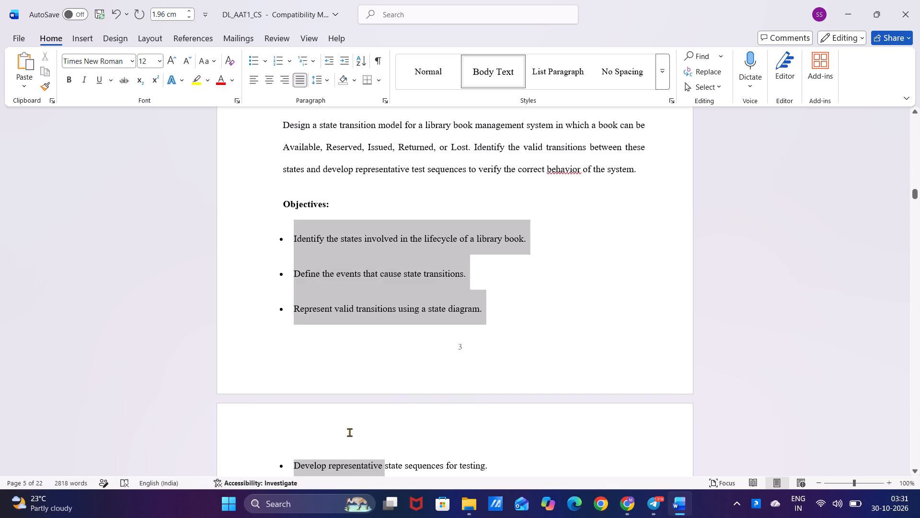
pyautogui.moveTo(349, 432); pyautogui.dragTo(372, 508)
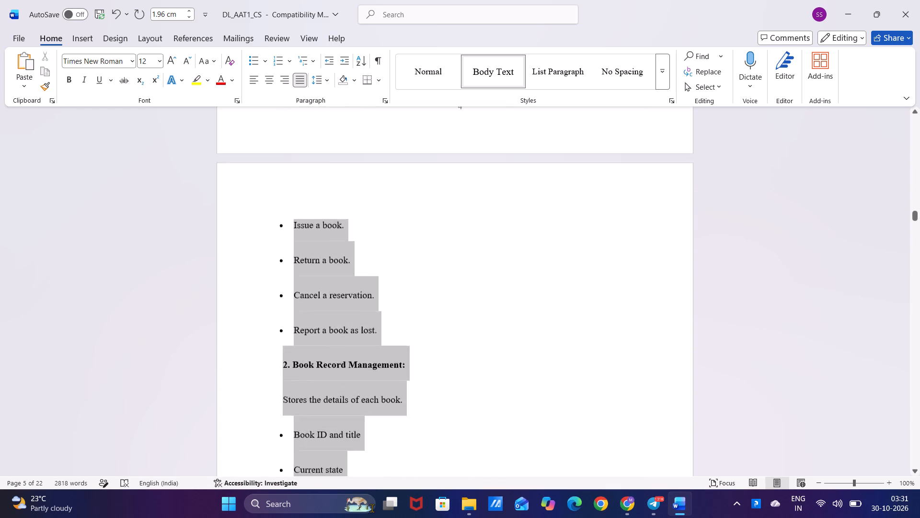
pyautogui.moveTo(372, 508); pyautogui.dragTo(377, 466)
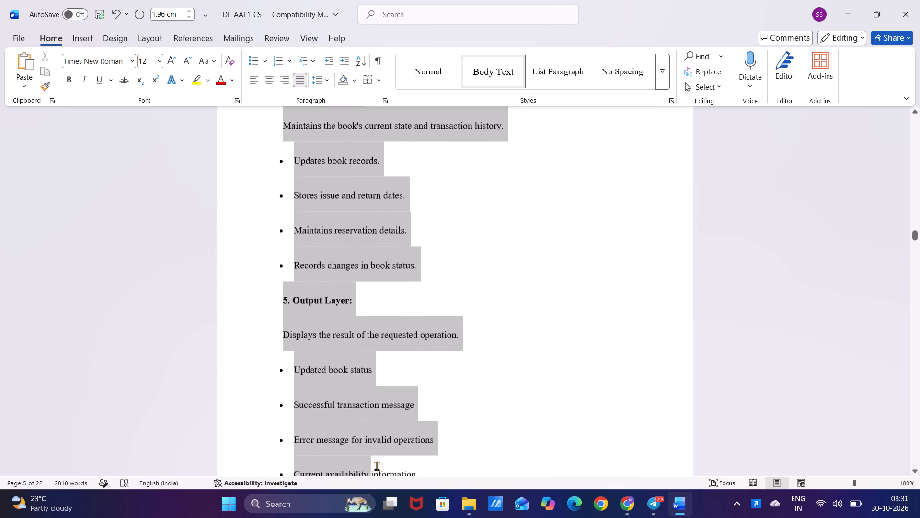
pyautogui.moveTo(377, 466); pyautogui.dragTo(415, 301)
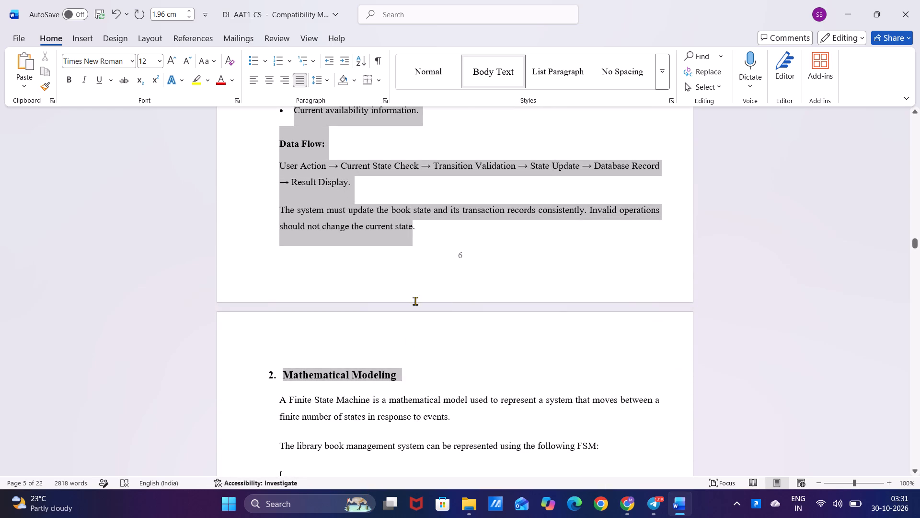
pyautogui.moveTo(415, 301); pyautogui.dragTo(419, 267)
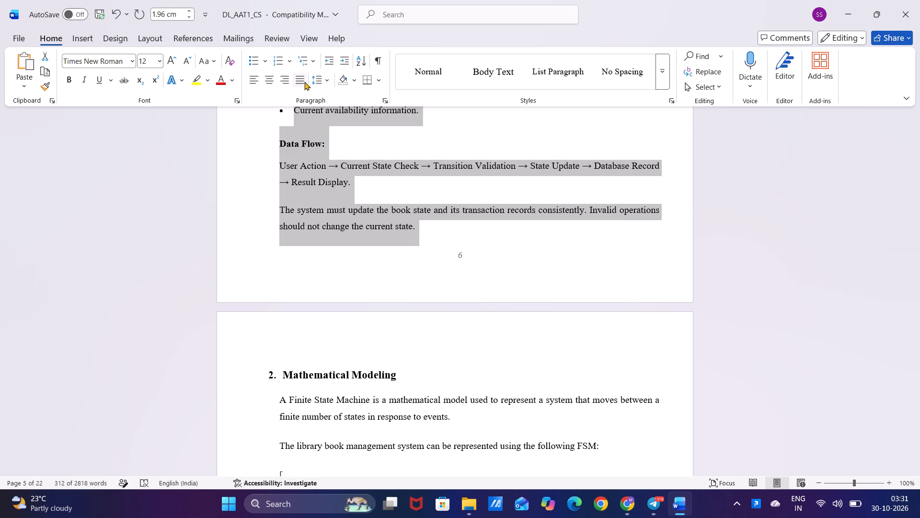
pyautogui.click(301, 82)
pyautogui.click(386, 321)
# Delete the square brackets and their lines above and below the FSM formula M=(Q,\Sigma,\delta,q_0,F) in Mathematical Modeling.
pyautogui.scroll(-1, 386, 321)
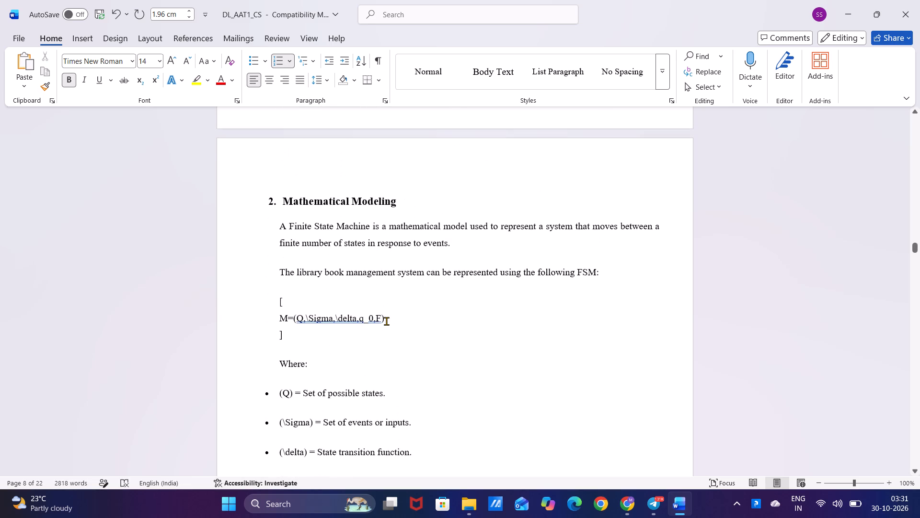
pyautogui.click(289, 305)
pyautogui.press('BackSpace')
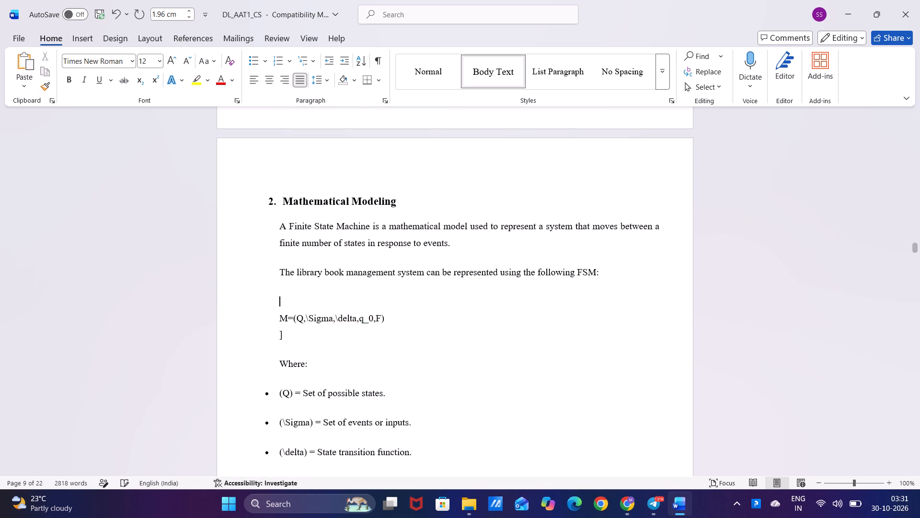
pyautogui.press('Down')
pyautogui.press('BackSpace')
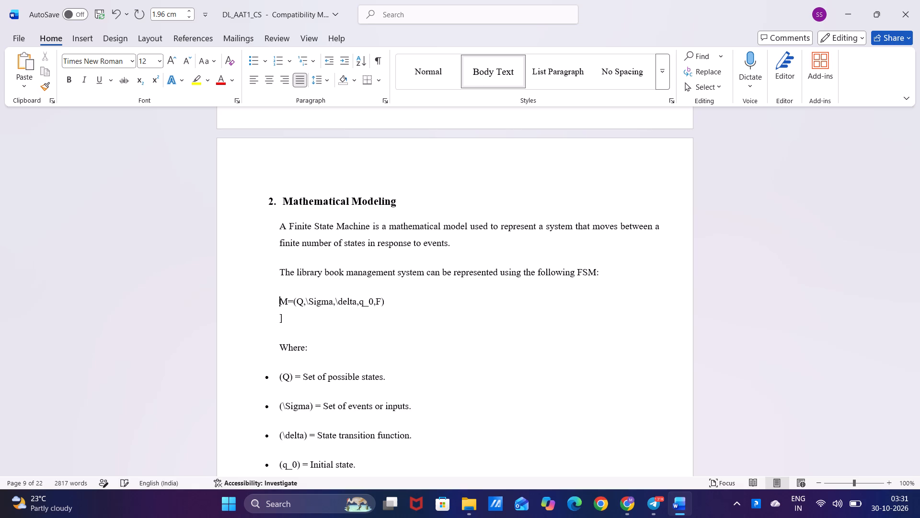
pyautogui.press('Down')
pyautogui.press('Right')
pyautogui.press('BackSpace')
pyautogui.press('BackSpace')
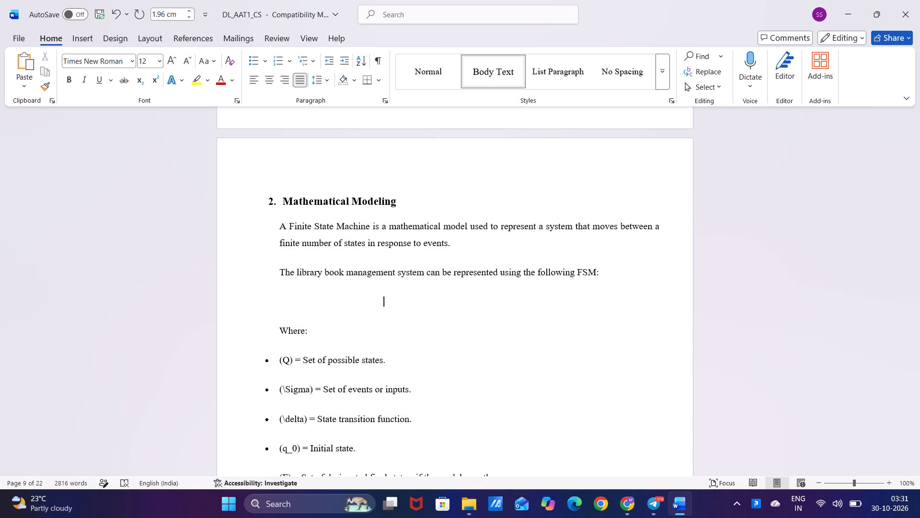
# Indent the bullet list of FSM symbol definitions under "Where:" to match the earlier lists.
pyautogui.click(275, 365)
pyautogui.press('Tab')
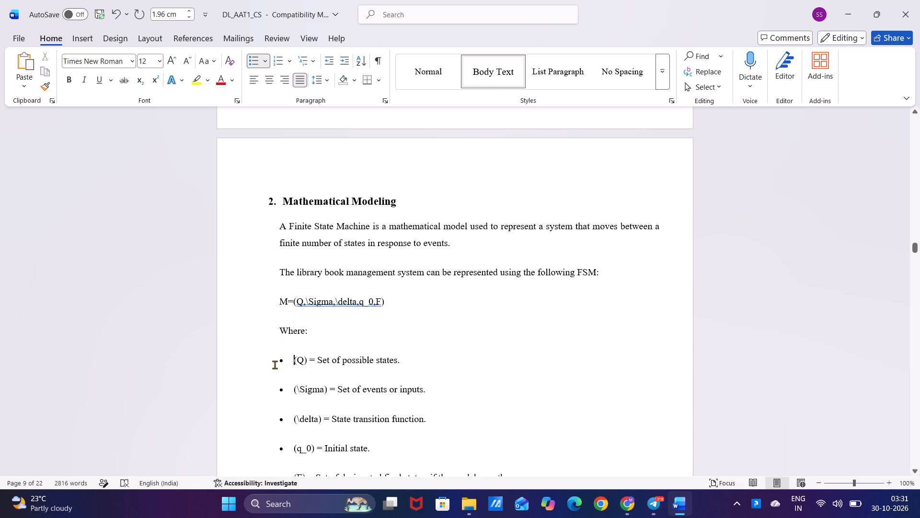
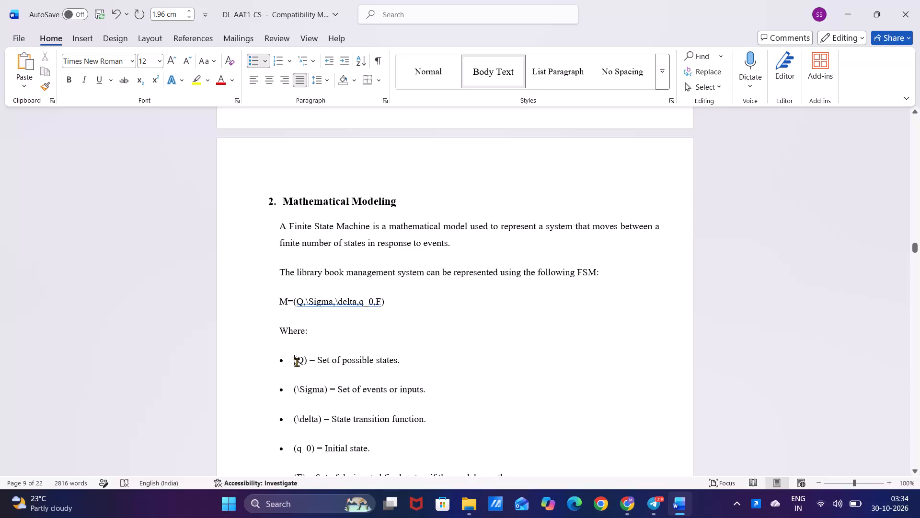
# Delete the square brackets and their lines above and below the formula Q={A,R,I,T,L} in 5.1 Set of States.
pyautogui.scroll(-1, 297, 362)
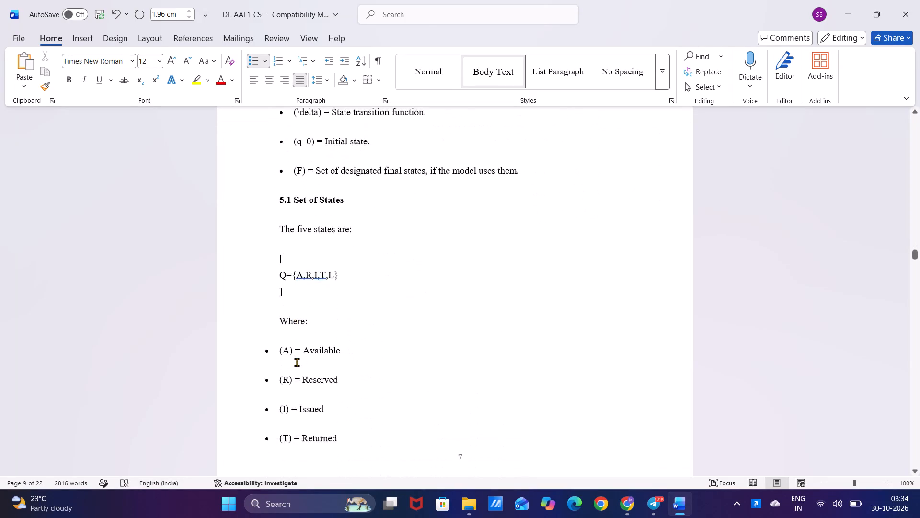
pyautogui.scroll(-1, 297, 362)
pyautogui.click(290, 220)
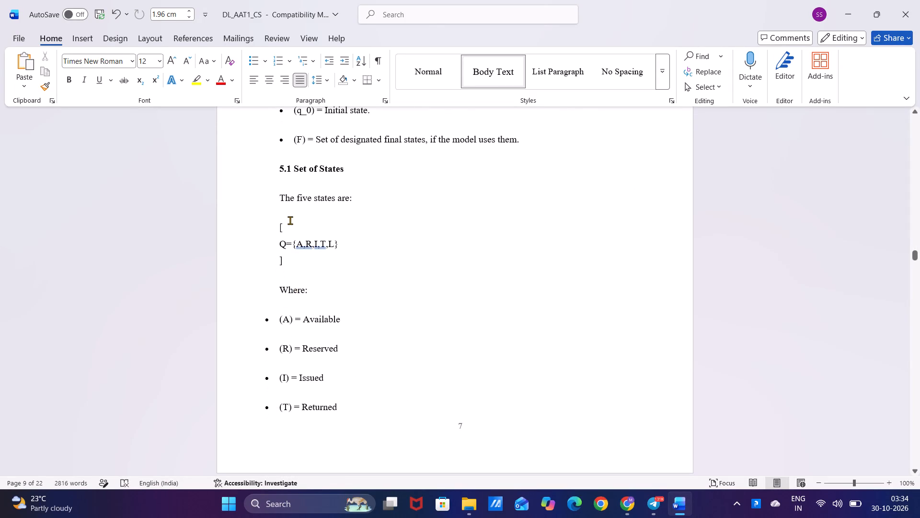
pyautogui.press('BackSpace')
pyautogui.press('Down')
pyautogui.press('BackSpace')
pyautogui.press('Down')
pyautogui.press('Right')
pyautogui.press('BackSpace')
pyautogui.press('BackSpace')
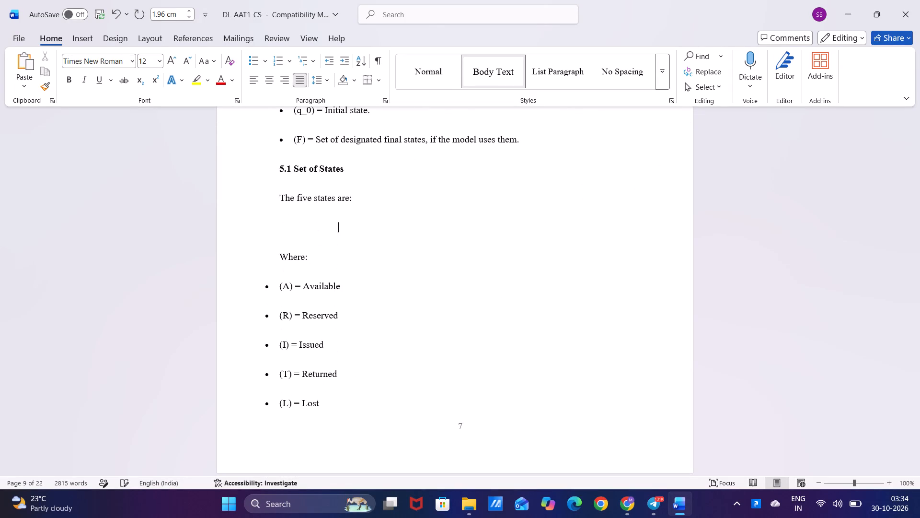
# Indent the bullet list of state definitions, (A) = Available through (L) = Lost, to match the earlier lists.
pyautogui.click(277, 291)
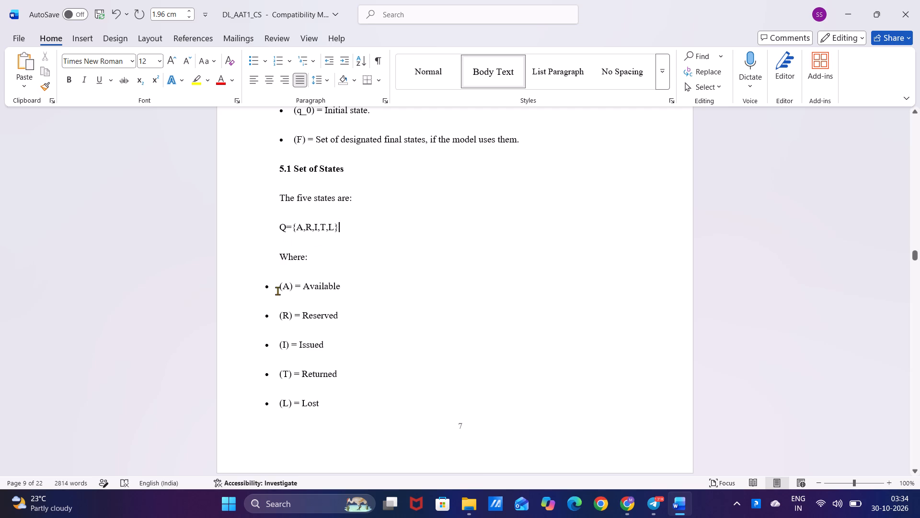
pyautogui.press('Tab')
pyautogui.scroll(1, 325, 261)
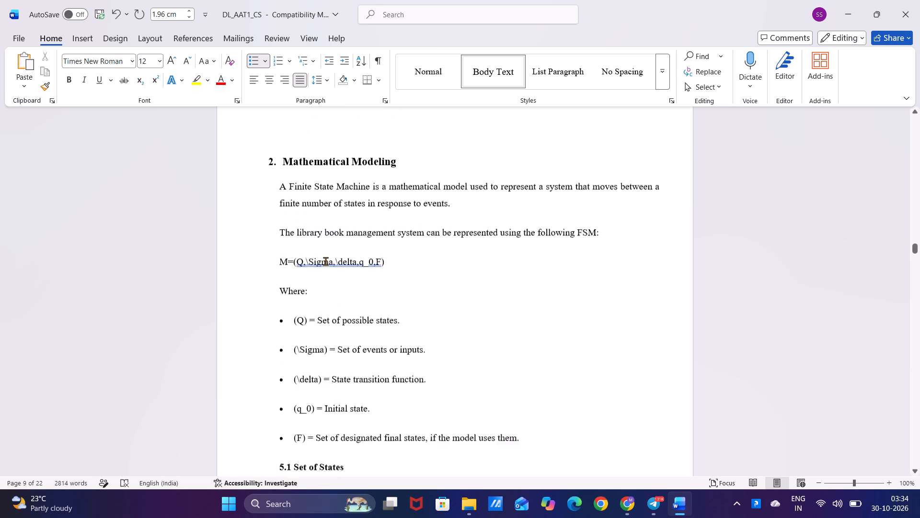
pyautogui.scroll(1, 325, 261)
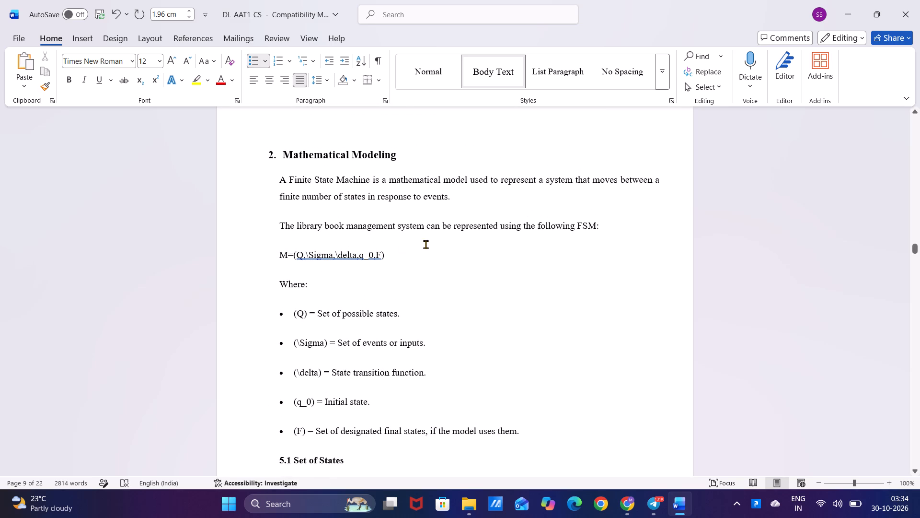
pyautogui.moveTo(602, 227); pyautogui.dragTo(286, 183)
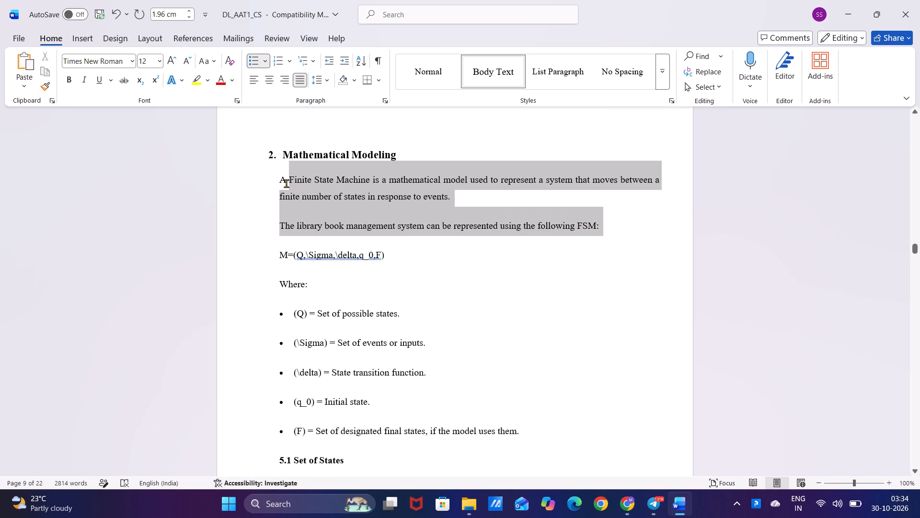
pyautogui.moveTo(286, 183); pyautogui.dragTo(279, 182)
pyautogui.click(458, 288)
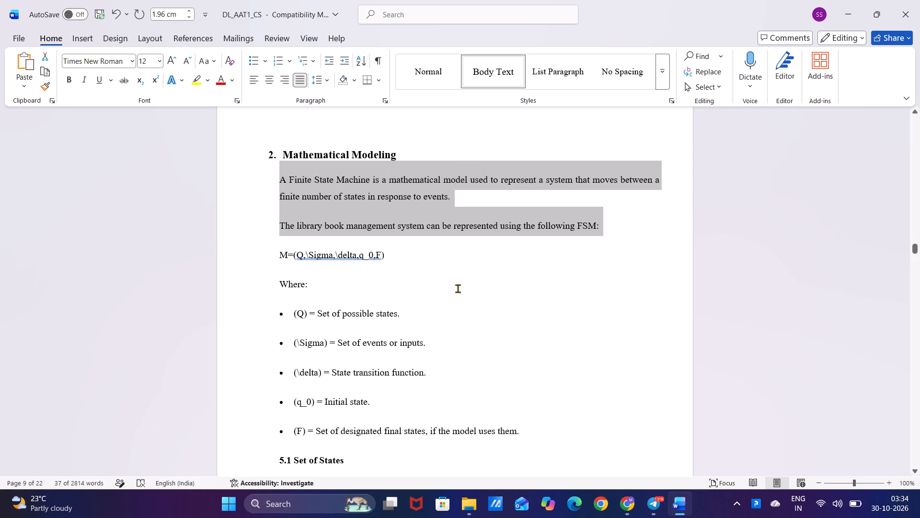
# Delete the square brackets and their lines above and below the initial-state formula q_0=A.
pyautogui.scroll(-1, 458, 288)
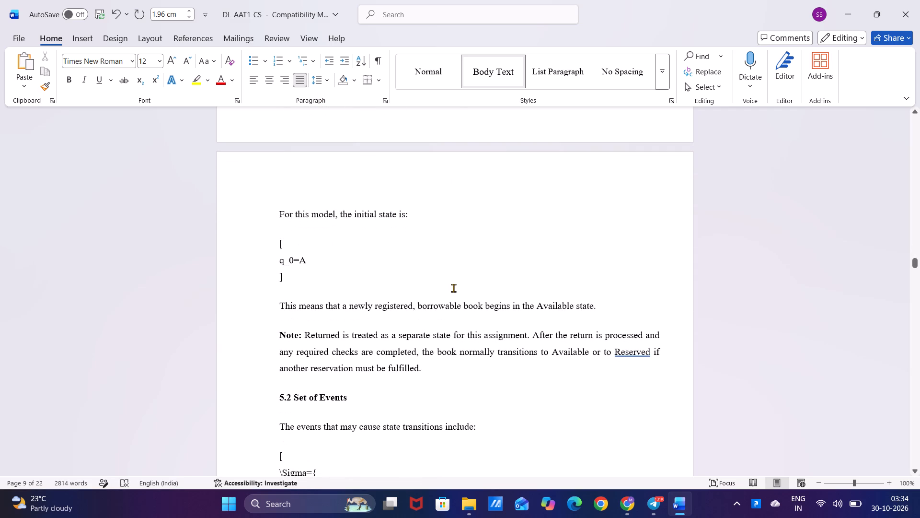
pyautogui.click(302, 243)
pyautogui.press('BackSpace')
pyautogui.press('Down')
pyautogui.press('BackSpace')
pyautogui.press('Down')
pyautogui.press('Right')
pyautogui.press('BackSpace')
pyautogui.press('BackSpace')
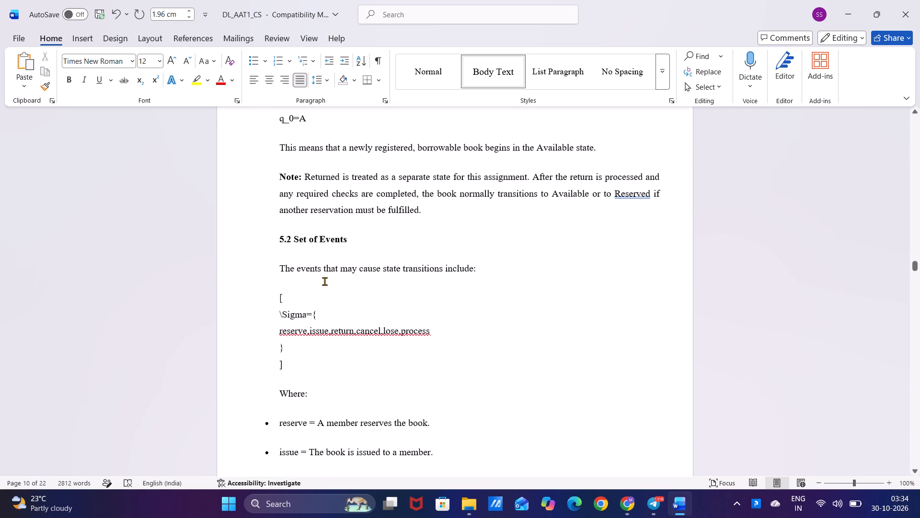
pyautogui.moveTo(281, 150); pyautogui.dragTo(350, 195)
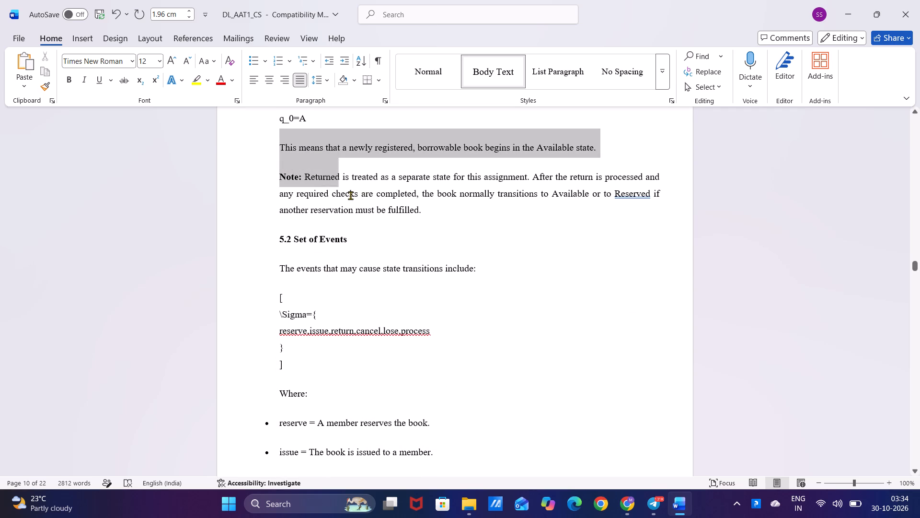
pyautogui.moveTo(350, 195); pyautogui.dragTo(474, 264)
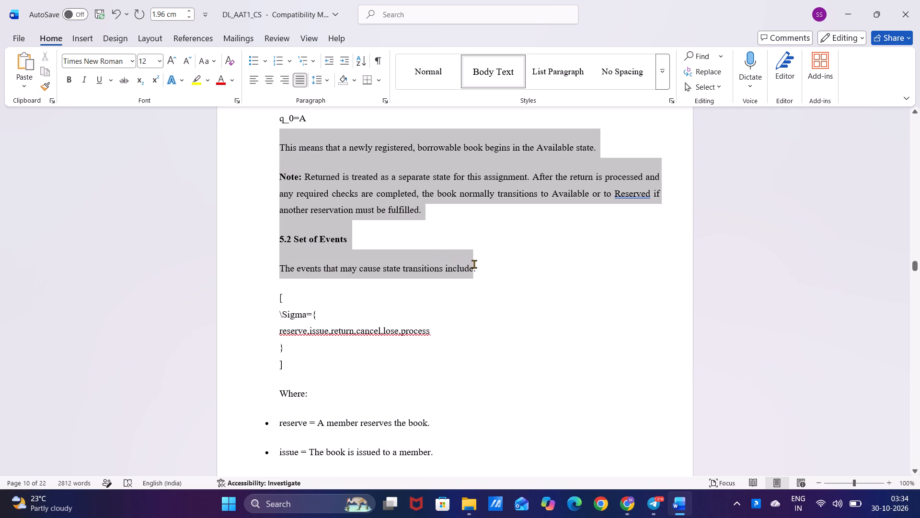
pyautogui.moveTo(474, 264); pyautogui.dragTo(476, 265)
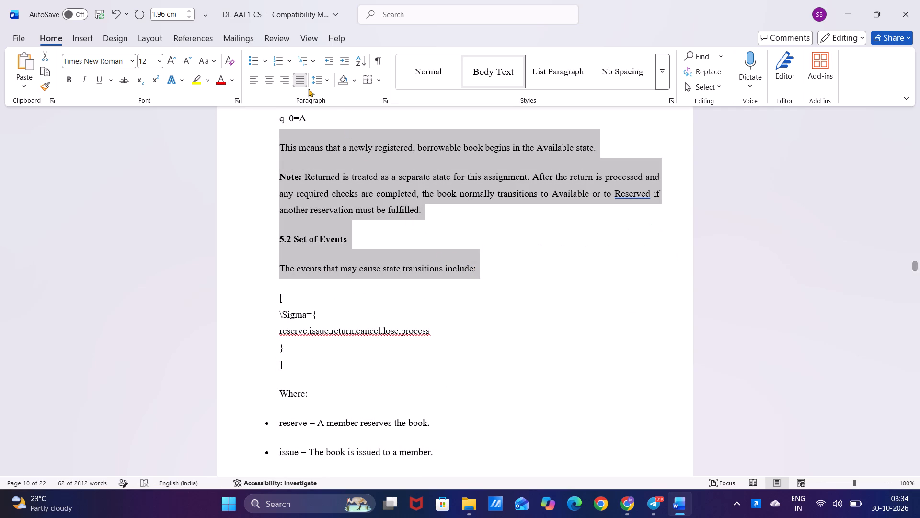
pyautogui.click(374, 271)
# Delete the square brackets and their lines around the \Sigma event set in 5.2 Set of Events, keeping its curly braces and indentation.
pyautogui.click(290, 298)
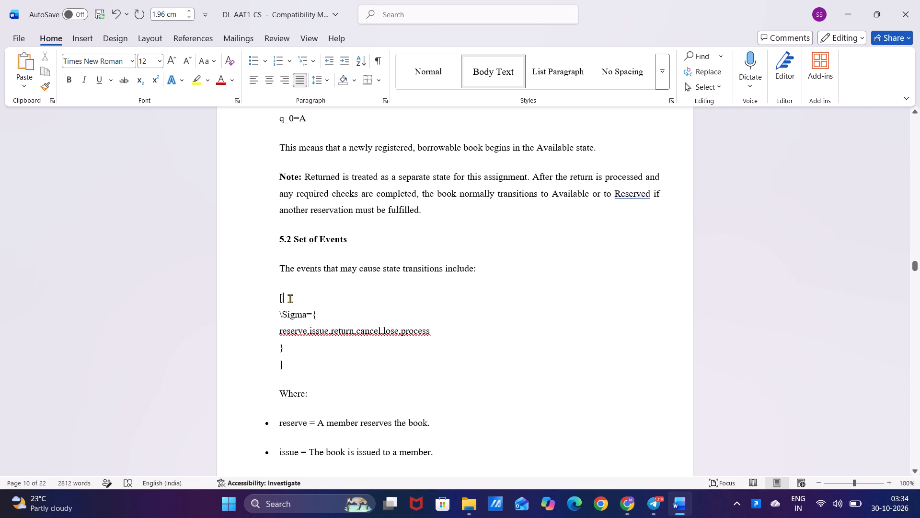
pyautogui.press('BackSpace')
pyautogui.press('BackSpace')
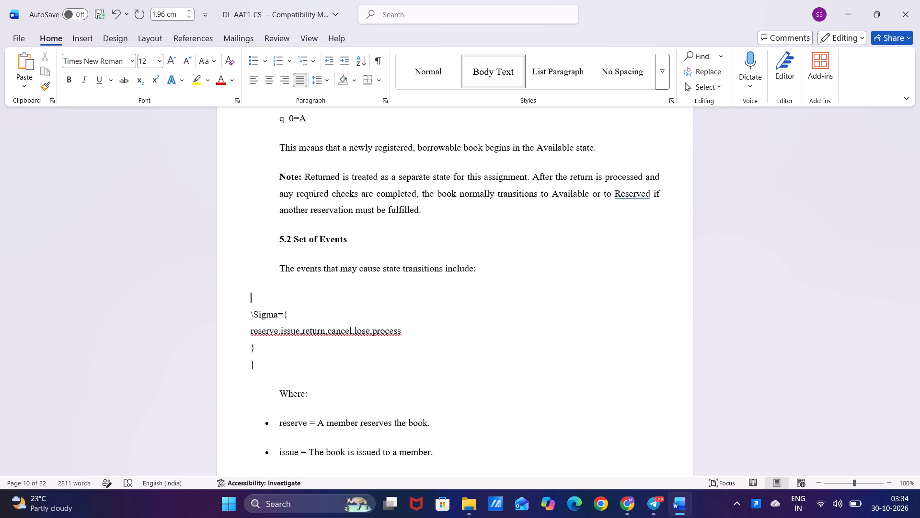
pyautogui.hotkey('ctrl', 'z')
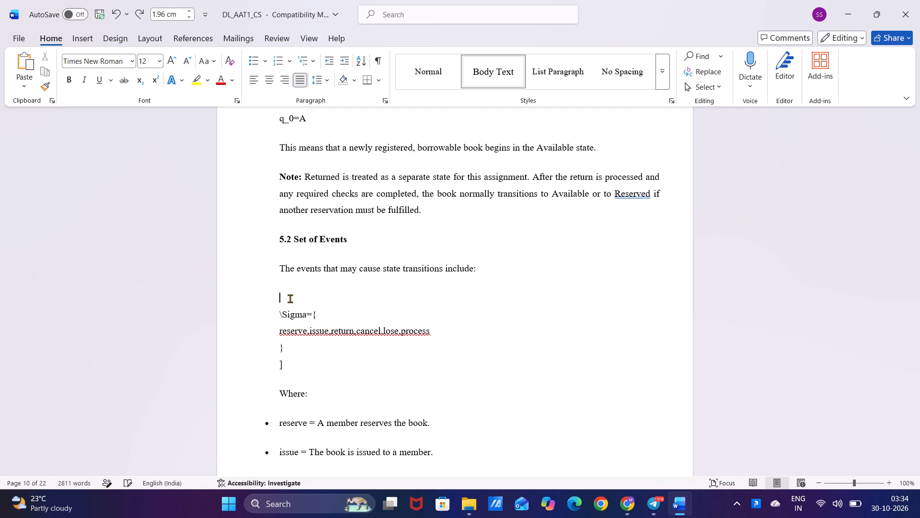
pyautogui.press('Down')
pyautogui.press('BackSpace')
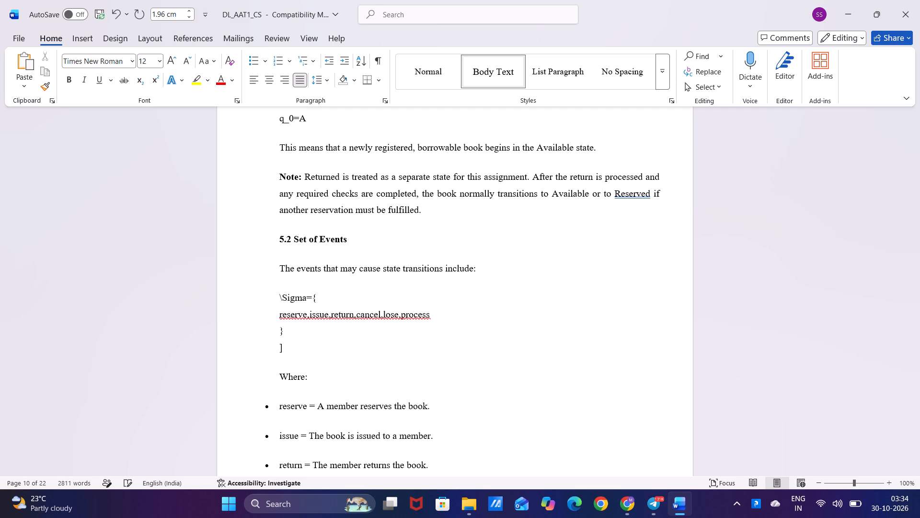
pyautogui.press('Down')
pyautogui.press('Down')
pyautogui.press('Down')
pyautogui.press('Right')
pyautogui.press('BackSpace')
pyautogui.press('BackSpace')
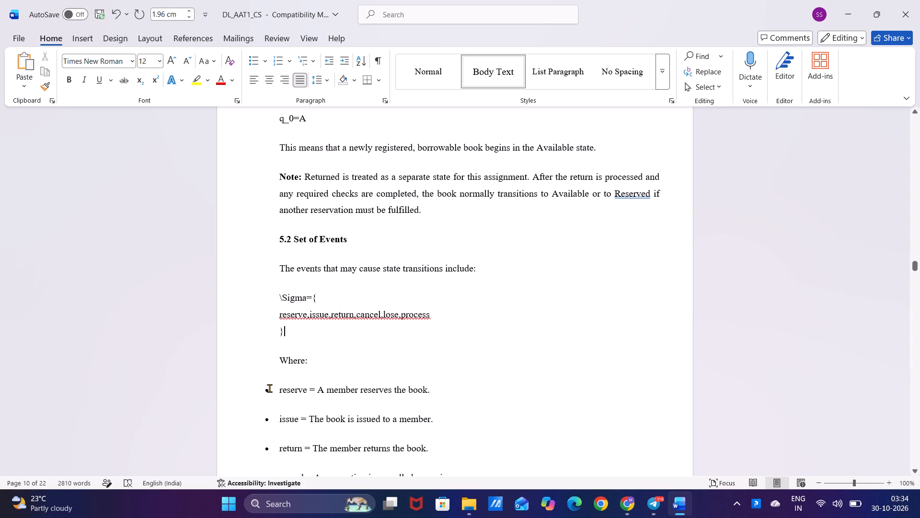
# Indent the bullet list of event definitions, from reserve through process, to match the earlier lists.
pyautogui.click(269, 388)
pyautogui.press('Tab')
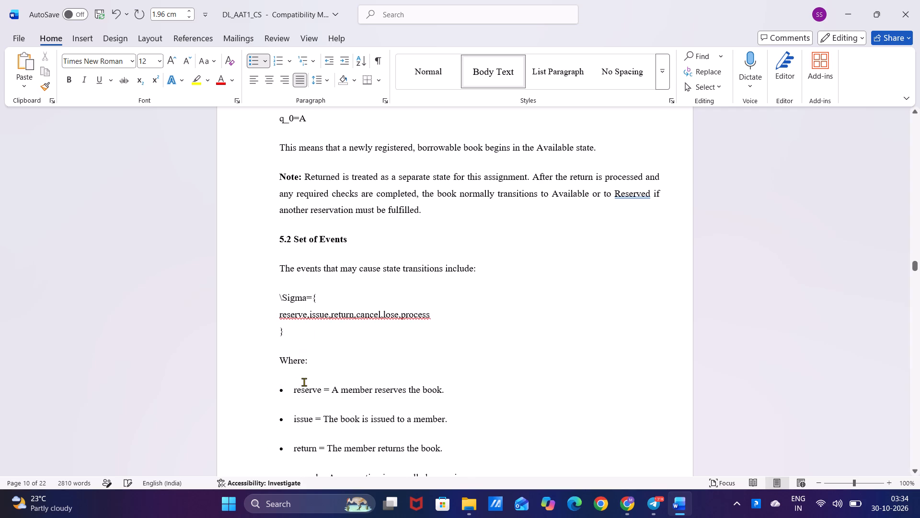
# Delete the square brackets and their lines around the formula \delta(q,e)=q' in 5.3 State Transition Function.
pyautogui.scroll(-1, 304, 382)
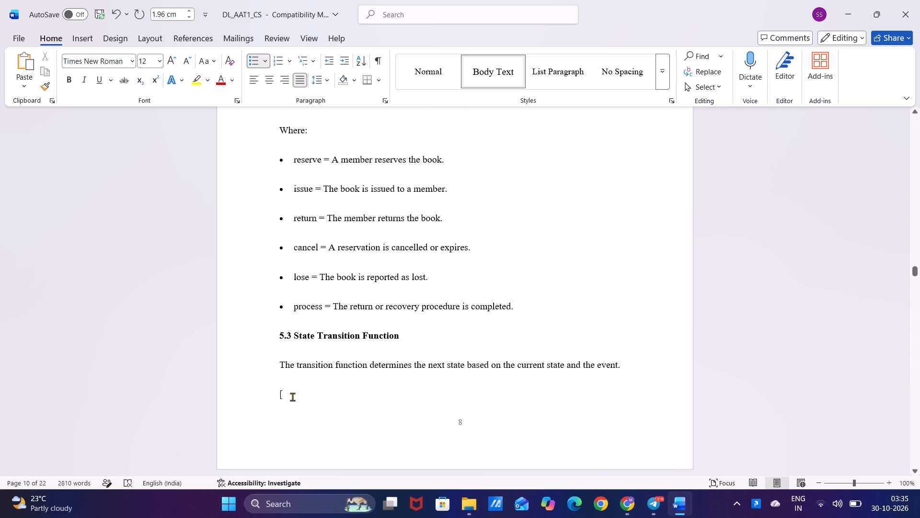
pyautogui.click(292, 397)
pyautogui.press('BackSpace')
pyautogui.press('Down')
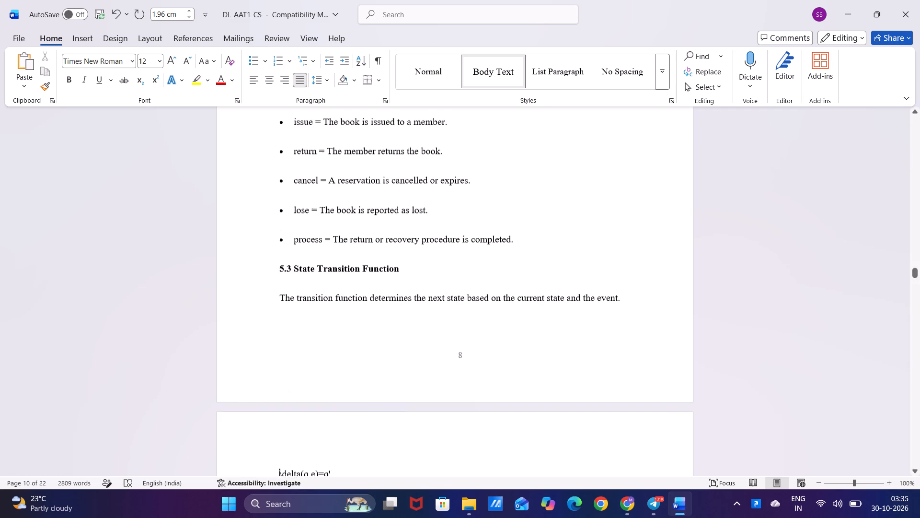
pyautogui.press('BackSpace')
pyautogui.press('Down')
pyautogui.press('Right')
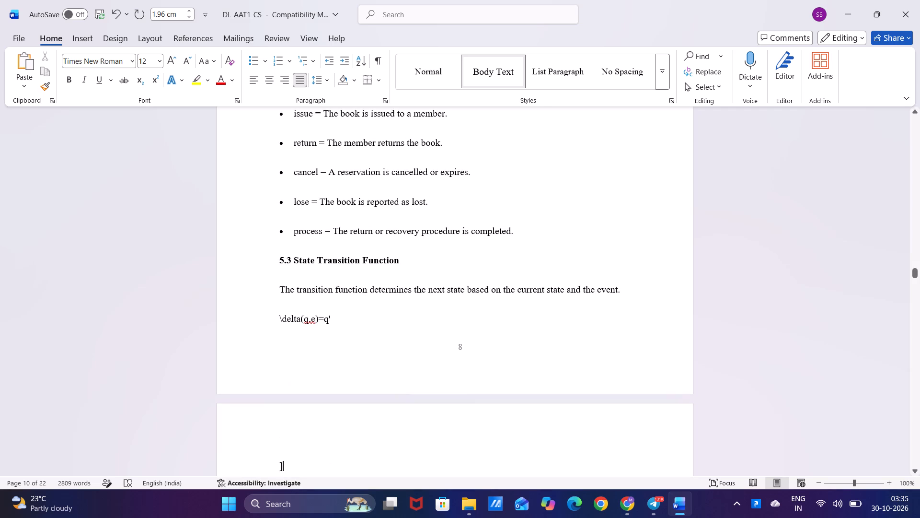
pyautogui.press('BackSpace')
pyautogui.press('BackSpace')
# Indent the bullet list defining (q), (e) and (q') under "Where:" in 5.3 to match the earlier lists.
pyautogui.scroll(-1, 301, 303)
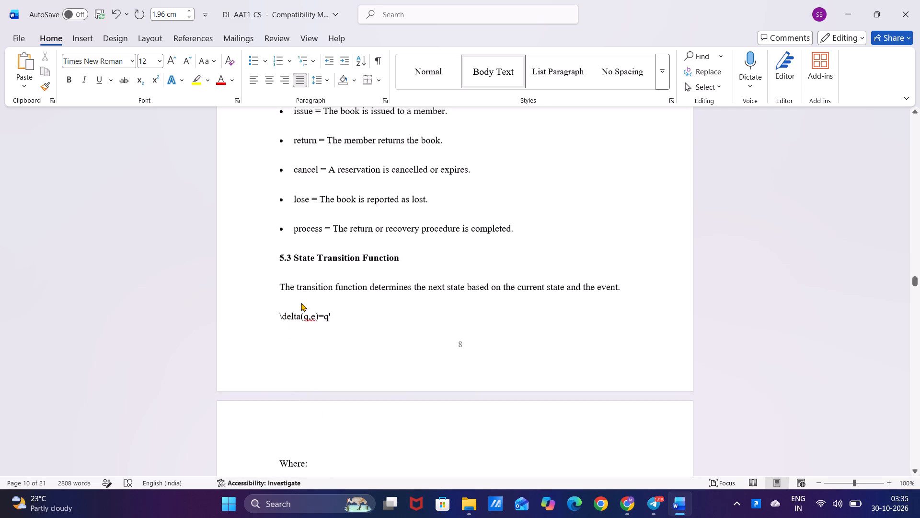
pyautogui.scroll(-1, 301, 303)
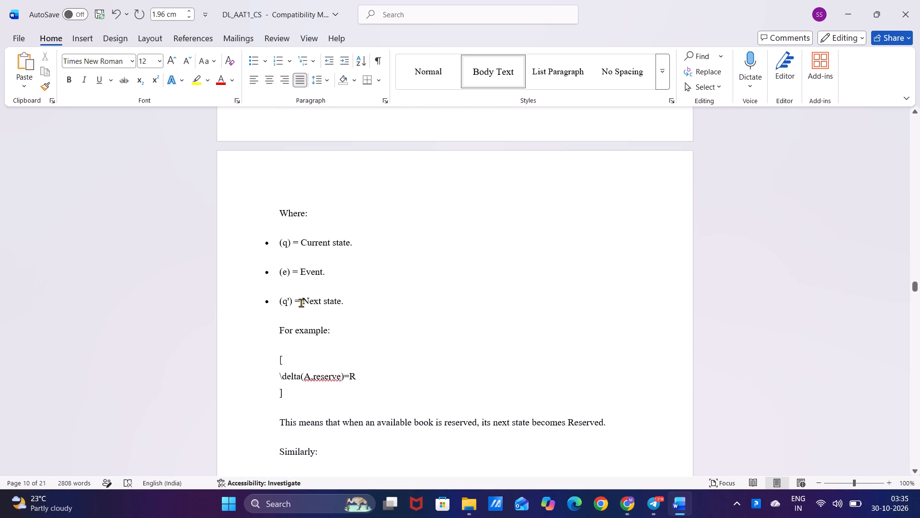
pyautogui.click(278, 236)
pyautogui.press('Tab')
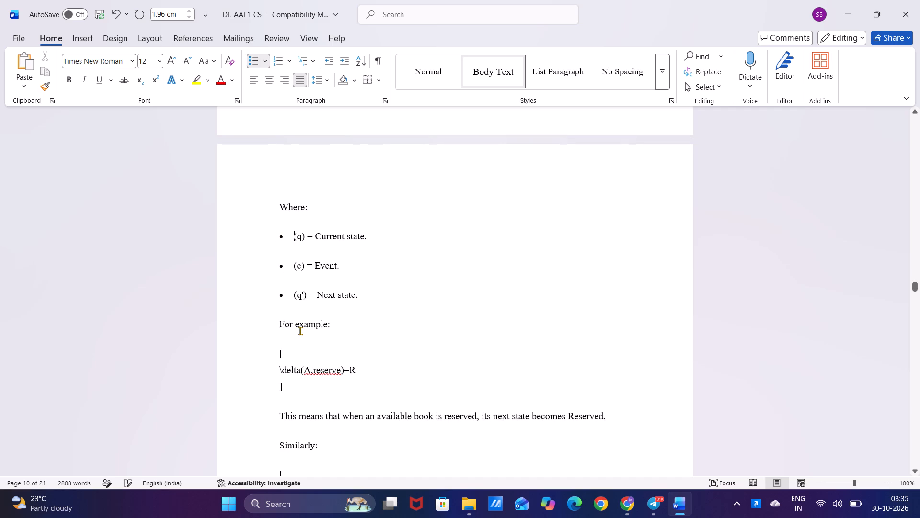
# Delete the square brackets and their lines above and below the example formula \delta(A,reserve)=R.
pyautogui.click(297, 347)
pyautogui.press('BackSpace')
pyautogui.press('Down')
pyautogui.press('BackSpace')
pyautogui.press('Down')
pyautogui.press('Right')
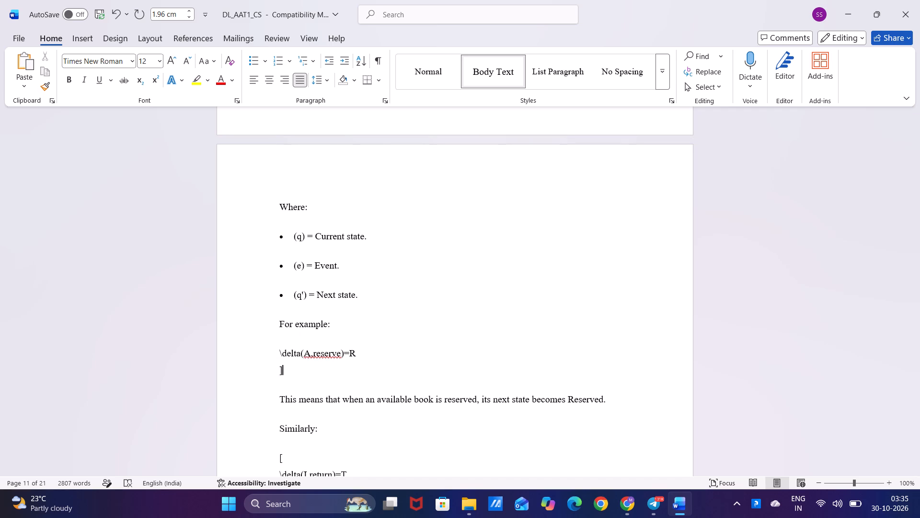
pyautogui.press('BackSpace')
pyautogui.press('BackSpace')
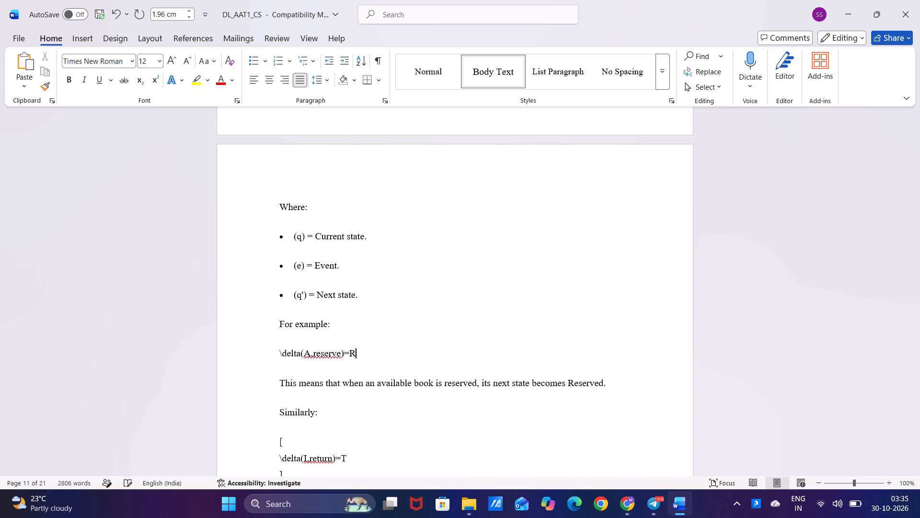
# Delete the square brackets and their lines above and below the example formula \delta(I,return)=T.
pyautogui.scroll(-1, 314, 380)
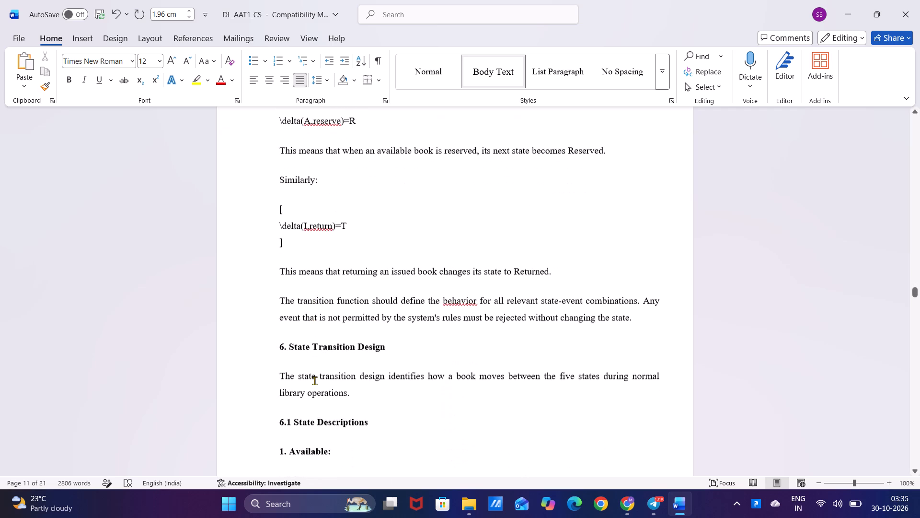
pyautogui.scroll(-1, 314, 380)
pyautogui.click(288, 209)
pyautogui.press('BackSpace')
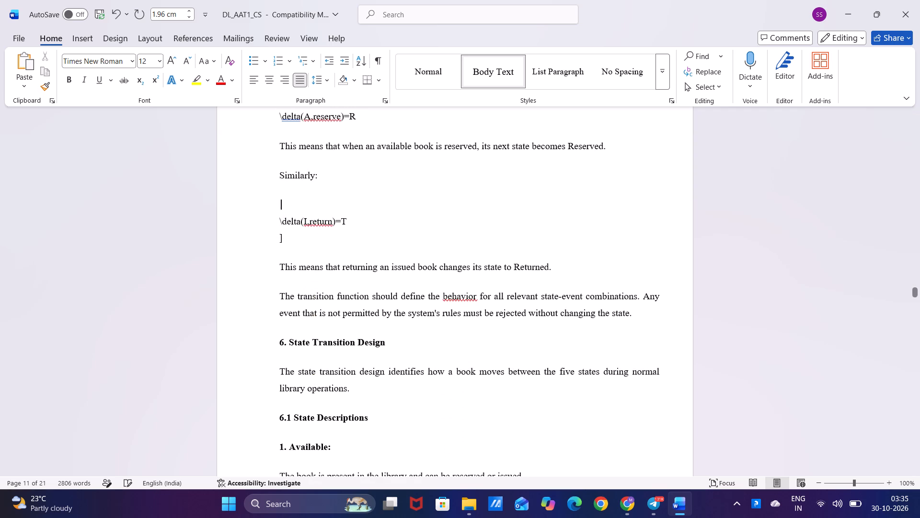
pyautogui.press('BackSpace')
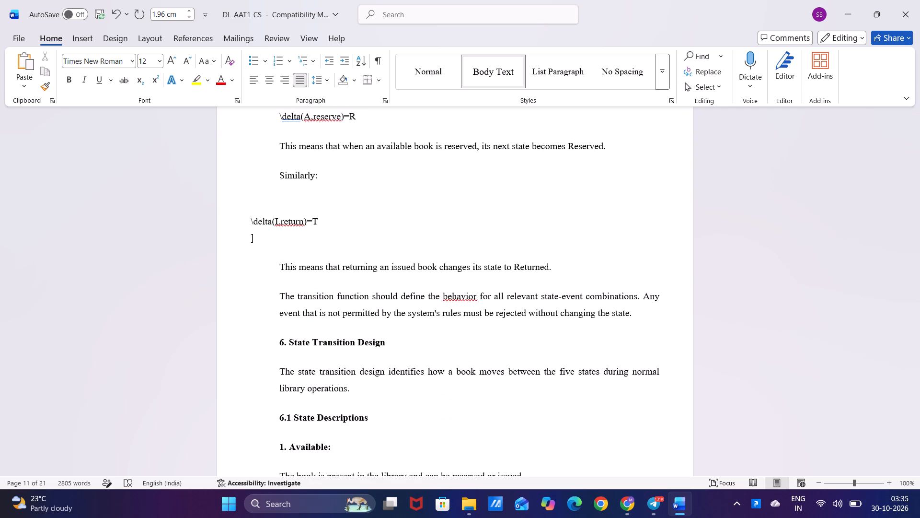
pyautogui.hotkey('ctrl', 'z')
pyautogui.press('Down')
pyautogui.press('BackSpace')
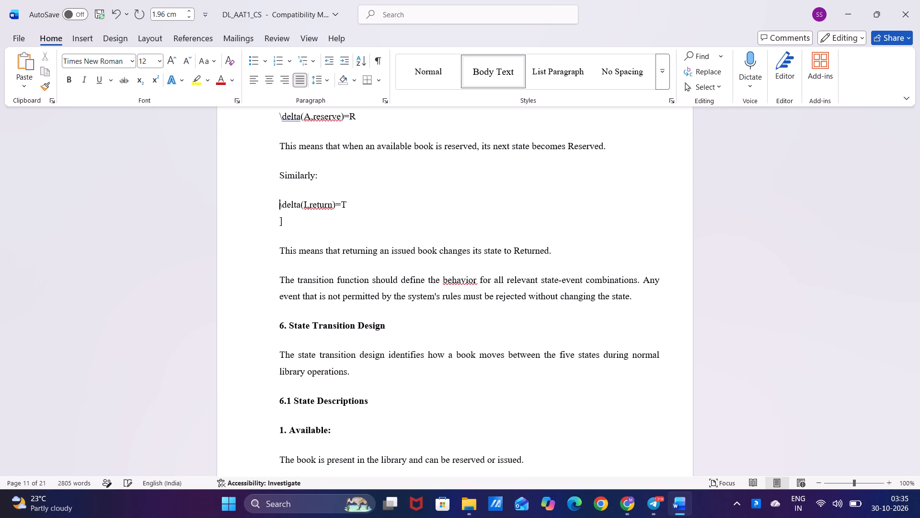
pyautogui.press('Down')
pyautogui.press('Right')
pyautogui.press('BackSpace')
pyautogui.press('BackSpace')
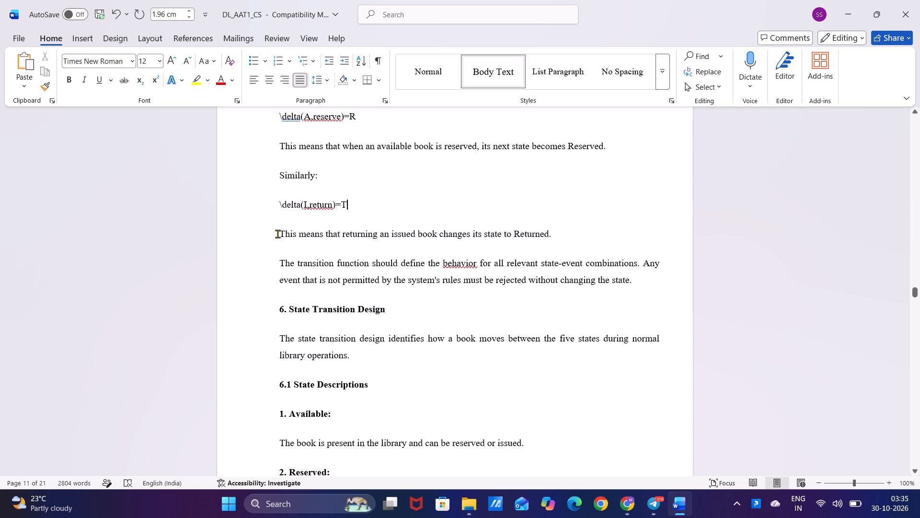
# Check the text alignment and remaining formula brackets from the end of section 5.3 through the State Coverage metric in section 8.
pyautogui.moveTo(277, 234); pyautogui.dragTo(360, 352)
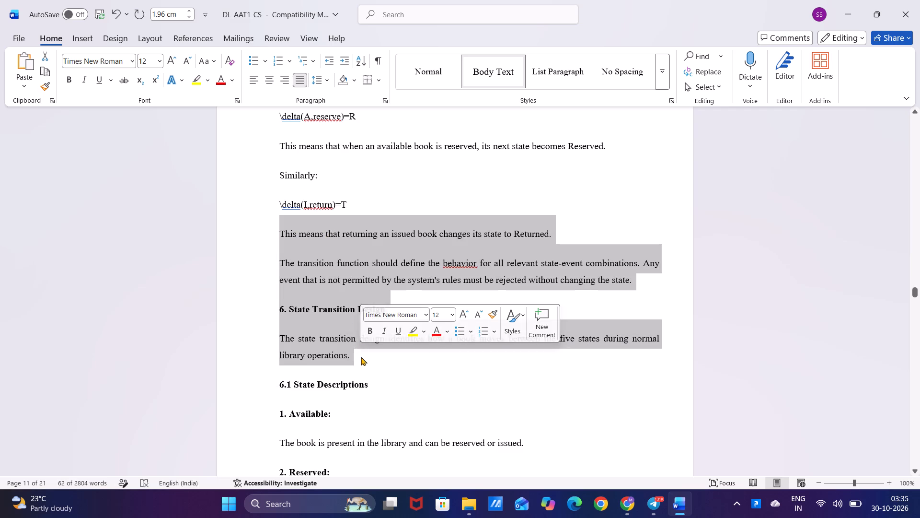
pyautogui.click(359, 407)
pyautogui.scroll(-1, 359, 407)
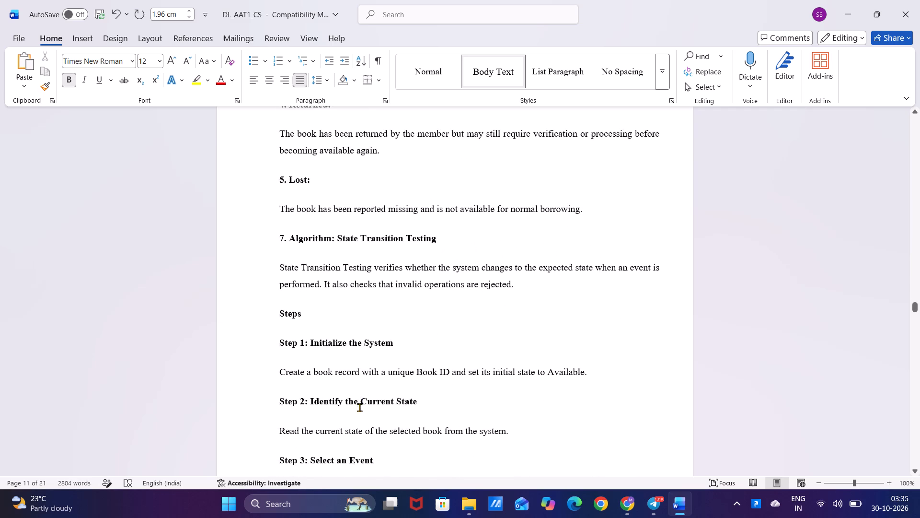
pyautogui.scroll(-1, 359, 407)
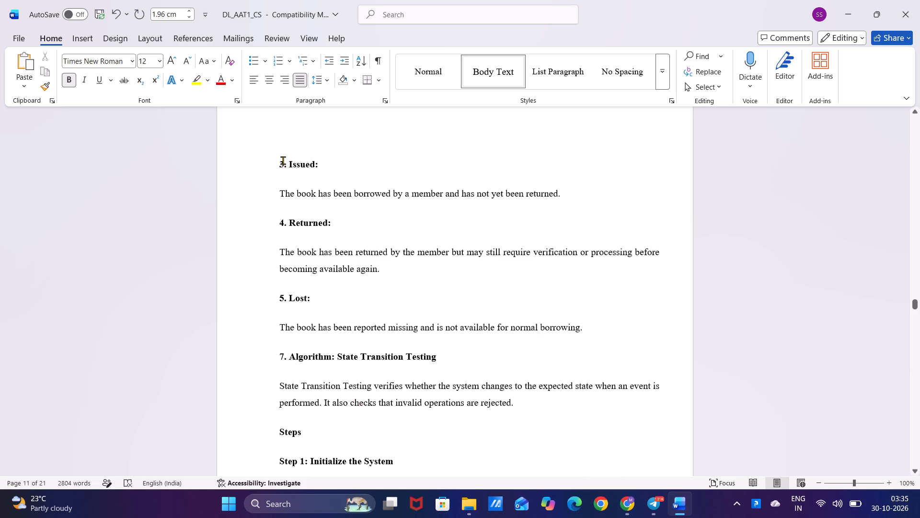
pyautogui.moveTo(280, 159); pyautogui.dragTo(390, 487)
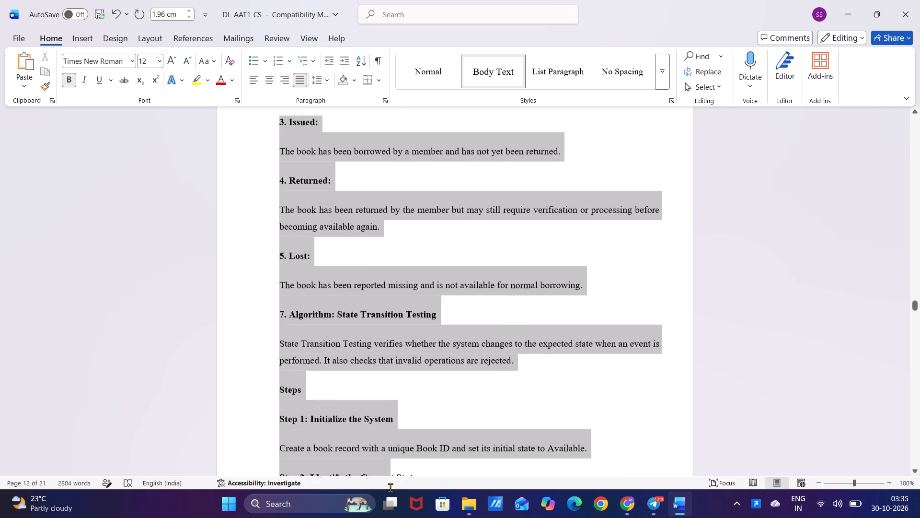
pyautogui.moveTo(390, 487); pyautogui.dragTo(404, 484)
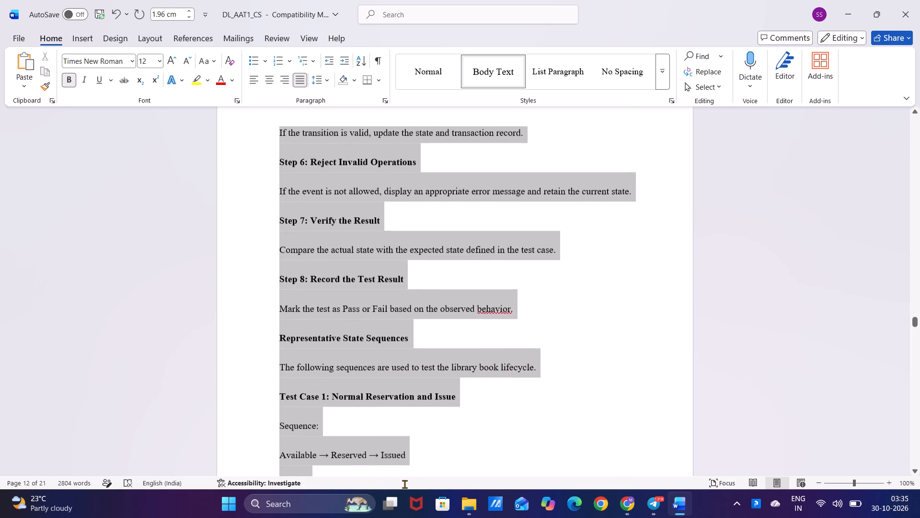
pyautogui.moveTo(404, 484); pyautogui.dragTo(402, 490)
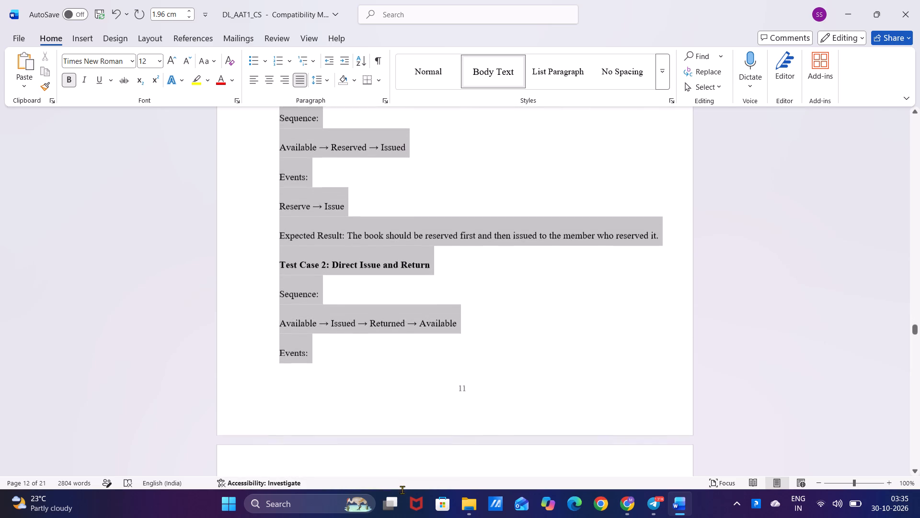
pyautogui.moveTo(402, 490); pyautogui.dragTo(401, 481)
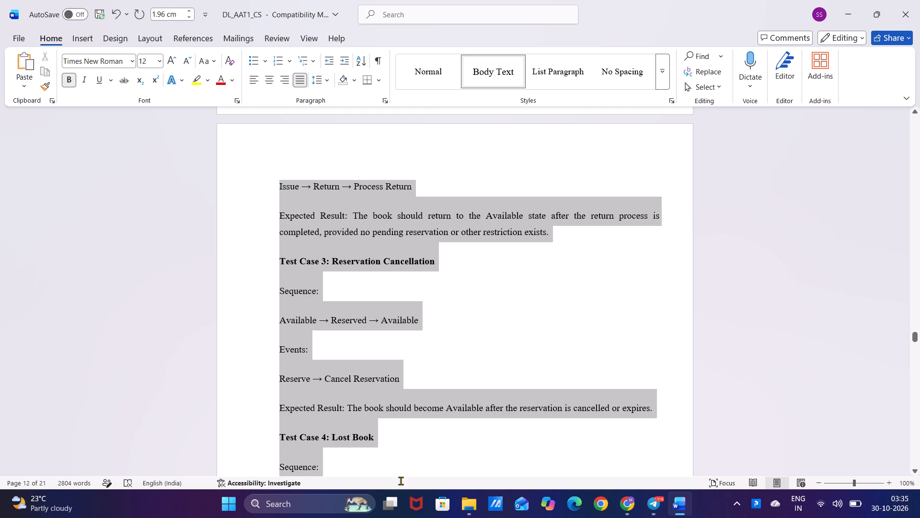
pyautogui.moveTo(401, 481); pyautogui.dragTo(403, 487)
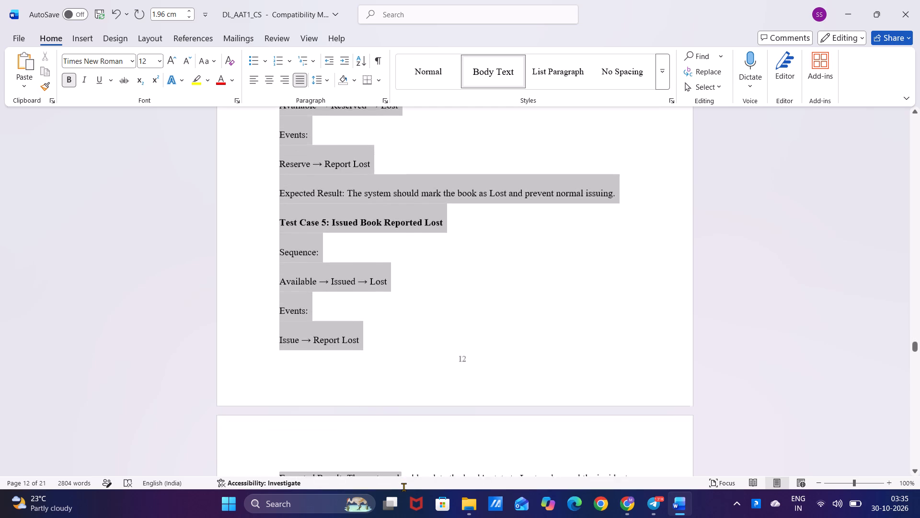
pyautogui.moveTo(403, 487); pyautogui.dragTo(450, 376)
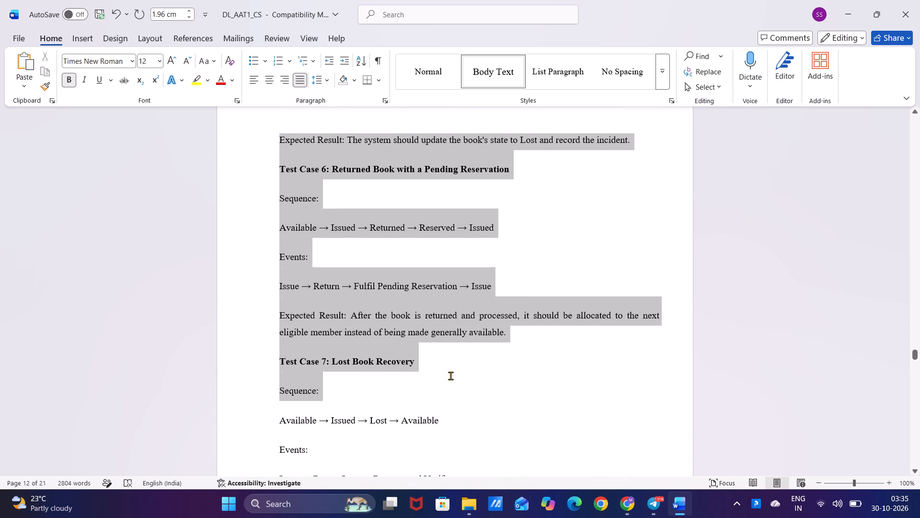
pyautogui.moveTo(450, 376); pyautogui.dragTo(506, 335)
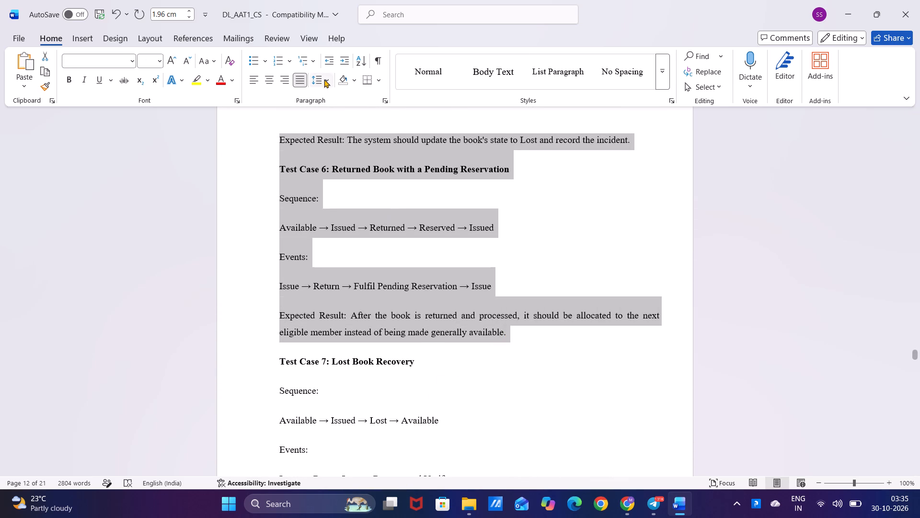
pyautogui.click(339, 265)
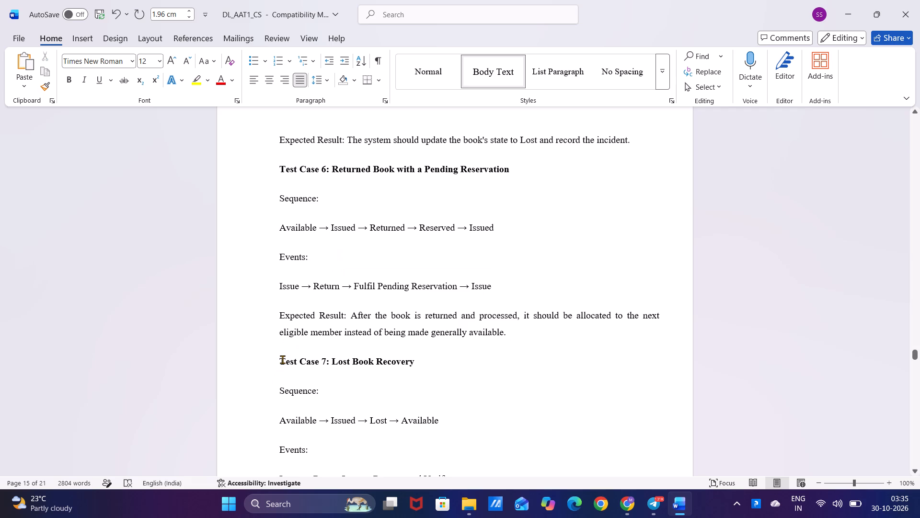
pyautogui.moveTo(282, 359); pyautogui.dragTo(337, 504)
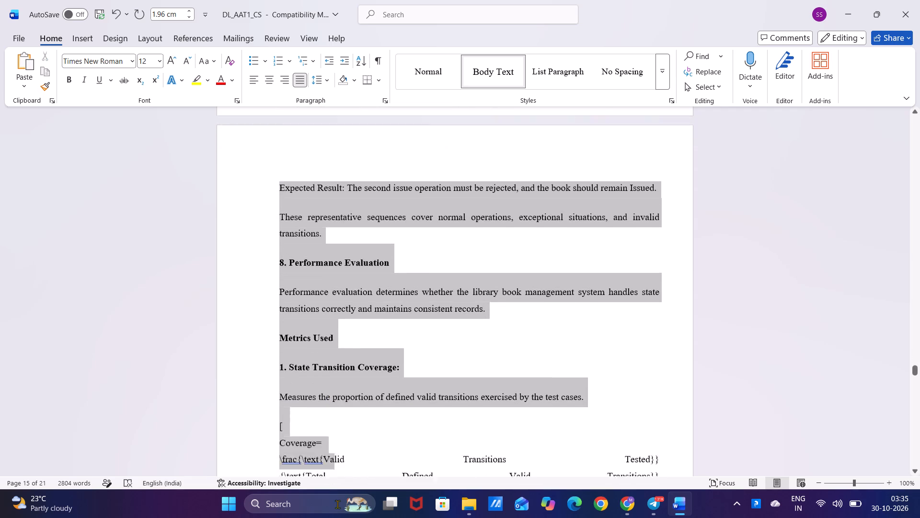
pyautogui.moveTo(337, 504); pyautogui.dragTo(388, 400)
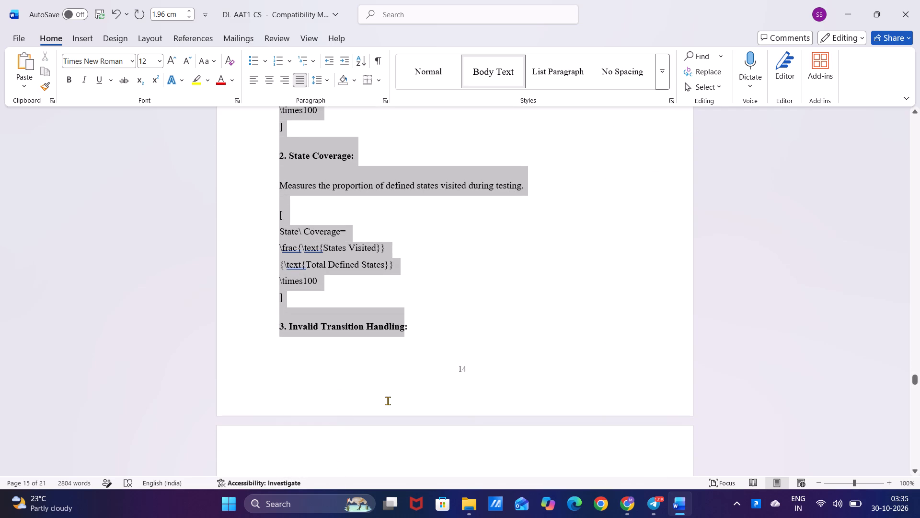
pyautogui.moveTo(388, 400); pyautogui.dragTo(392, 399)
pyautogui.click(378, 275)
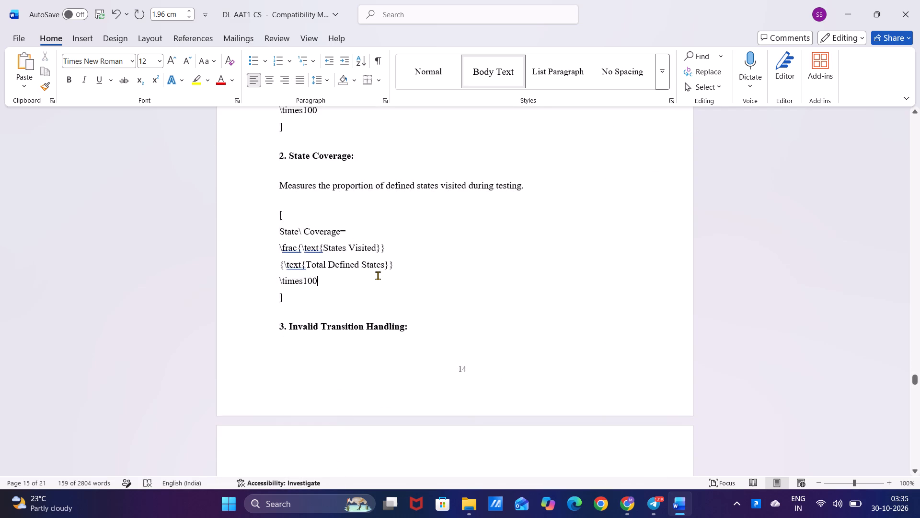
# Delete the square brackets and their lines around the Coverage formula under 1. State Transition Coverage.
pyautogui.click(322, 269)
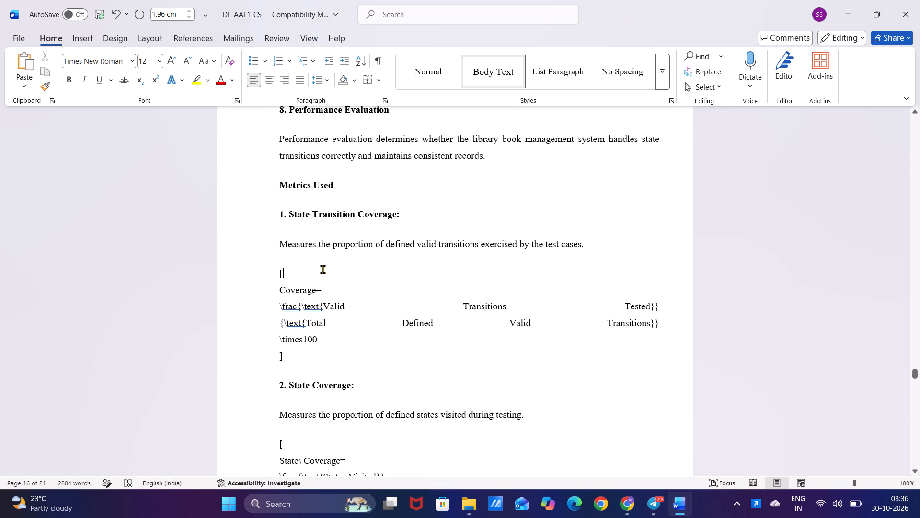
pyautogui.press('BackSpace')
pyautogui.press('Down')
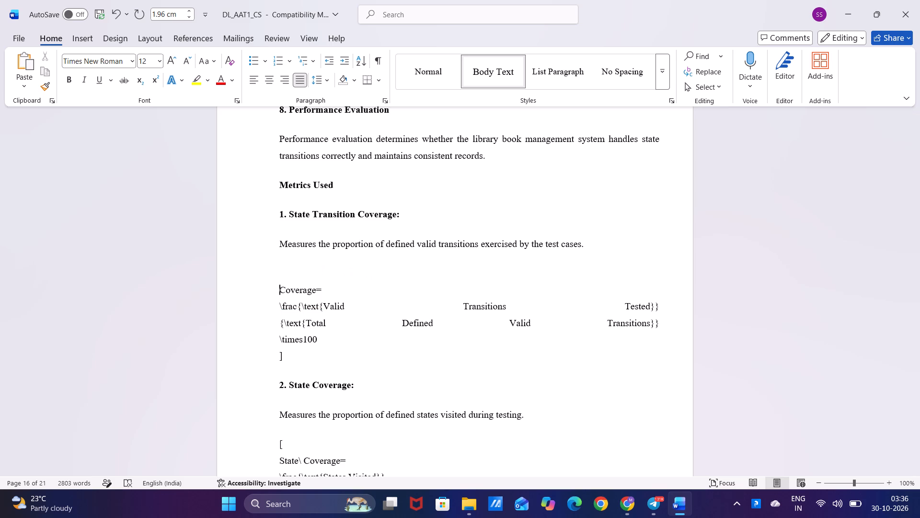
pyautogui.press('BackSpace')
pyautogui.press('Down')
pyautogui.press('Down')
pyautogui.press('Down')
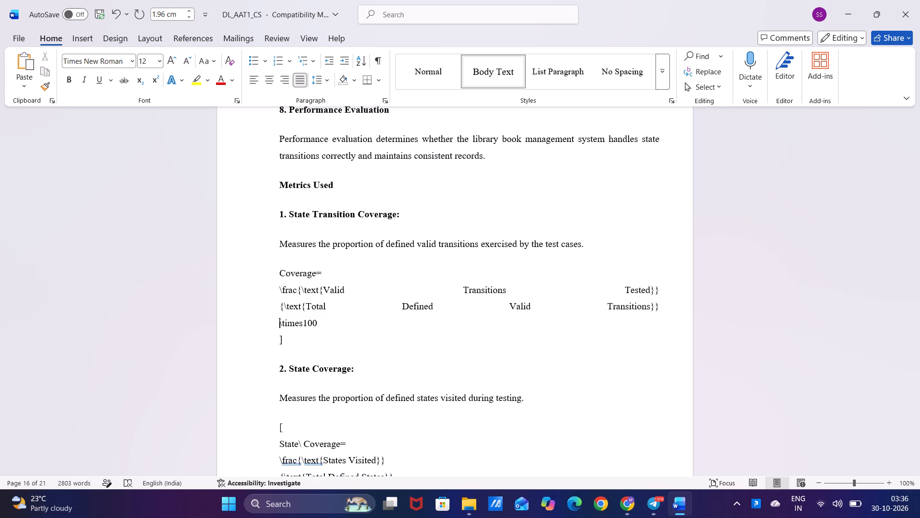
pyautogui.press('Down')
pyautogui.press('Right')
pyautogui.press('BackSpace')
pyautogui.press('BackSpace')
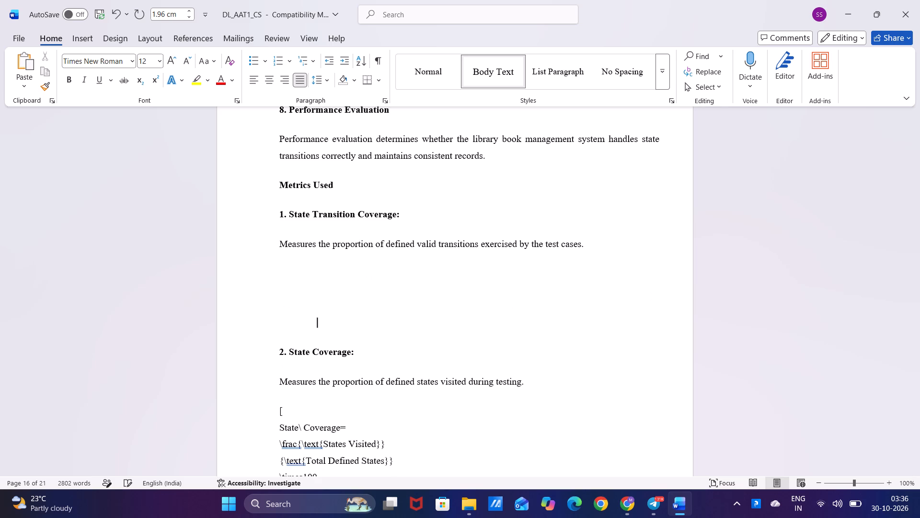
# Left-align the Coverage formula lines under 1. State Transition Coverage, from "Coverage=" through "\times100".
pyautogui.moveTo(334, 322); pyautogui.dragTo(275, 294)
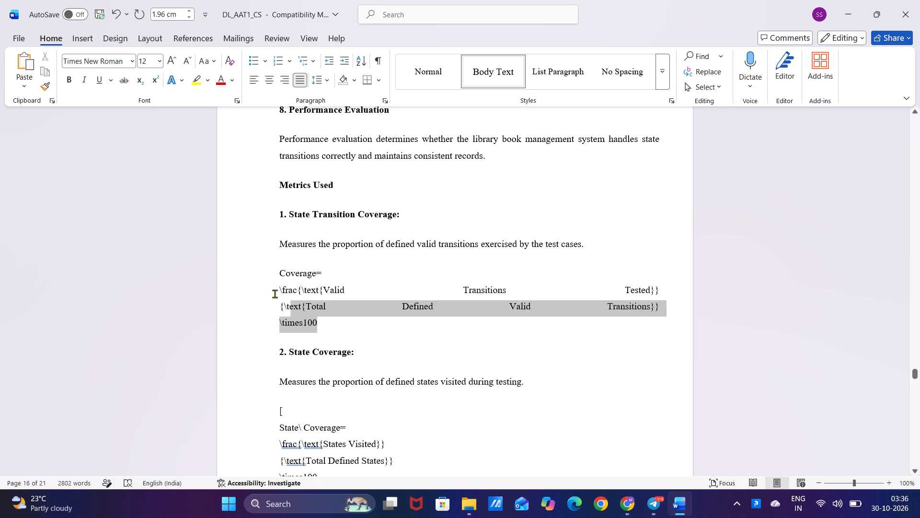
pyautogui.moveTo(275, 294); pyautogui.dragTo(265, 276)
pyautogui.click(252, 76)
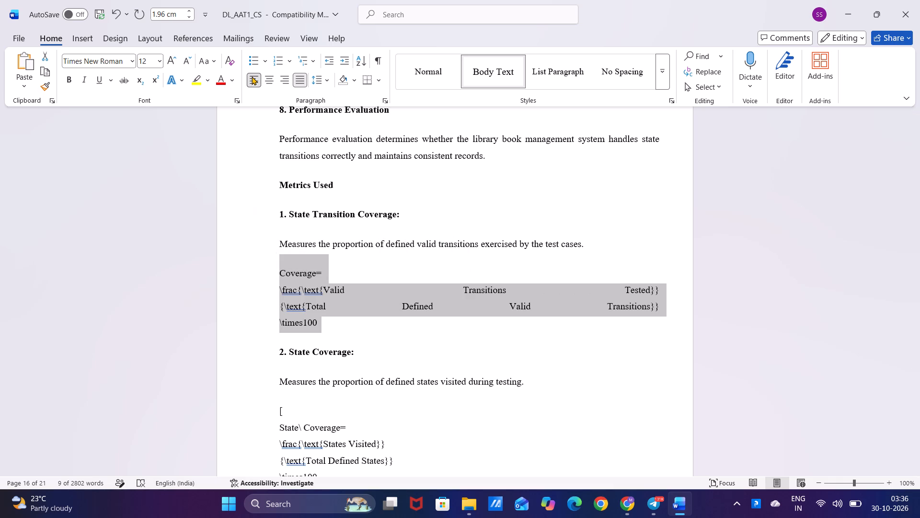
pyautogui.click(326, 254)
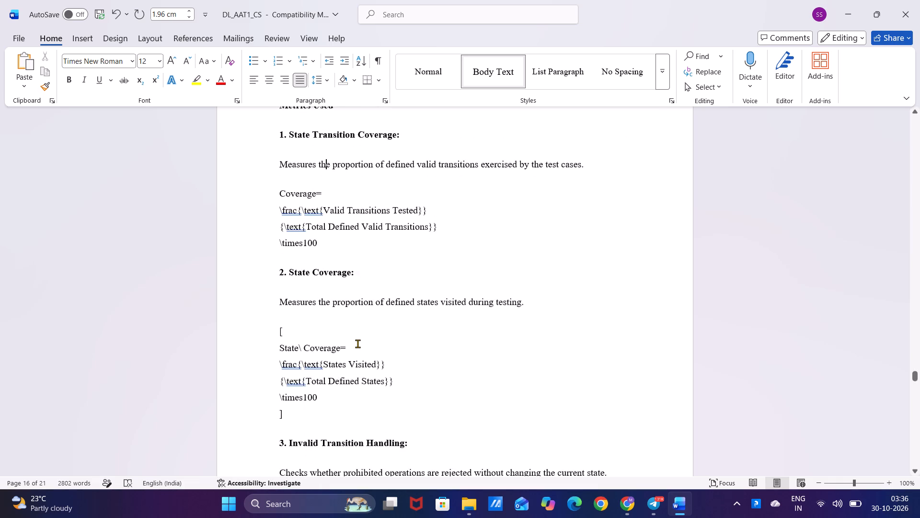
# Delete the square brackets and their lines around the State\ Coverage formula under 2. State Coverage.
pyautogui.click(292, 313)
pyautogui.press('BackSpace')
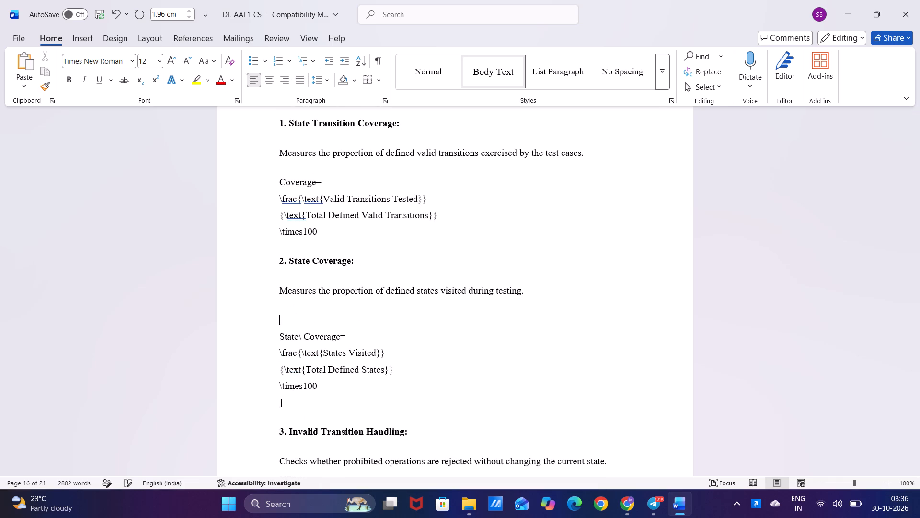
pyautogui.press('Down')
pyautogui.press('BackSpace')
pyautogui.press('Down')
pyautogui.press('Down')
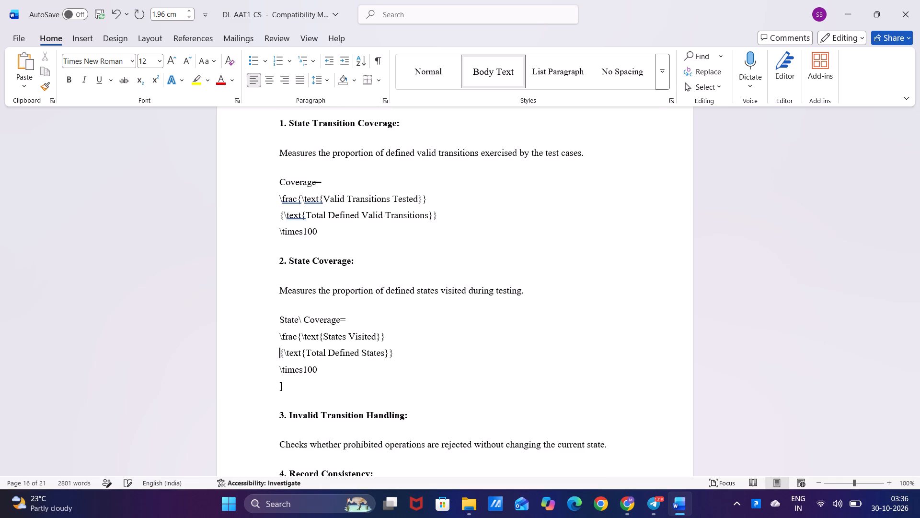
pyautogui.press('Down')
pyautogui.press('Down')
pyautogui.press('Right')
pyautogui.press('BackSpace')
pyautogui.press('BackSpace')
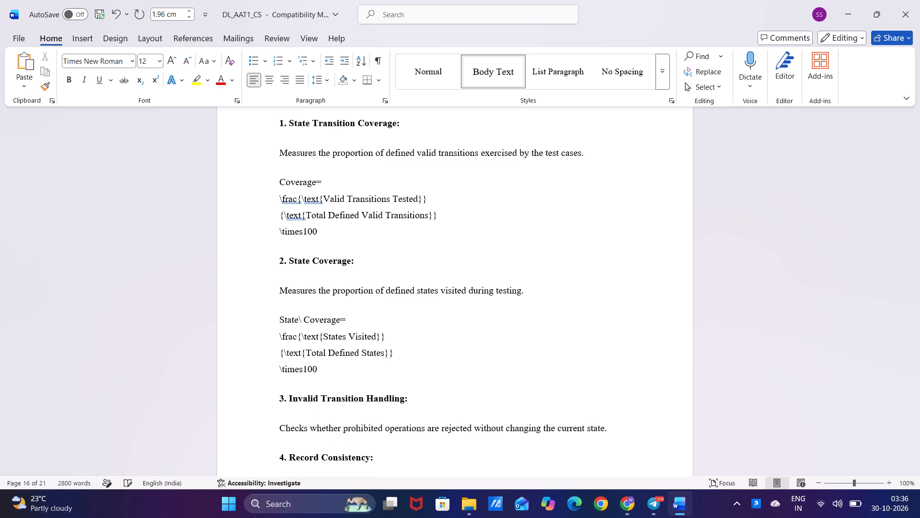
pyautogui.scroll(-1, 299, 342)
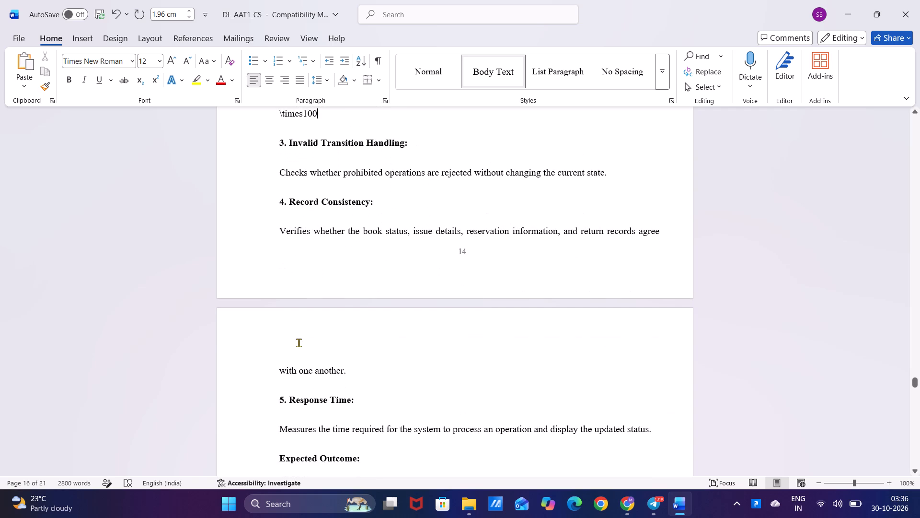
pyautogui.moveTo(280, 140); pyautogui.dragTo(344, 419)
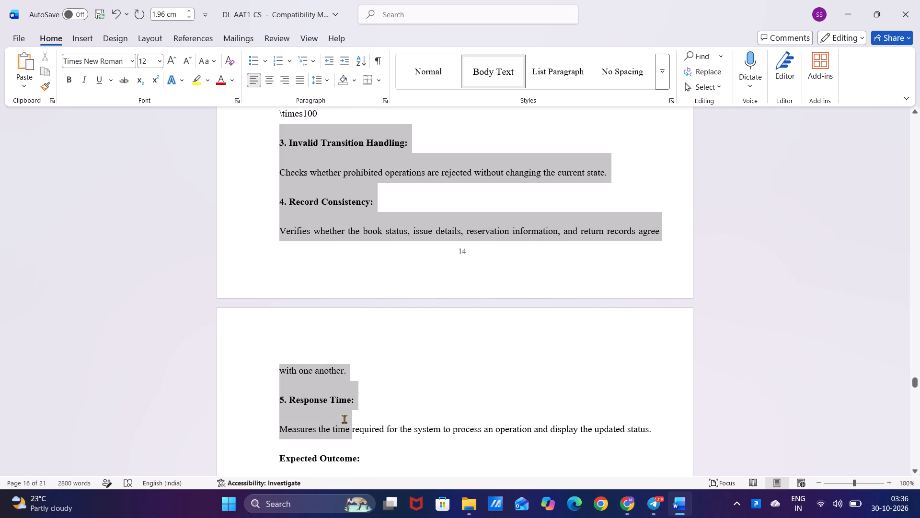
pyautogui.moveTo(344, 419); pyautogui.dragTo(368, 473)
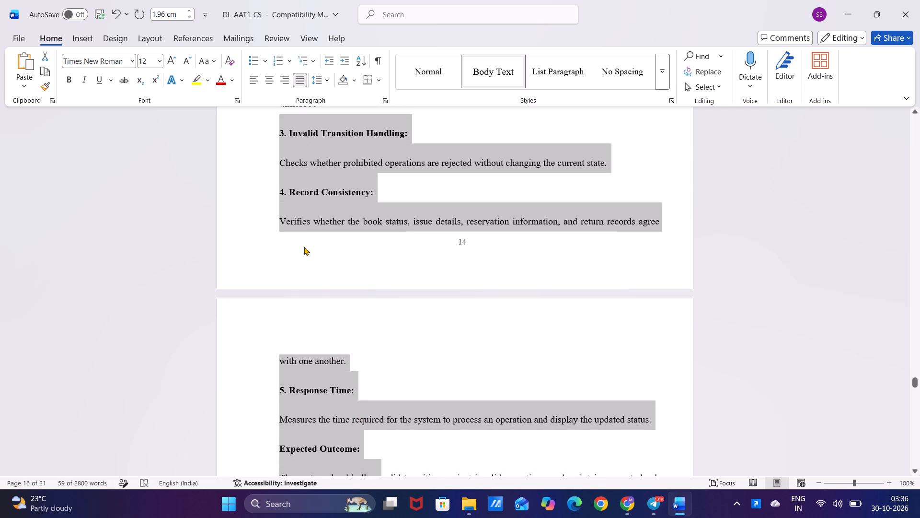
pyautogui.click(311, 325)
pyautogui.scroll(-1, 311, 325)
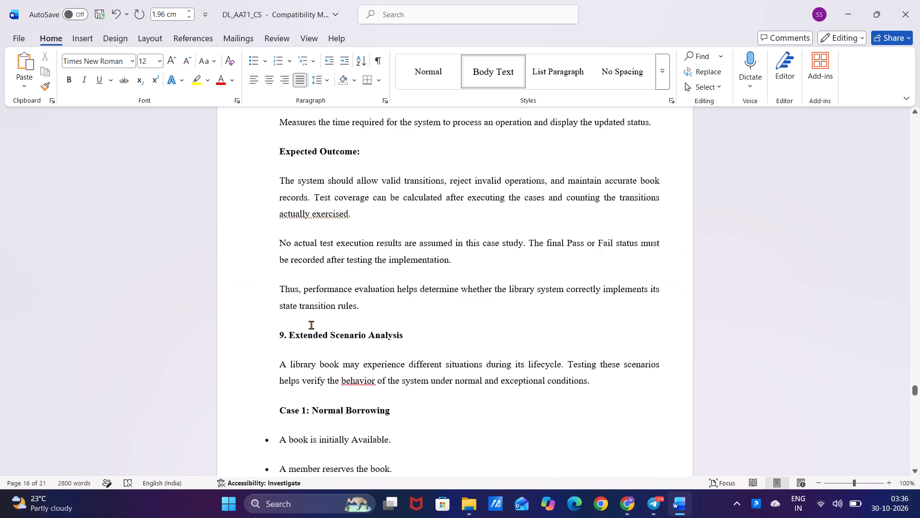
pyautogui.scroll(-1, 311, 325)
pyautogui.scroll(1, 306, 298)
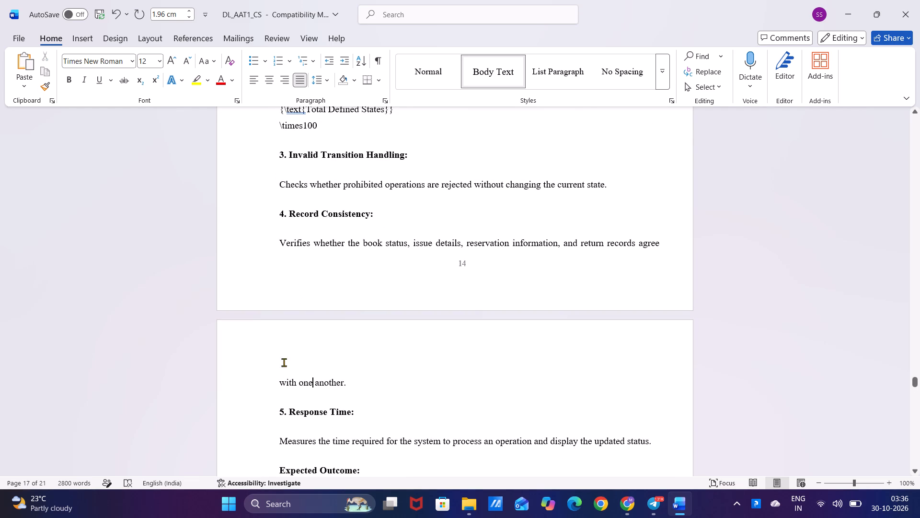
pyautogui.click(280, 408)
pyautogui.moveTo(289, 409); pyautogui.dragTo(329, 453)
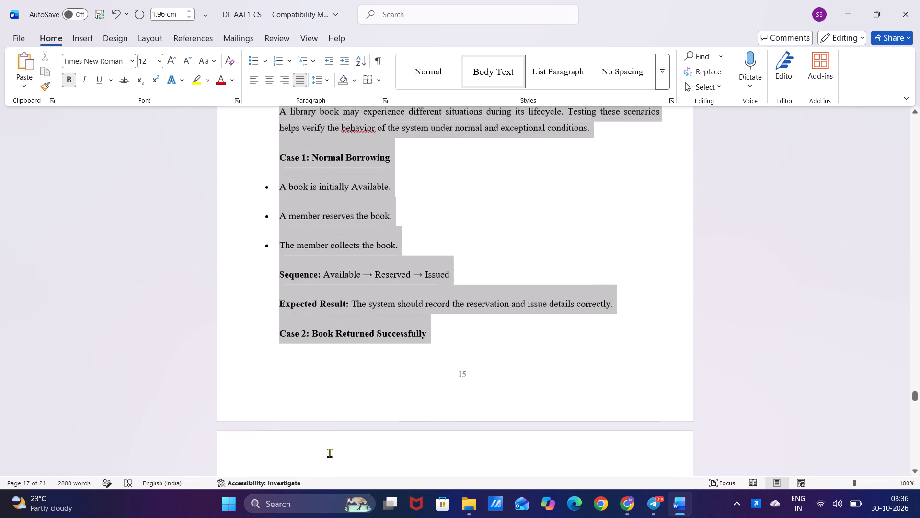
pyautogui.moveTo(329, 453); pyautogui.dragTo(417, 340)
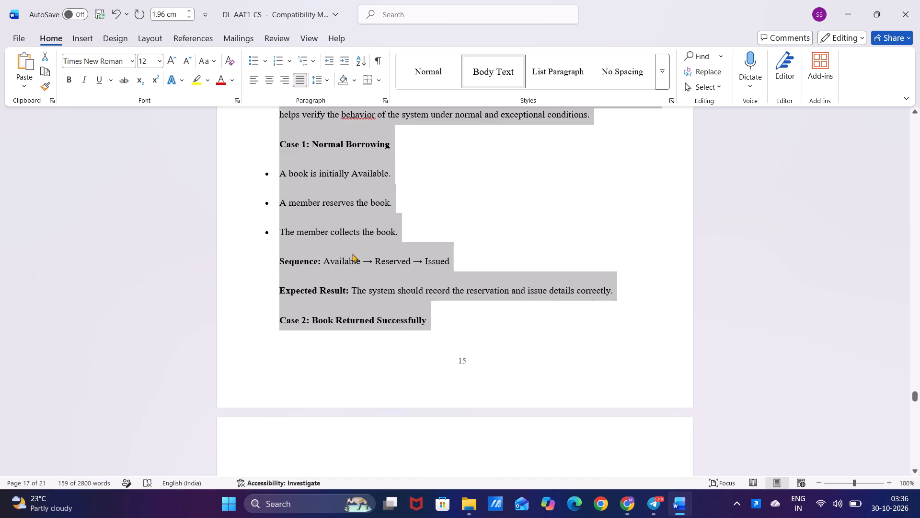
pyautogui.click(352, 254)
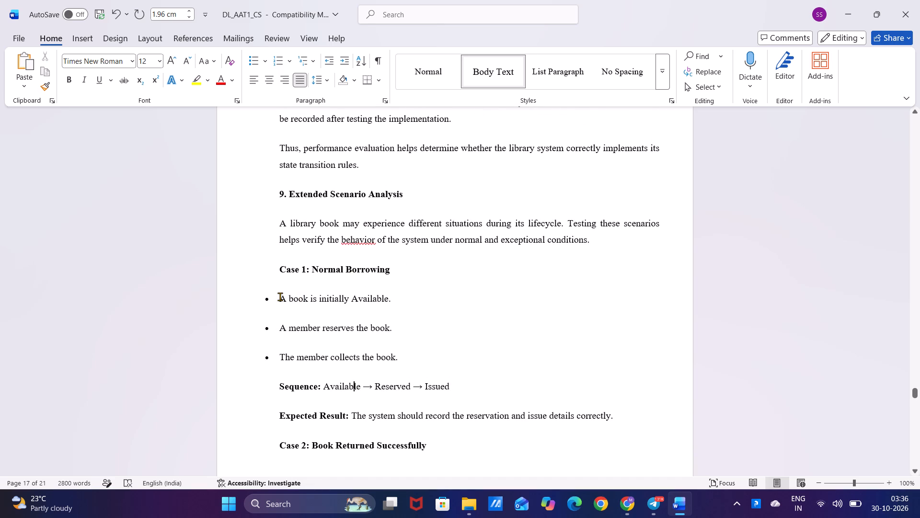
# Indent the bullet lists under Case 1, Case 2 and Case 3 of section 9 so their bullets line up with the body text.
pyautogui.click(280, 296)
pyautogui.press('Tab')
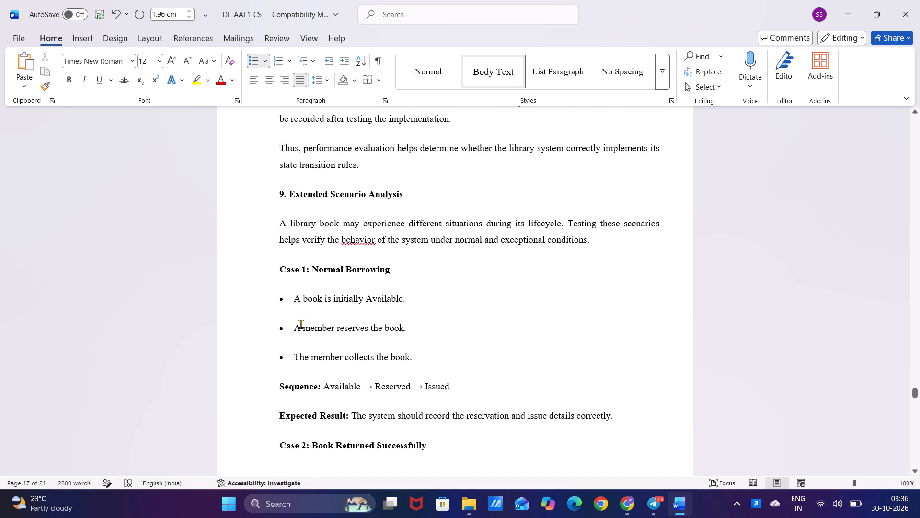
pyautogui.scroll(-1, 300, 324)
pyautogui.click(277, 247)
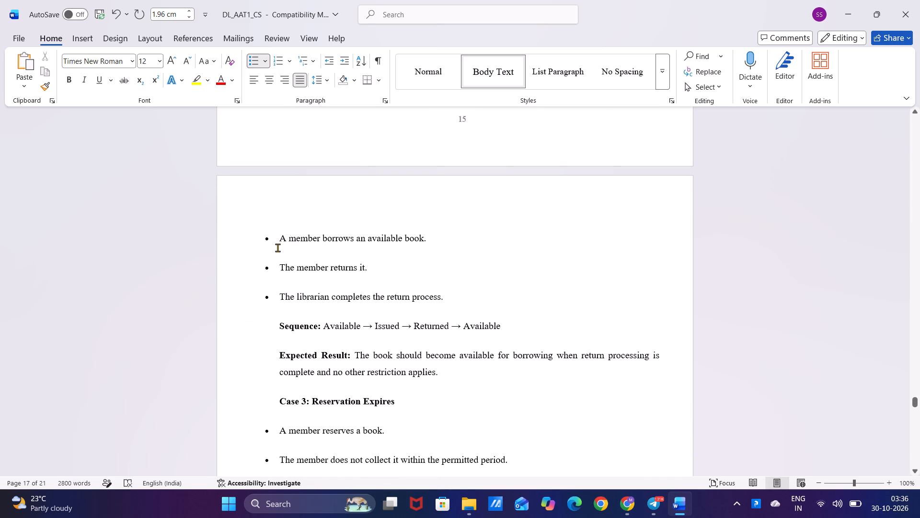
pyautogui.press('Tab')
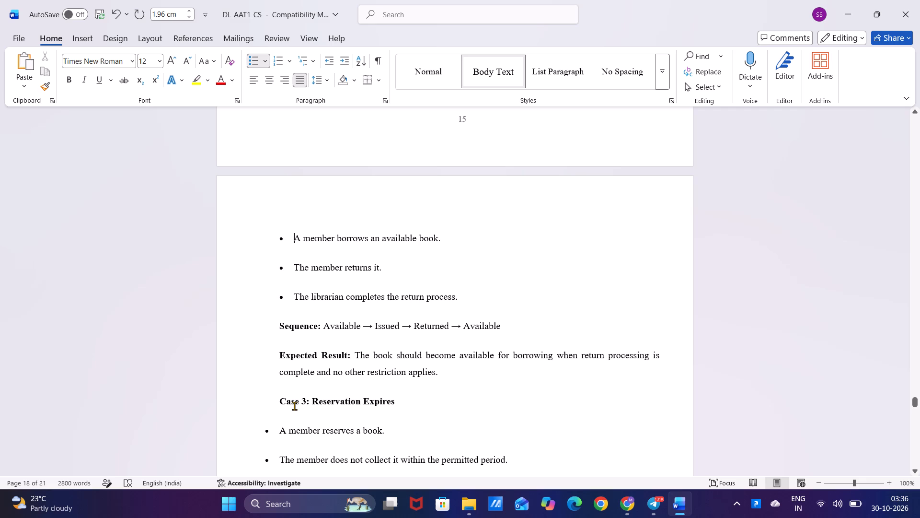
pyautogui.click(279, 430)
pyautogui.press('Tab')
# Indent the bullet lists under Case 4, Case 5 and Case 6 of section 9 to match the earlier cases.
pyautogui.scroll(-1, 279, 430)
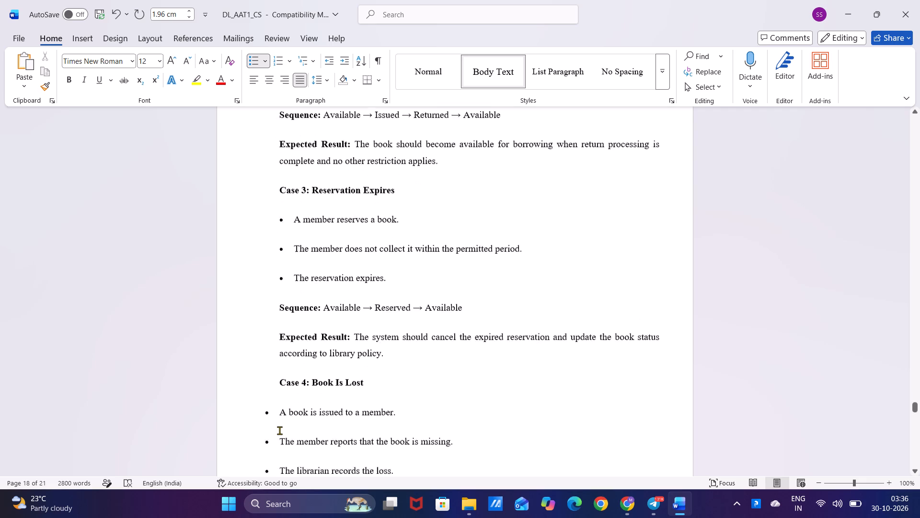
pyautogui.scroll(-1, 279, 430)
pyautogui.click(274, 321)
pyautogui.press('Tab')
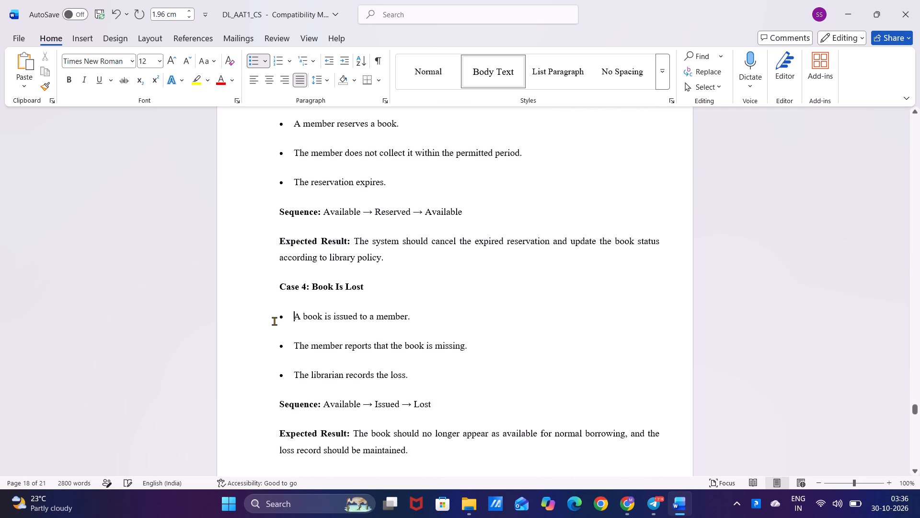
pyautogui.scroll(-1, 319, 361)
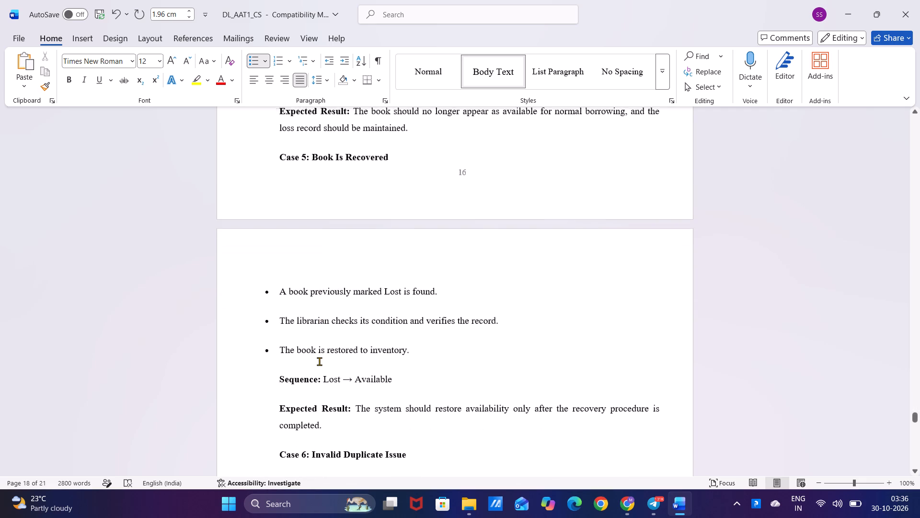
pyautogui.click(278, 283)
pyautogui.press('Tab')
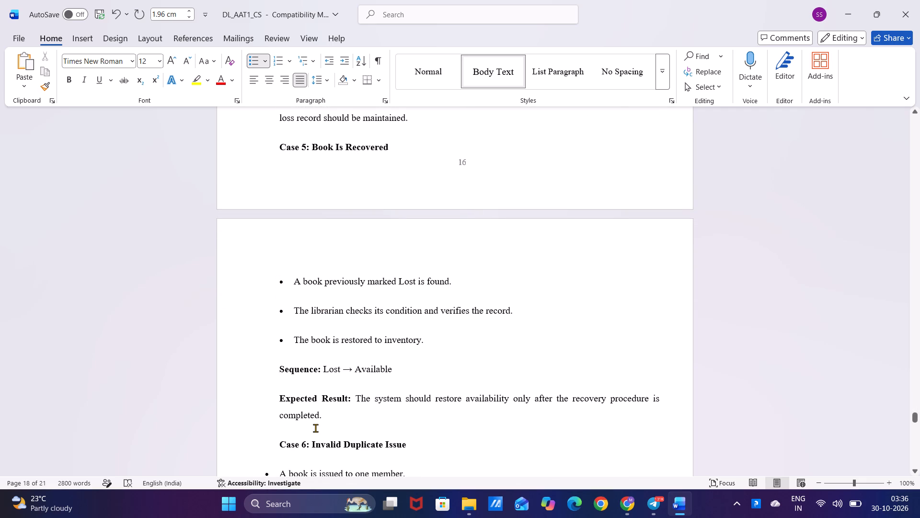
pyautogui.scroll(-1, 315, 428)
pyautogui.click(278, 354)
pyautogui.press('Tab')
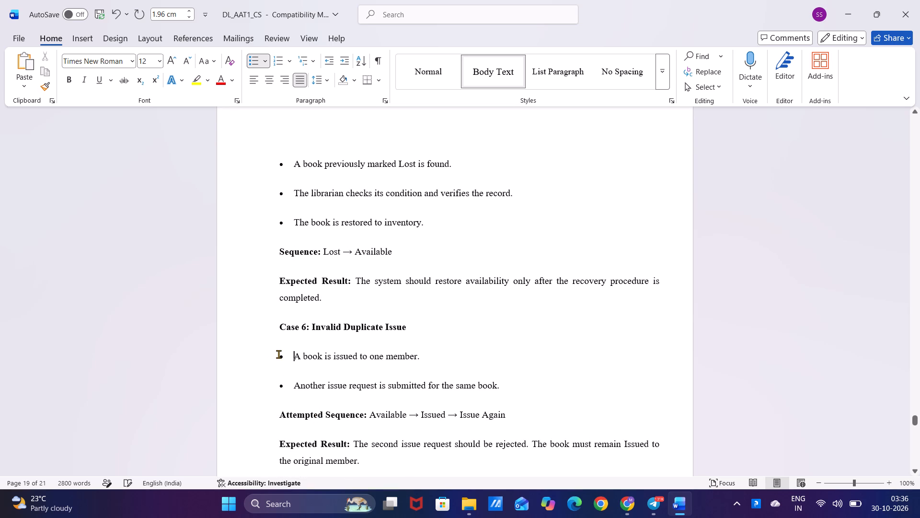
# Indent the bullet list under 10. Future Enhancements so its bullets line up with the body text.
pyautogui.scroll(-1, 314, 398)
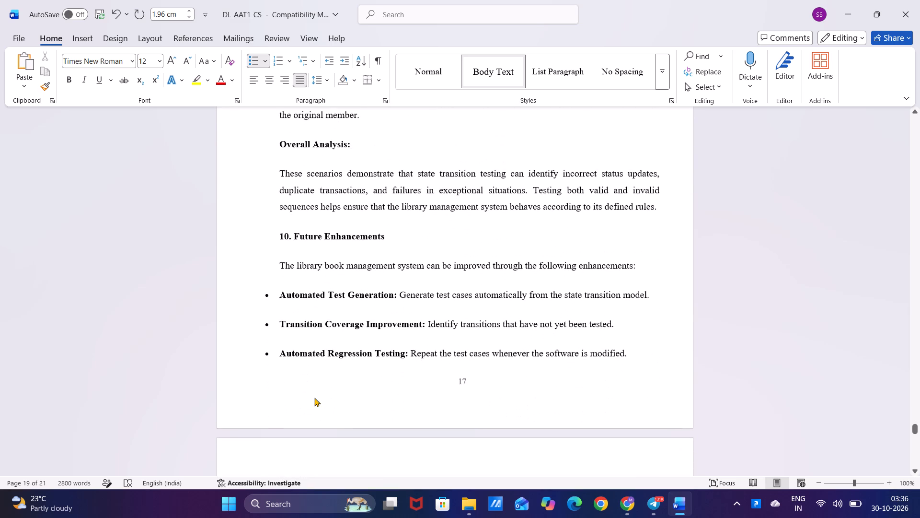
pyautogui.click(275, 296)
pyautogui.press('Tab')
# Indent the numbered list under 12. References so its numbers line up with the body text.
pyautogui.scroll(-1, 305, 349)
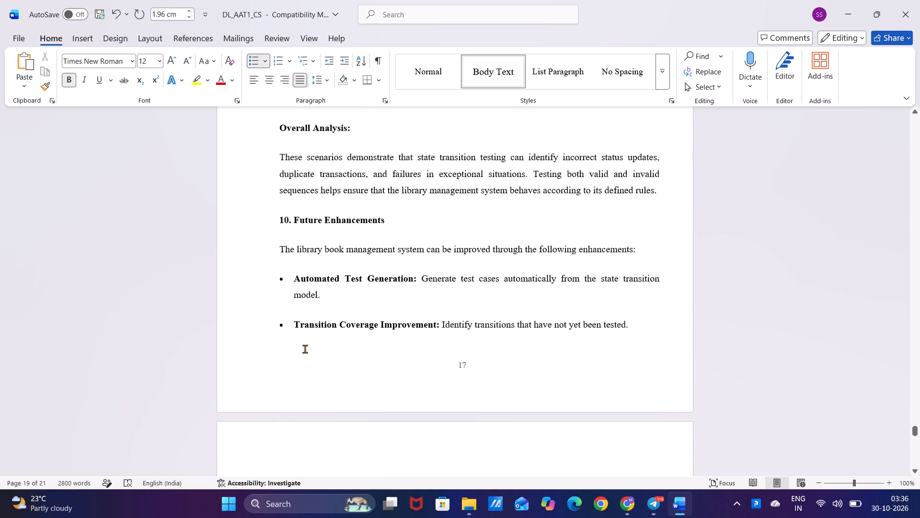
pyautogui.scroll(-2, 305, 349)
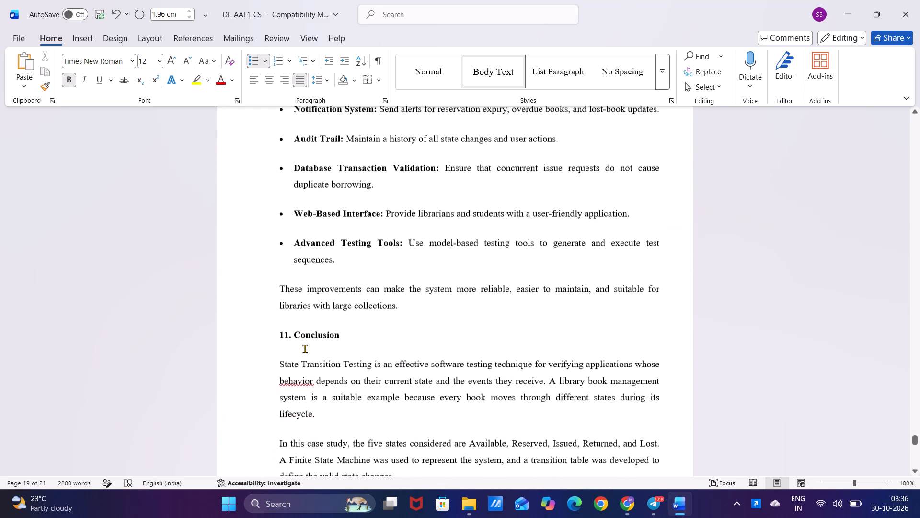
pyautogui.scroll(-1, 305, 349)
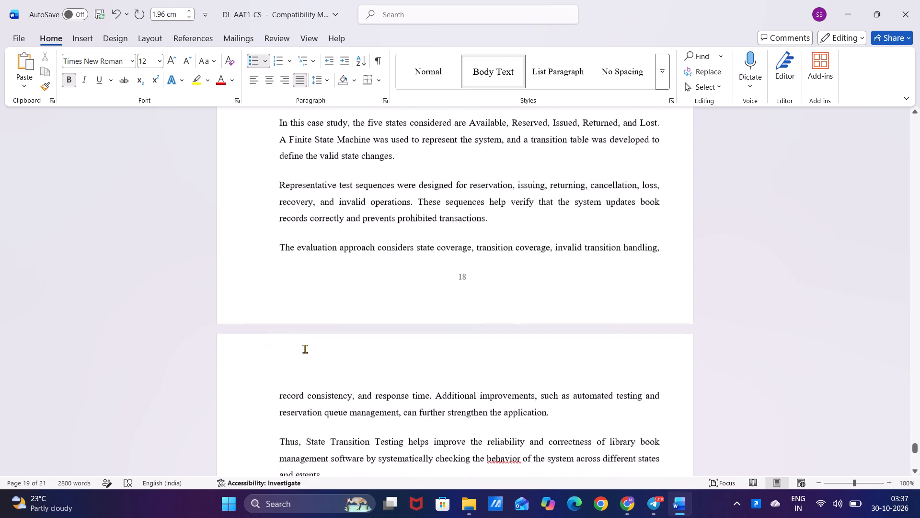
pyautogui.scroll(-1, 305, 349)
pyautogui.click(281, 326)
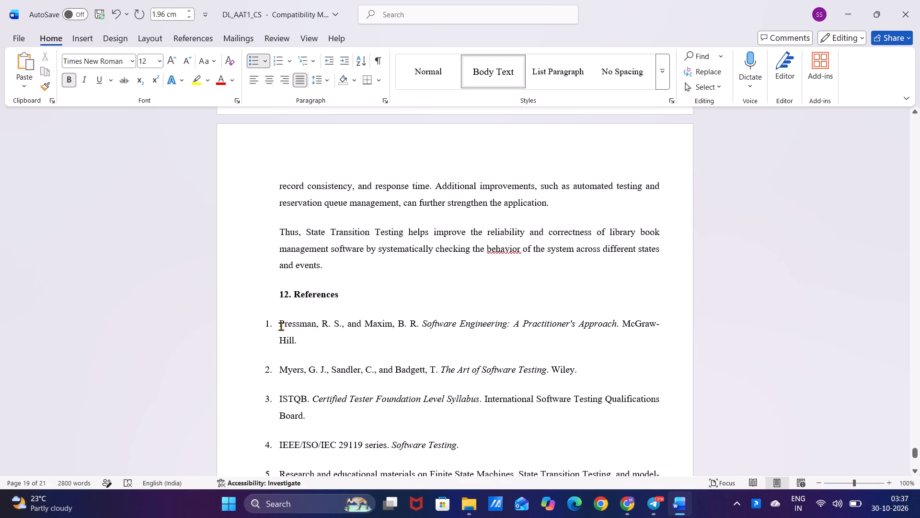
pyautogui.press('Tab')
# Check the end of the document and the cover page details, from the course title through the faculty line.
pyautogui.scroll(-1, 321, 373)
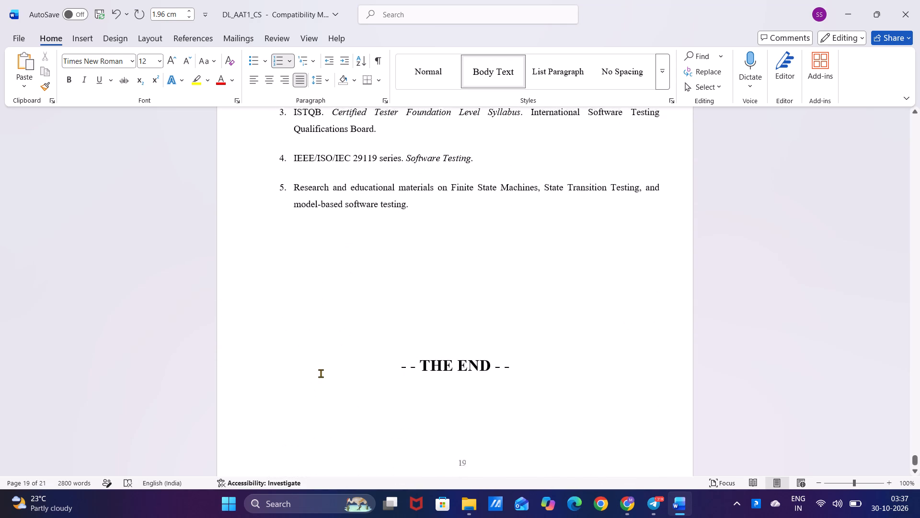
pyautogui.scroll(-1, 321, 373)
pyautogui.scroll(13, 321, 373)
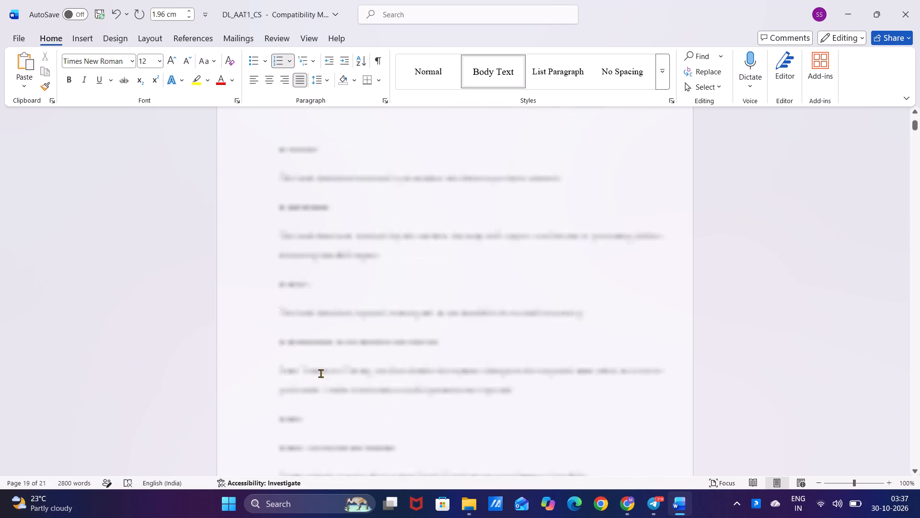
pyautogui.scroll(4, 321, 373)
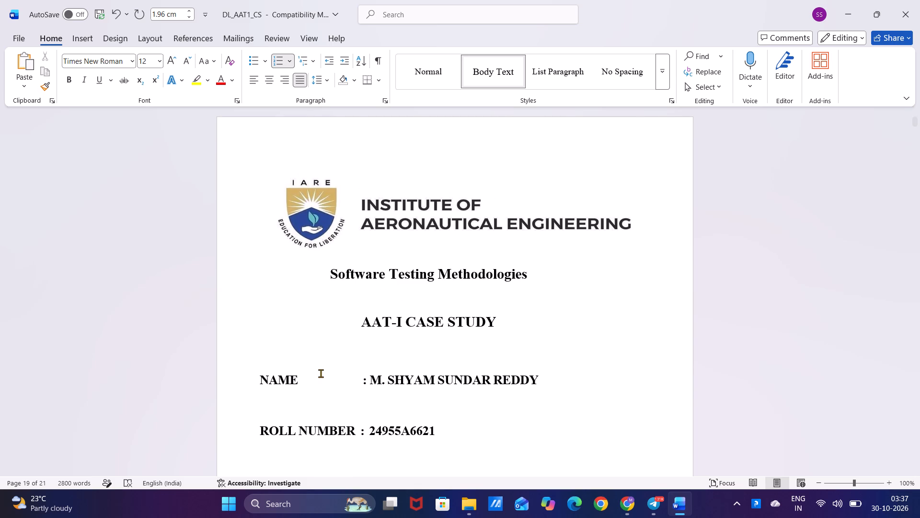
pyautogui.scroll(-1, 395, 405)
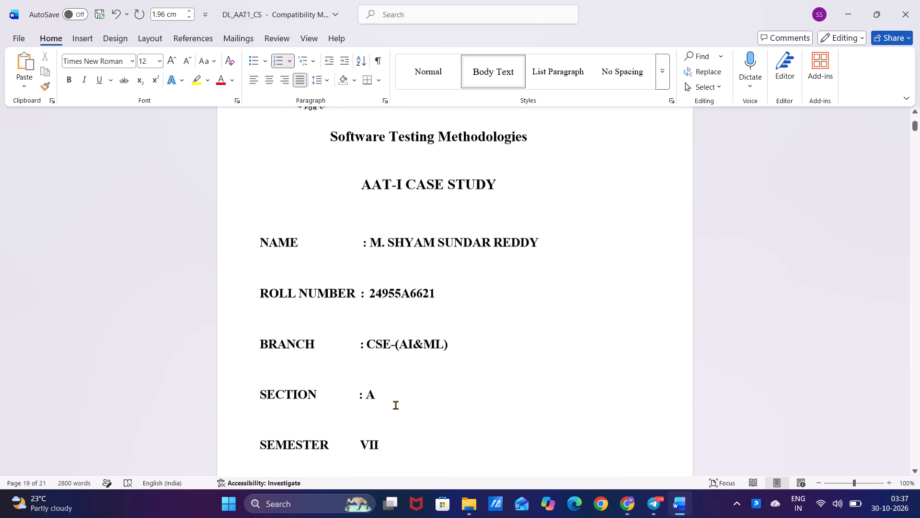
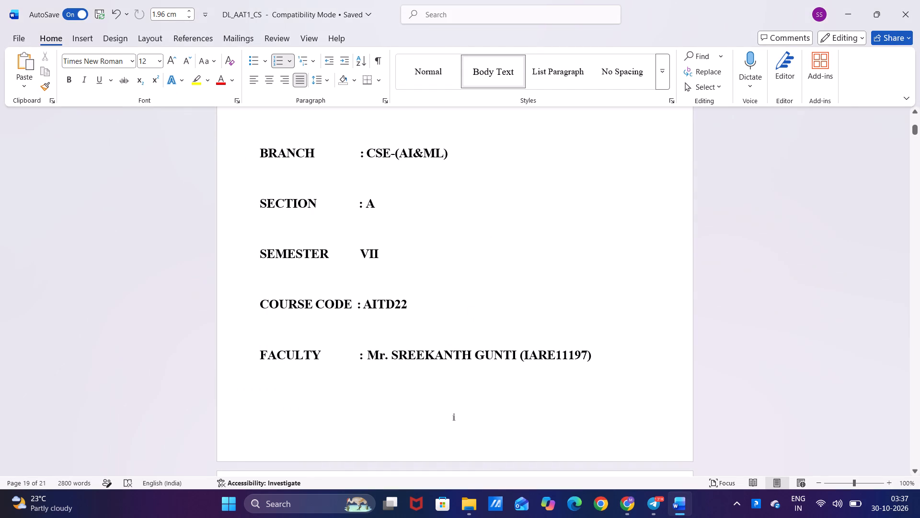
# Skim the report from the cover page and contents table to the closing page, then back to the topic heading.
pyautogui.scroll(-2, 411, 361)
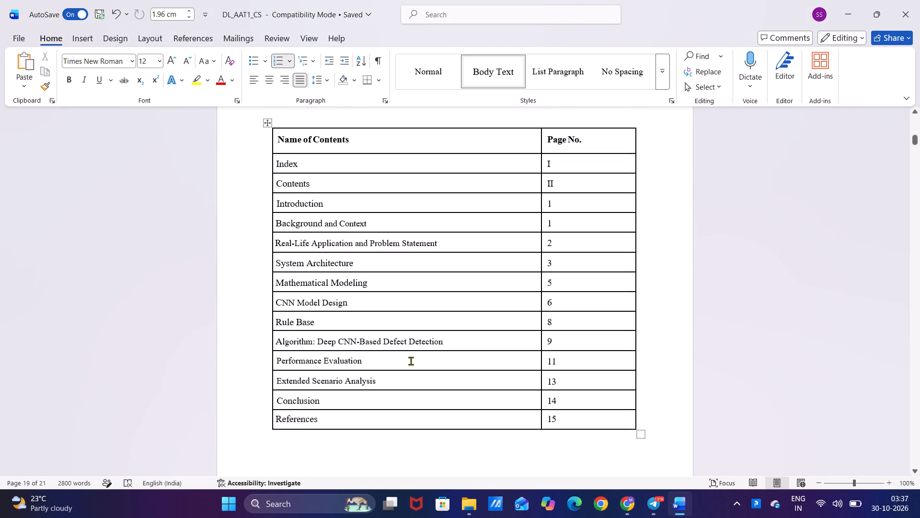
pyautogui.scroll(-13, 411, 361)
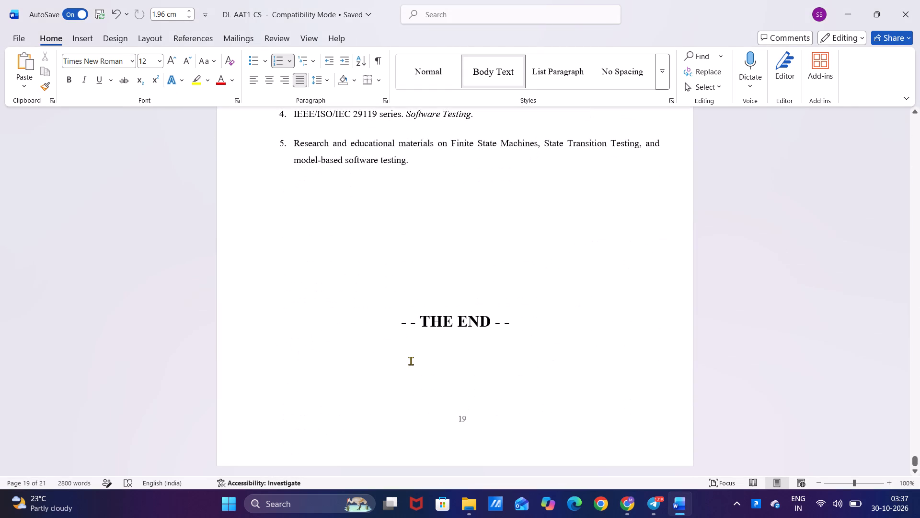
pyautogui.scroll(6, 411, 361)
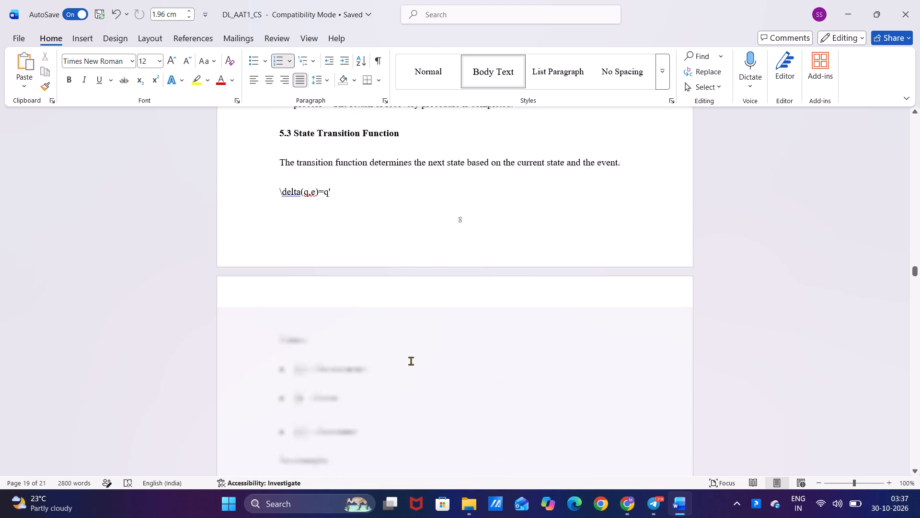
pyautogui.scroll(1, 411, 361)
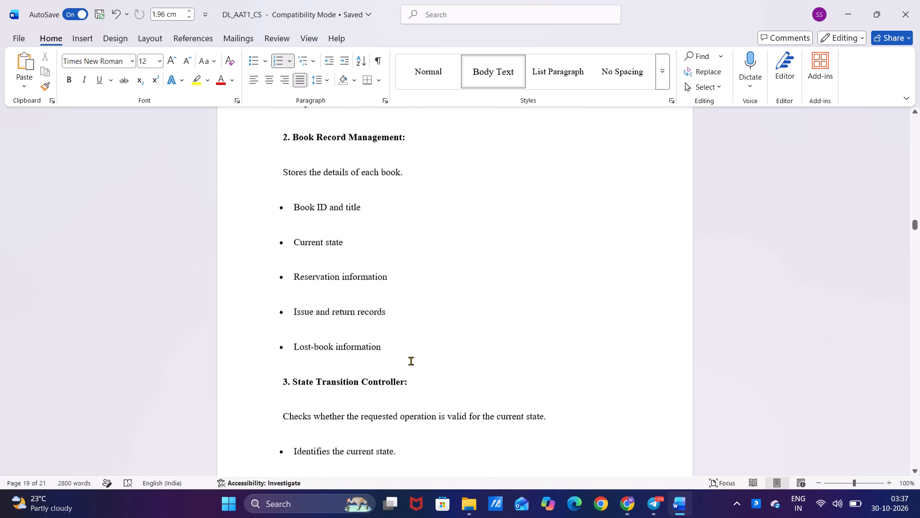
pyautogui.scroll(1, 411, 361)
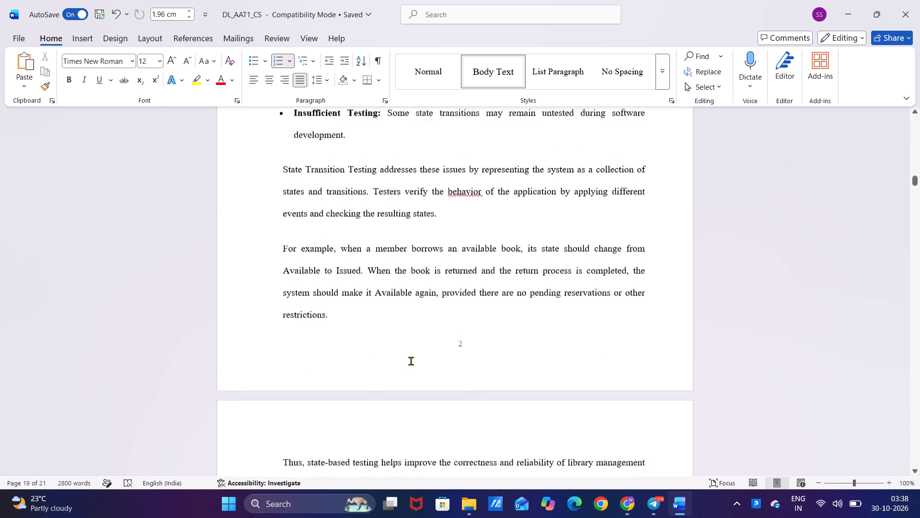
pyautogui.scroll(2, 411, 361)
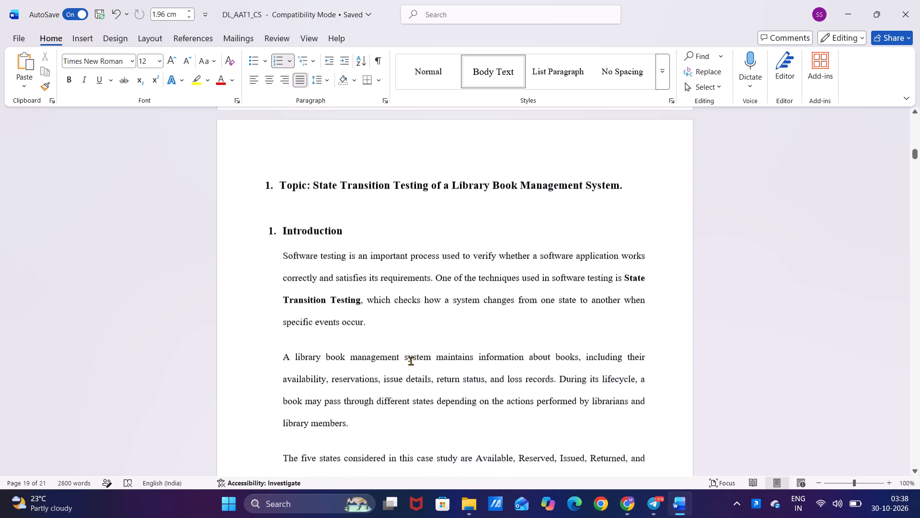
pyautogui.scroll(1, 411, 361)
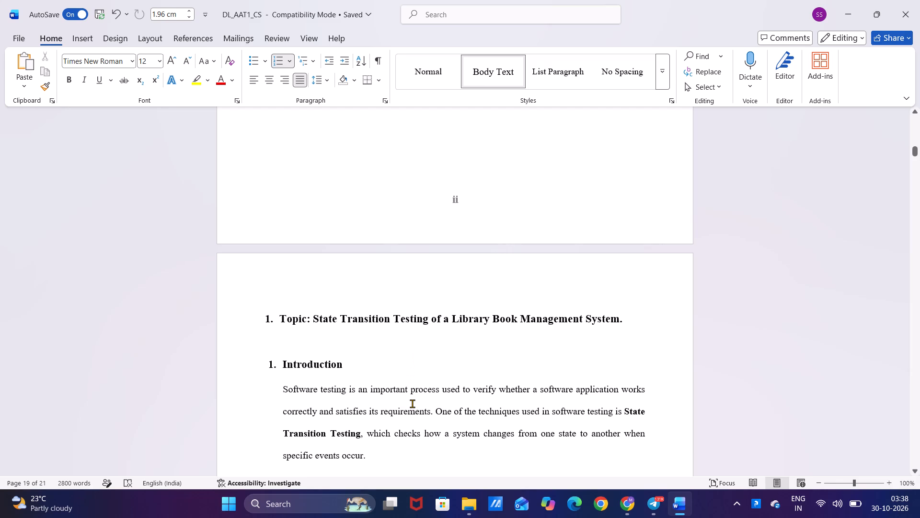
# Review the headings, body text and bullet lists from the Introduction through the start of Mathematical Modeling.
pyautogui.scroll(-1, 412, 403)
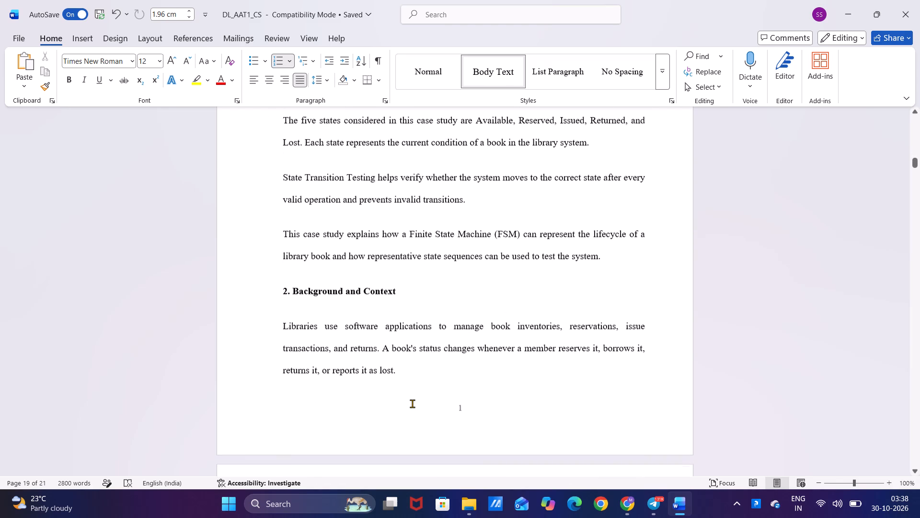
pyautogui.scroll(-2, 412, 403)
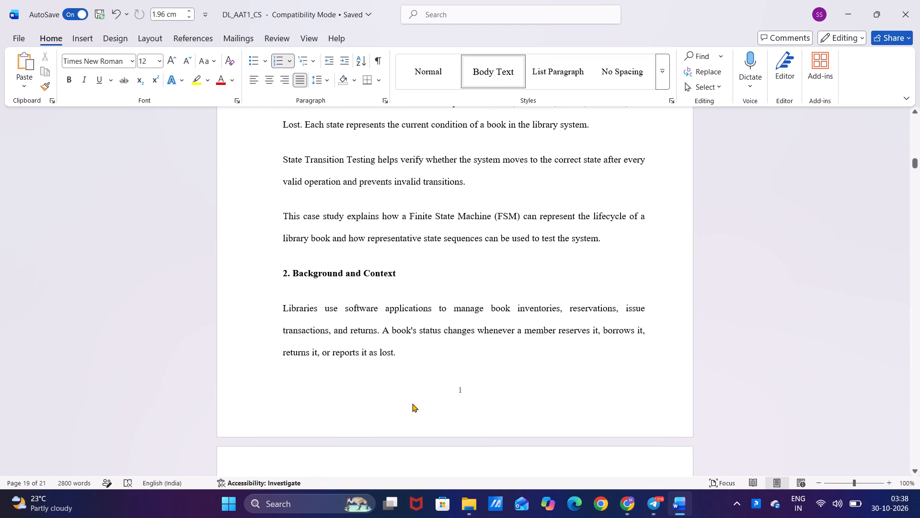
pyautogui.scroll(-1, 412, 403)
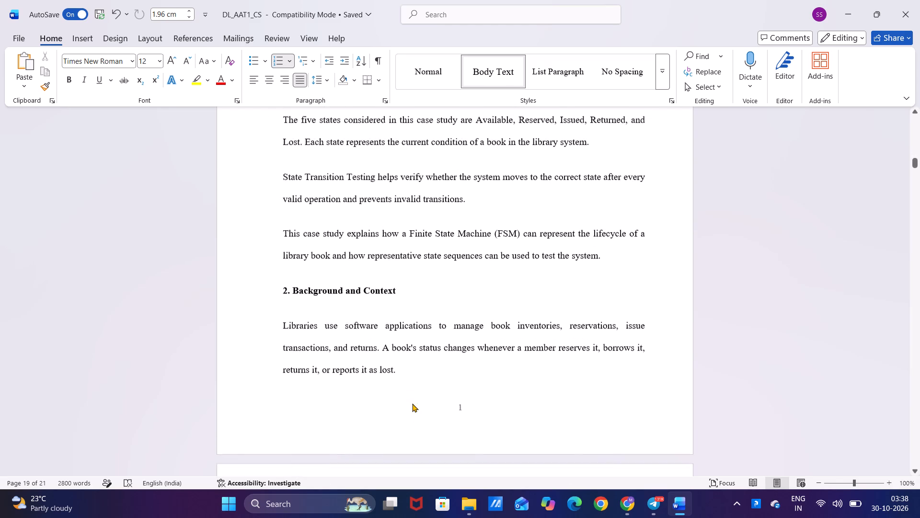
pyautogui.scroll(-1, 412, 403)
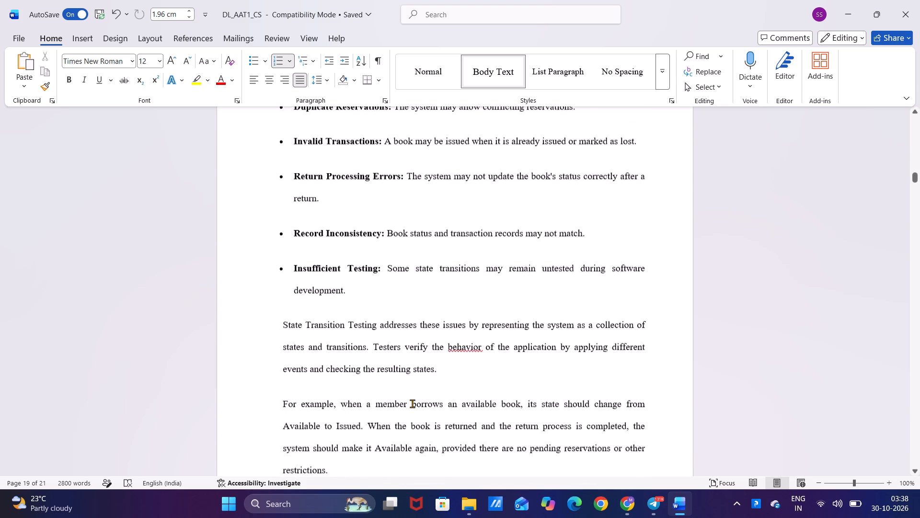
pyautogui.scroll(-1, 412, 403)
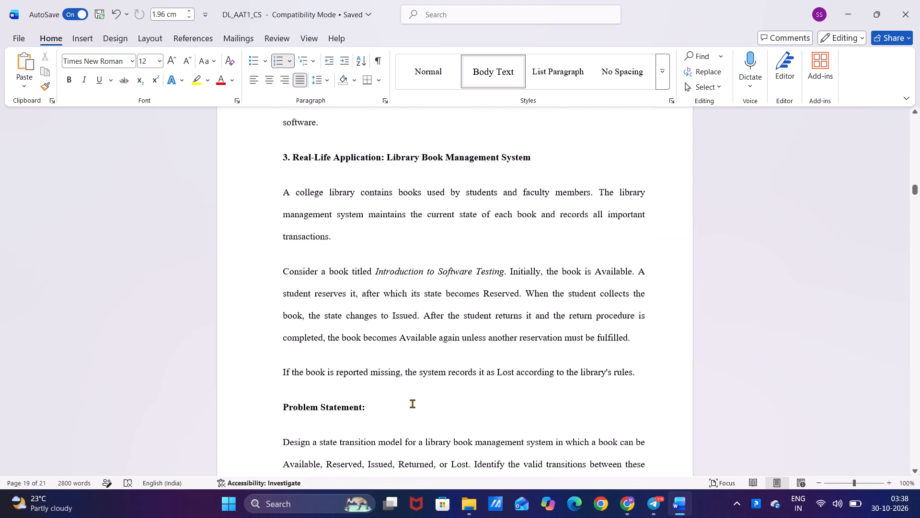
pyautogui.scroll(-2, 412, 403)
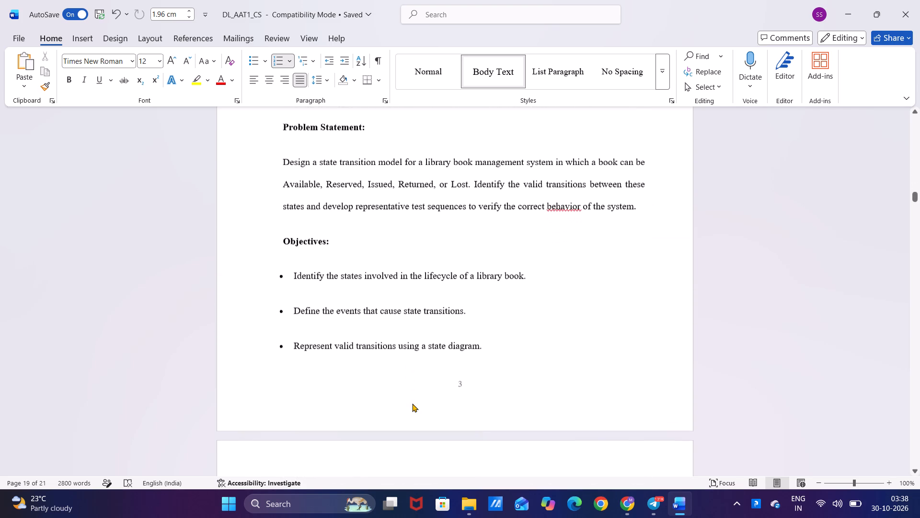
pyautogui.scroll(-1, 412, 403)
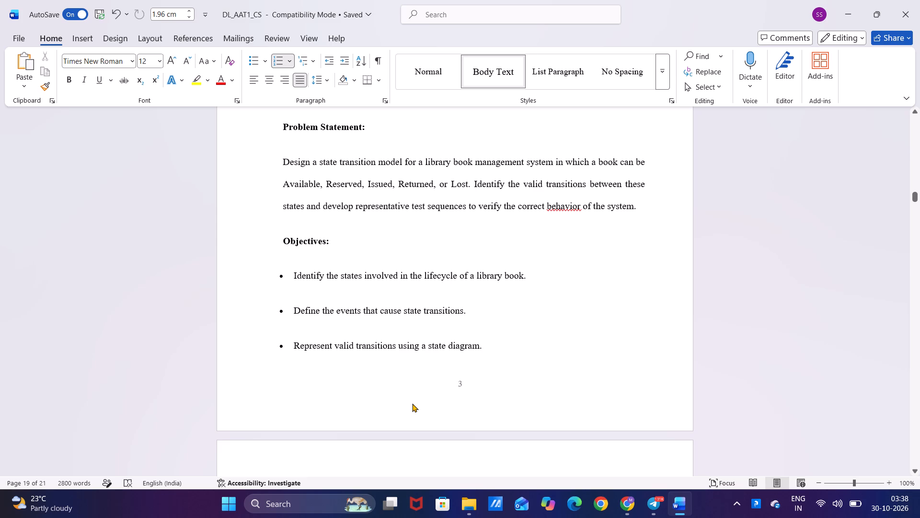
pyautogui.scroll(-1, 429, 425)
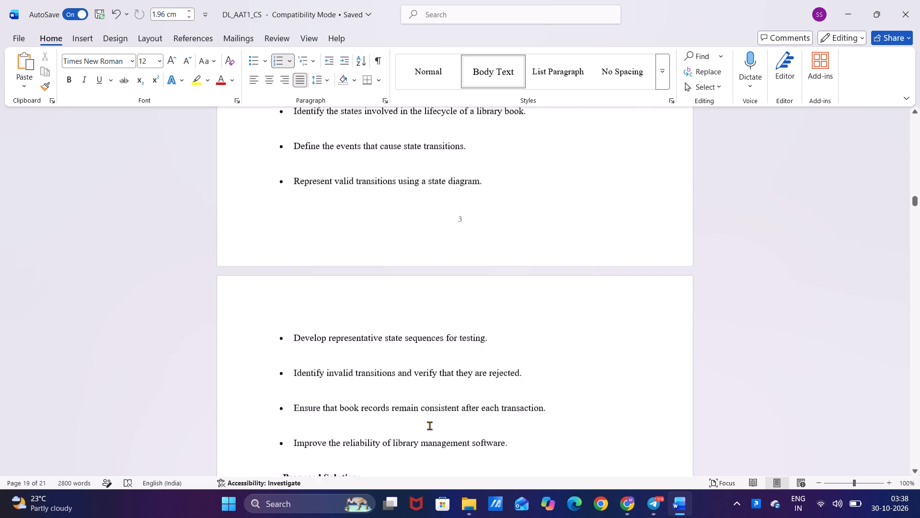
pyautogui.scroll(-1, 429, 425)
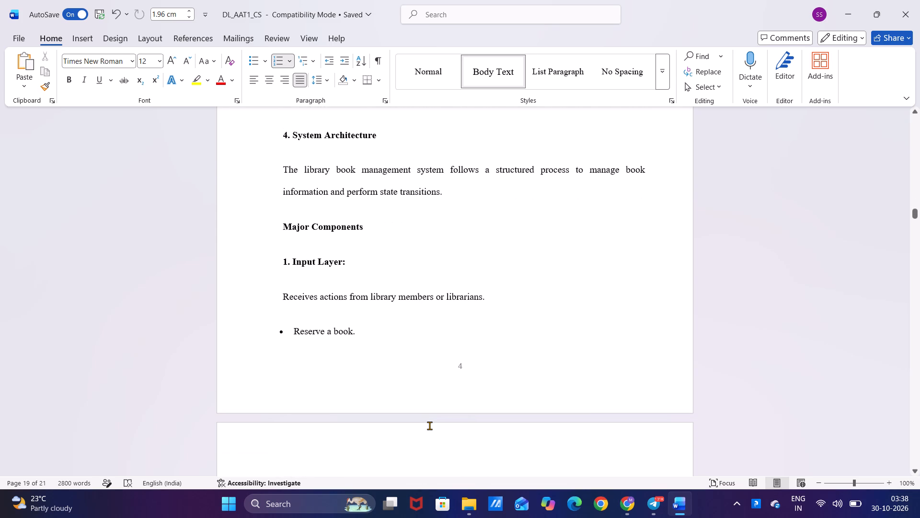
pyautogui.scroll(-2, 429, 425)
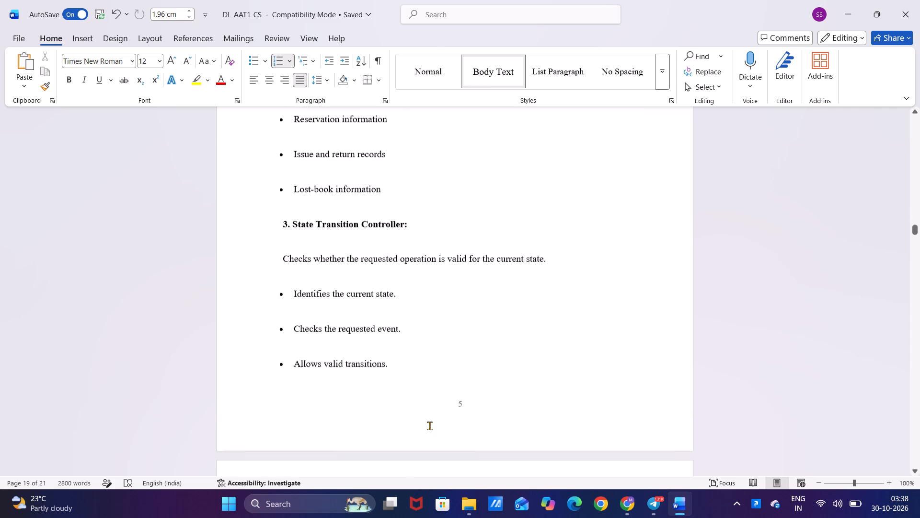
pyautogui.scroll(-1, 429, 425)
pyautogui.scroll(1, 429, 425)
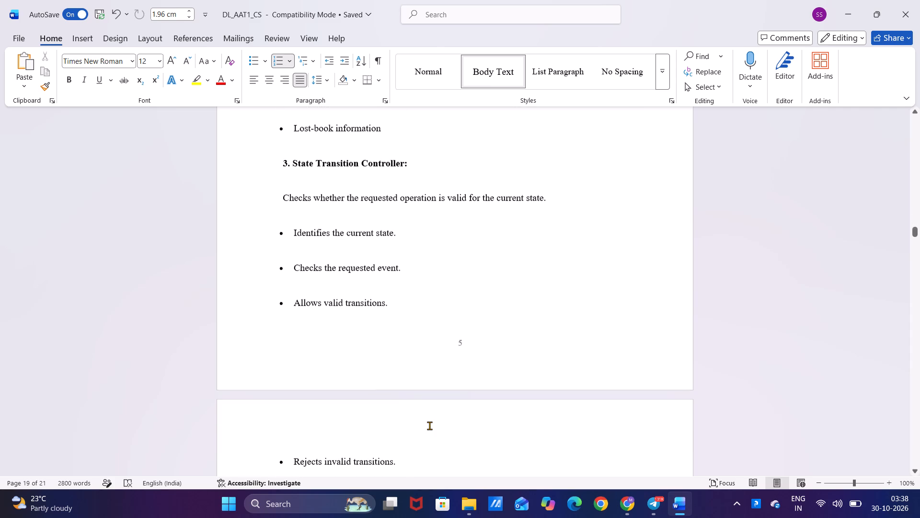
pyautogui.scroll(1, 429, 425)
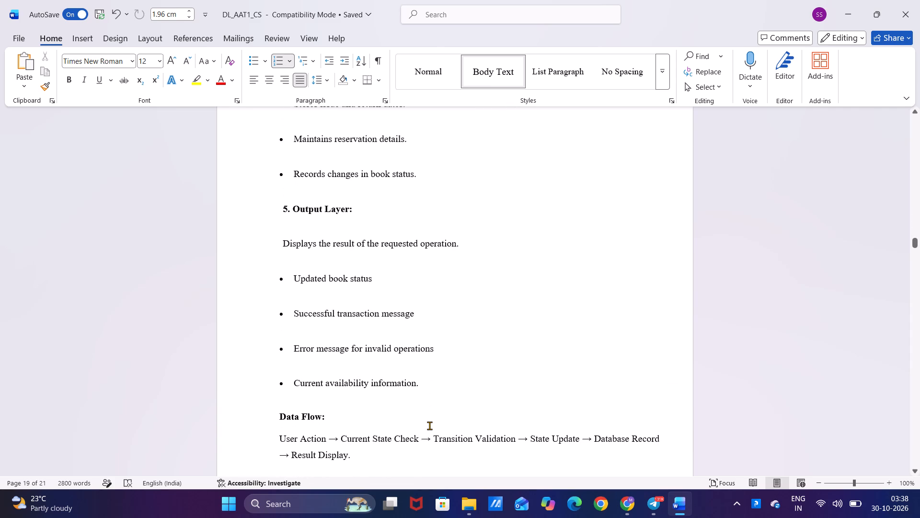
pyautogui.scroll(1, 429, 425)
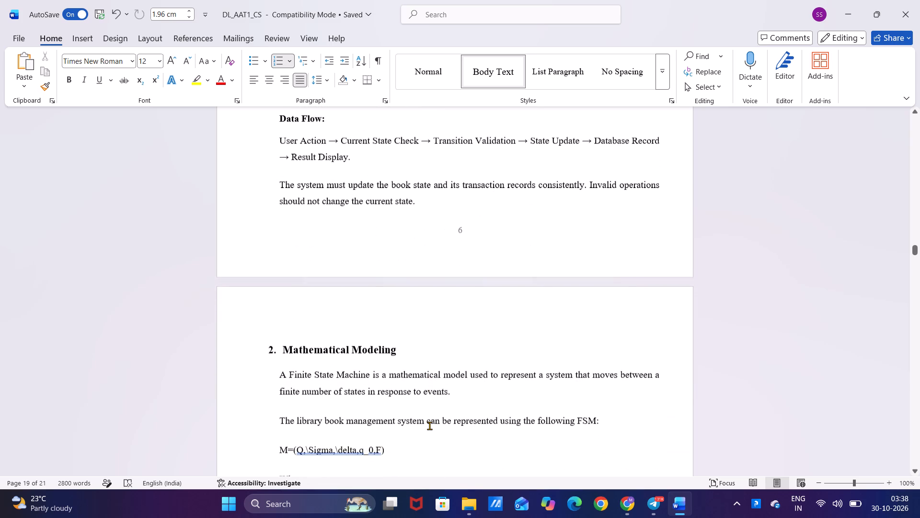
pyautogui.scroll(1, 429, 425)
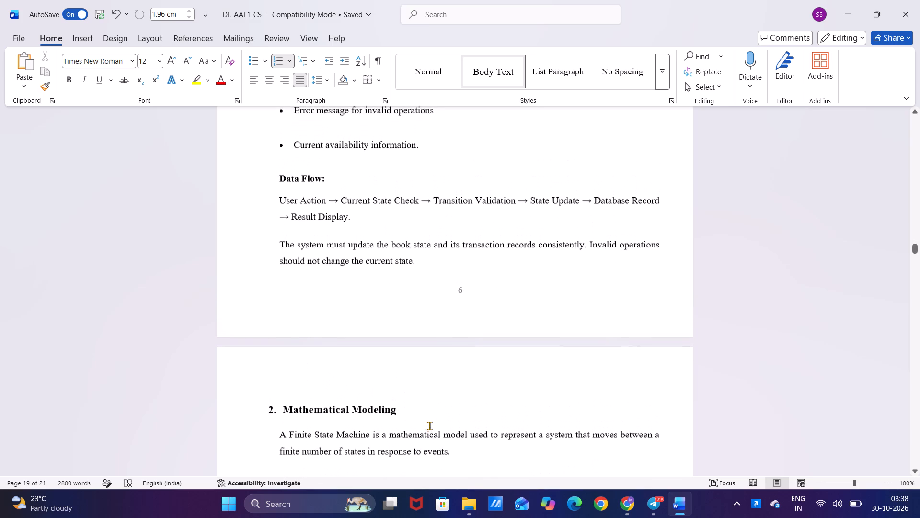
pyautogui.scroll(1, 429, 425)
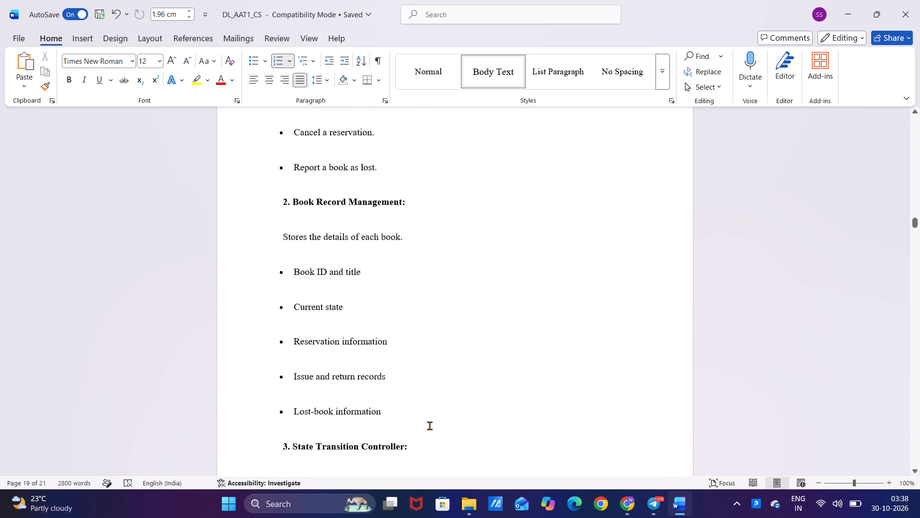
pyautogui.scroll(2, 429, 425)
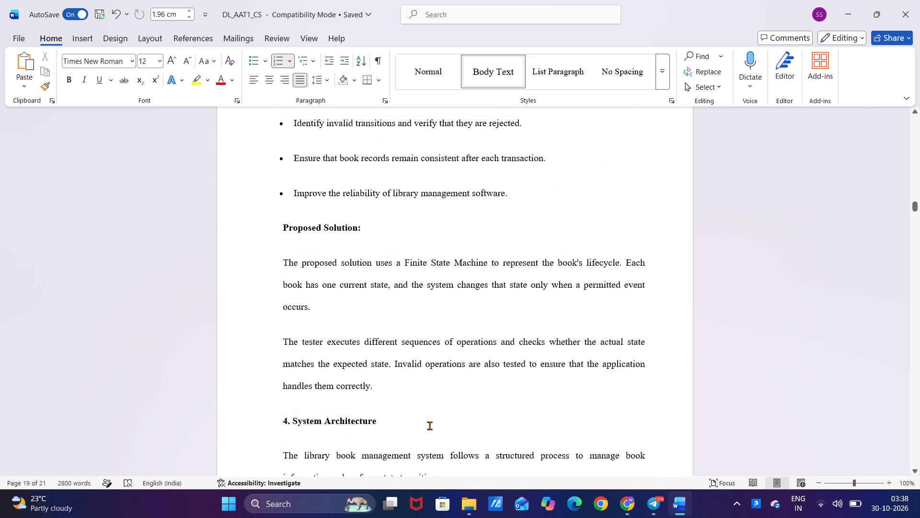
pyautogui.scroll(2, 429, 425)
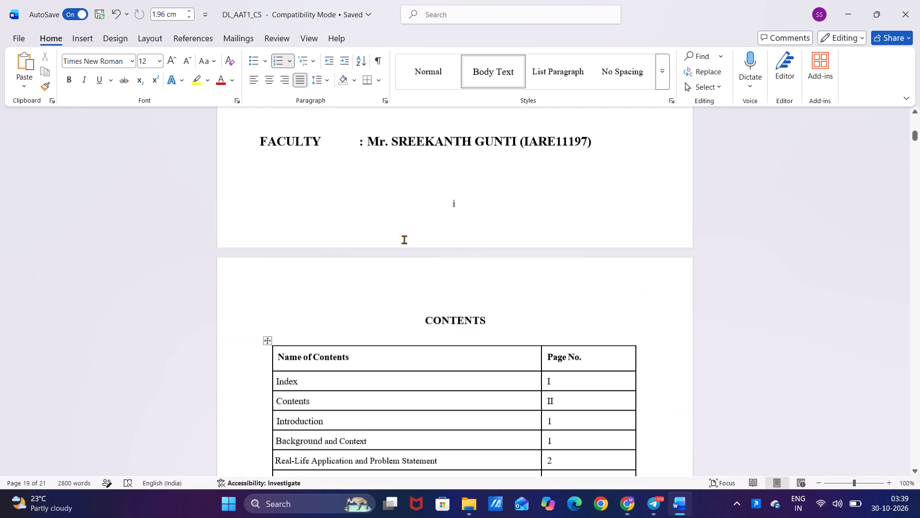
pyautogui.scroll(-1, 404, 239)
pyautogui.hotkey('alt', 'Tab')
pyautogui.hotkey('alt', 'Tab')
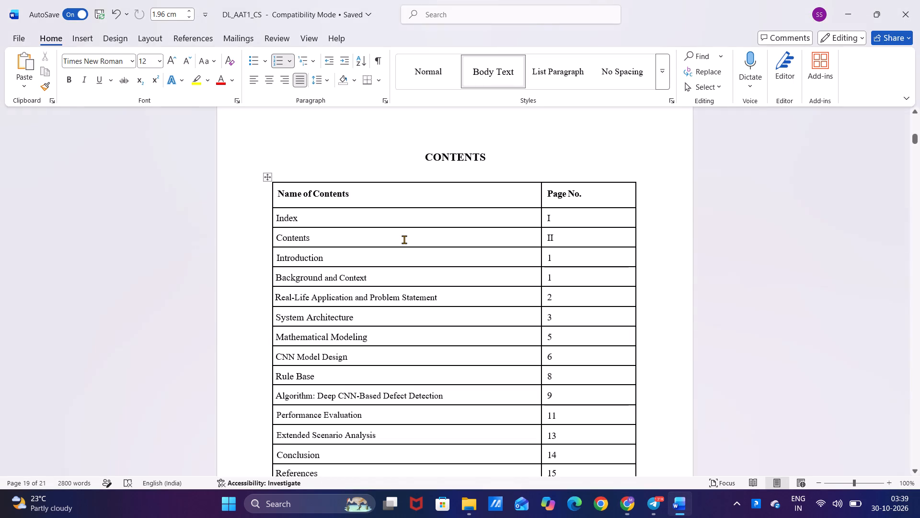
pyautogui.hotkey('alt', 'Tab')
pyautogui.hotkey('alt', 'Tab')
pyautogui.hotkey('alt', 'Tab')
# Replace the CNN Model Design entry in the report's contents table with "State Transition Design" copied from the ChatGPT draft, keeping it on one line.
pyautogui.click(447, 278)
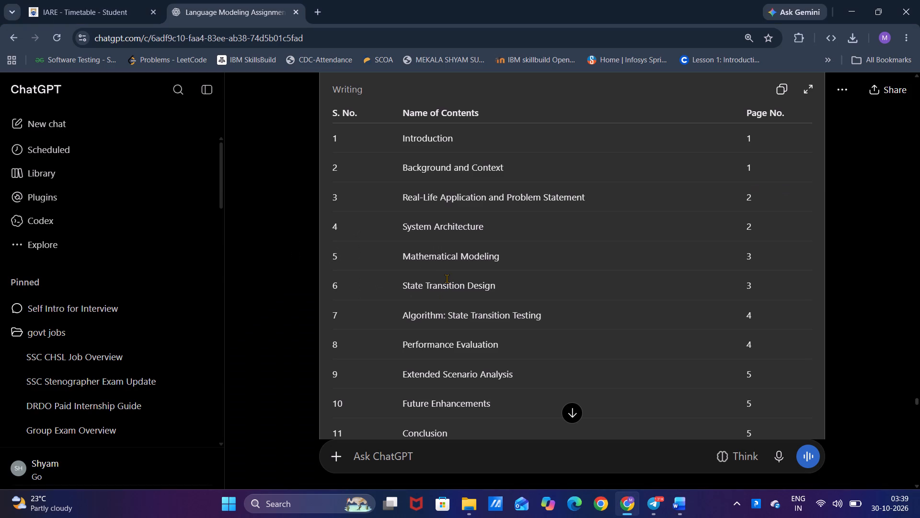
pyautogui.hotkey('alt', 'Tab')
pyautogui.hotkey('alt', 'Tab')
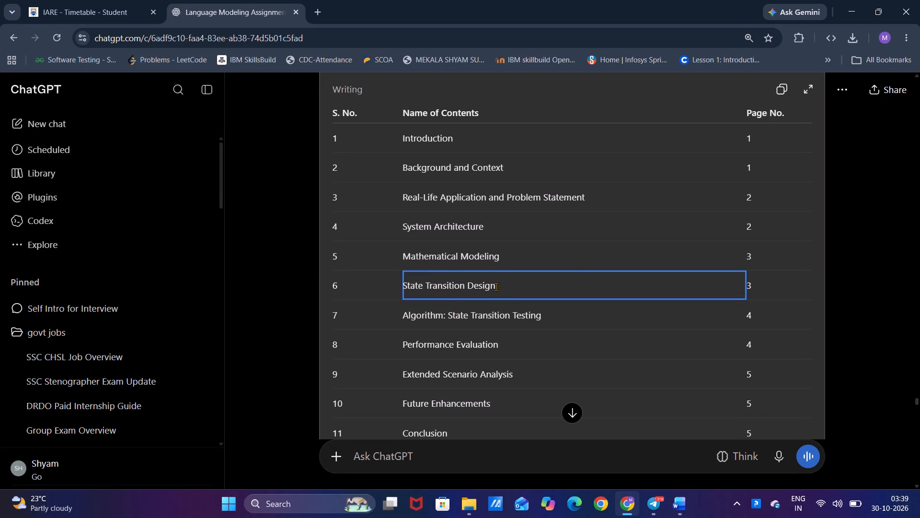
pyautogui.moveTo(496, 286); pyautogui.dragTo(407, 277)
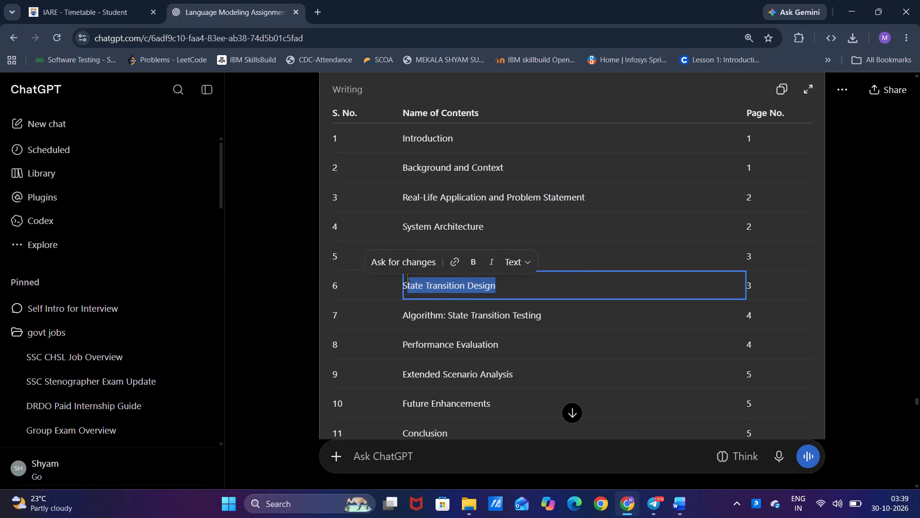
pyautogui.hotkey('ctrl', 'c')
pyautogui.hotkey('alt', 'Tab')
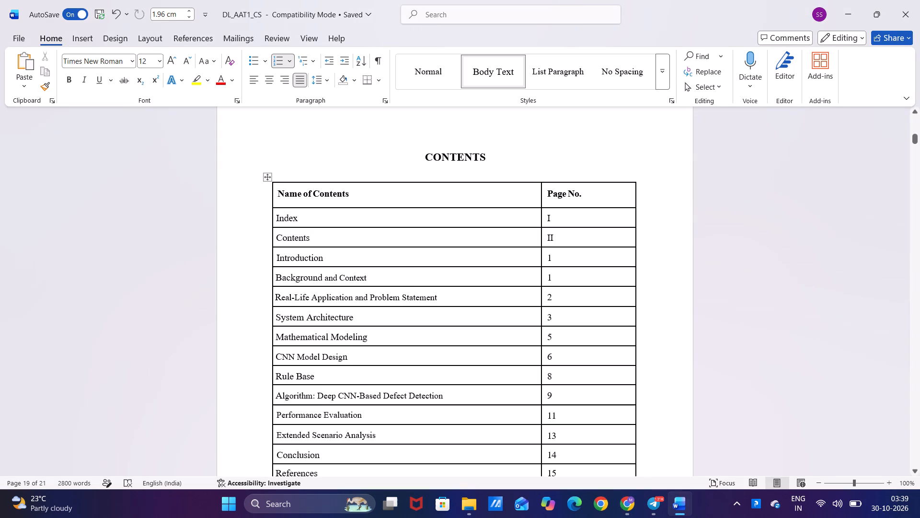
pyautogui.moveTo(349, 358); pyautogui.dragTo(297, 355)
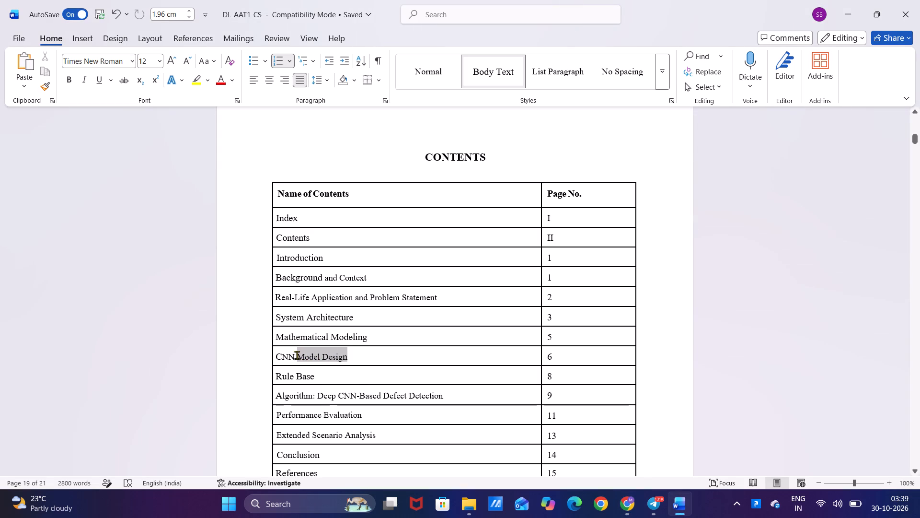
pyautogui.moveTo(297, 355); pyautogui.dragTo(281, 358)
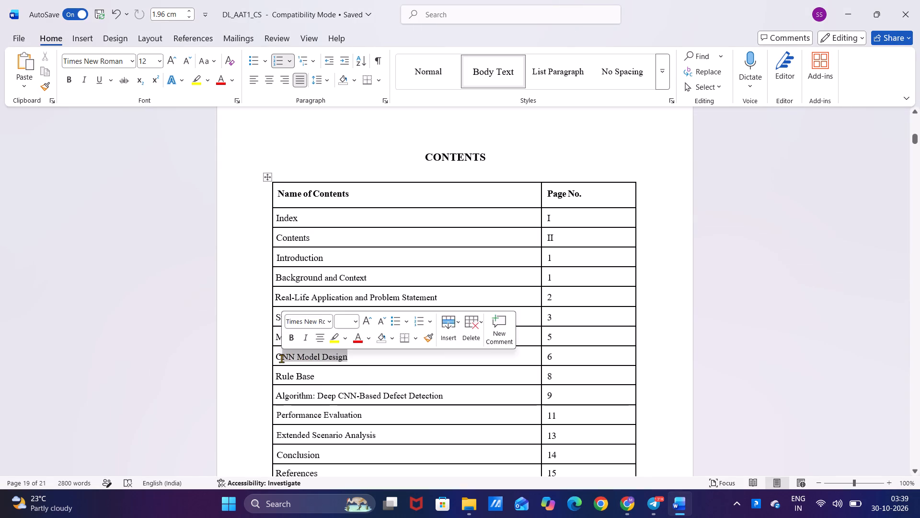
pyautogui.hotkey('ctrl', 'v')
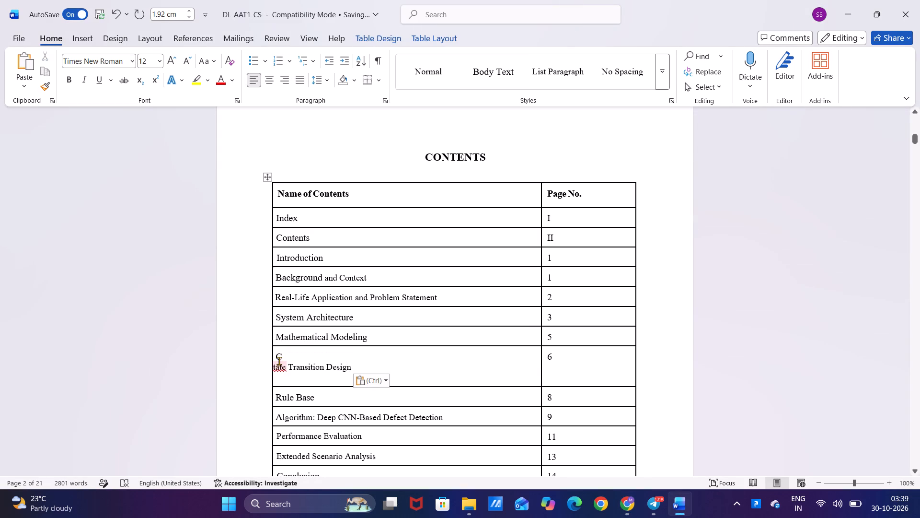
pyautogui.press('BackSpace')
pyautogui.press('BackSpace')
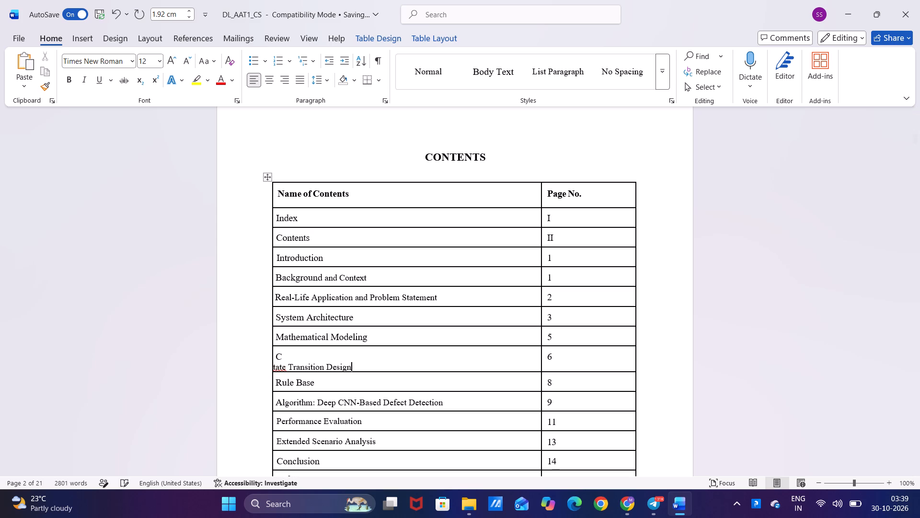
pyautogui.press('Left')
pyautogui.press('Left')
pyautogui.press('Left')
pyautogui.press('Left')
pyautogui.press('Left')
pyautogui.press('Left')
pyautogui.press('Left')
pyautogui.press('Left')
pyautogui.press('Left')
pyautogui.press('Left')
pyautogui.press('Left')
pyautogui.press('Left')
pyautogui.press('Left')
pyautogui.press('Left')
pyautogui.press('Left')
pyautogui.press('Left')
pyautogui.press('Left')
pyautogui.press('Left')
pyautogui.press('Left')
pyautogui.press('Left')
pyautogui.press('Left')
pyautogui.press('Left')
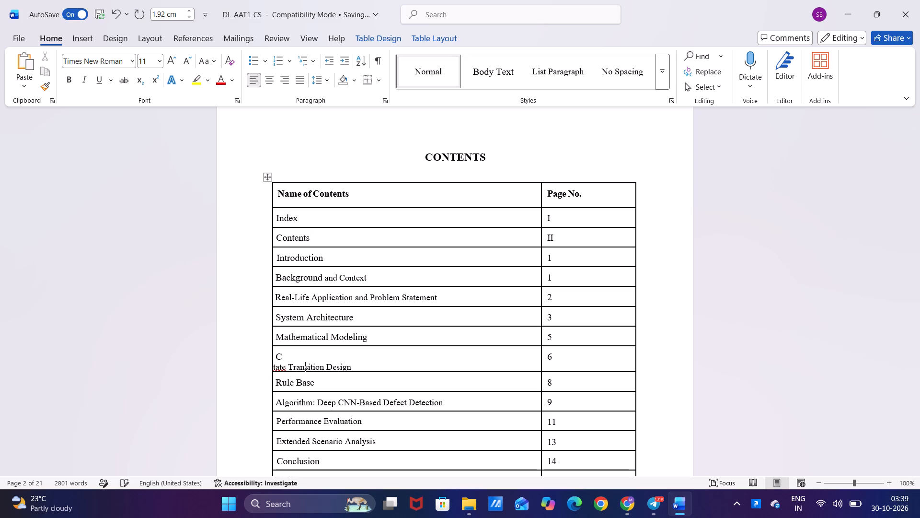
pyautogui.press('BackSpace')
pyautogui.press('BackSpace')
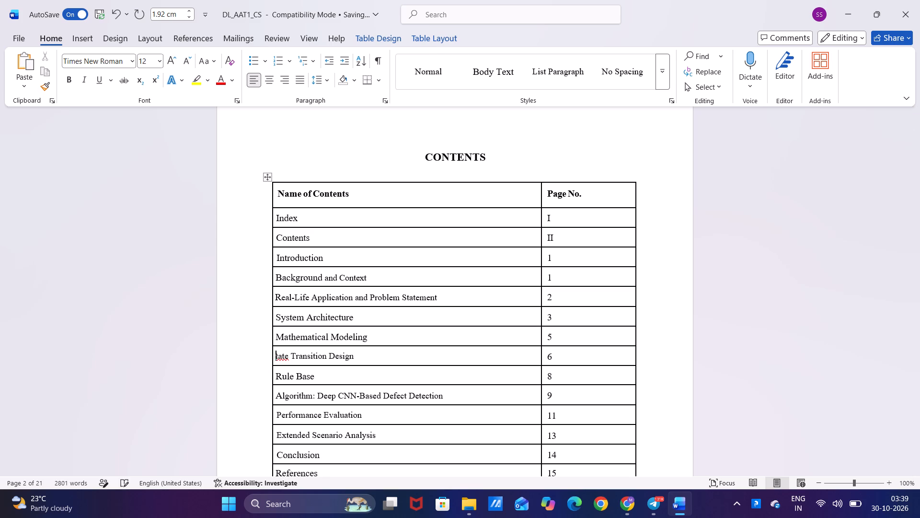
pyautogui.hotkey('shift', 's')
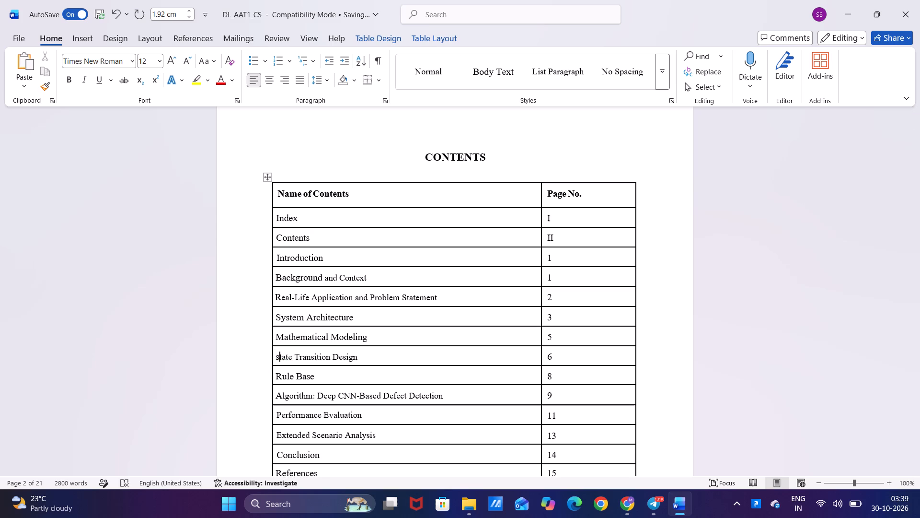
pyautogui.press('BackSpace')
pyautogui.press('s')
pyautogui.hotkey('alt', 'Tab')
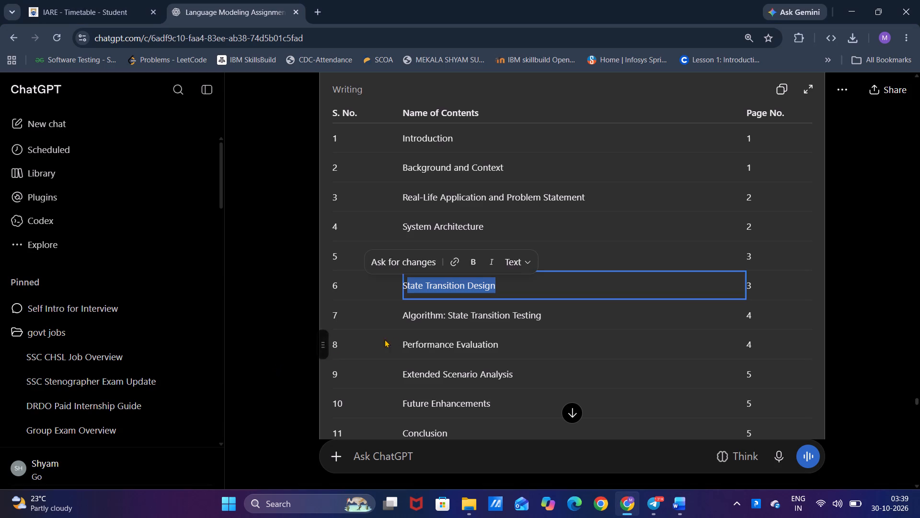
pyautogui.hotkey('alt', 'Tab')
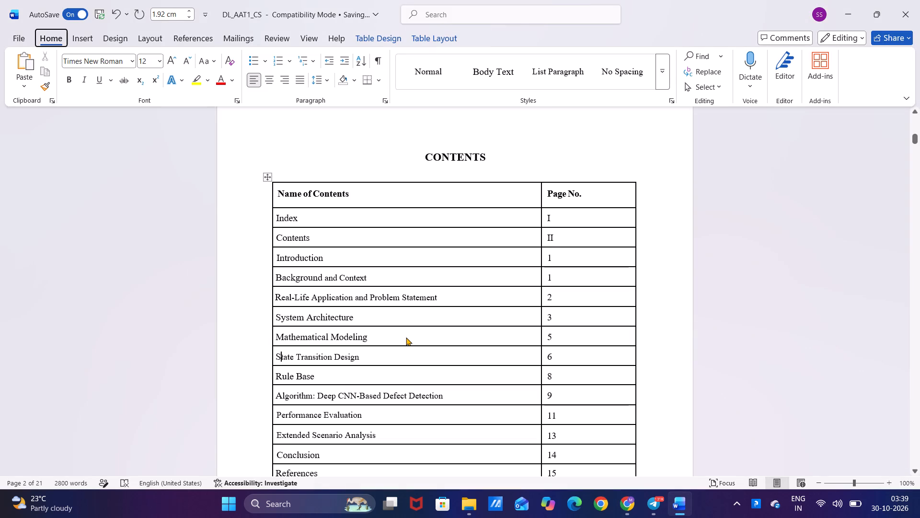
# Replace the Rule Base entry in the report's contents table with "Algorithm: State Transition Testing" copied from the ChatGPT draft, keeping it on one line.
pyautogui.hotkey('alt', 'Tab')
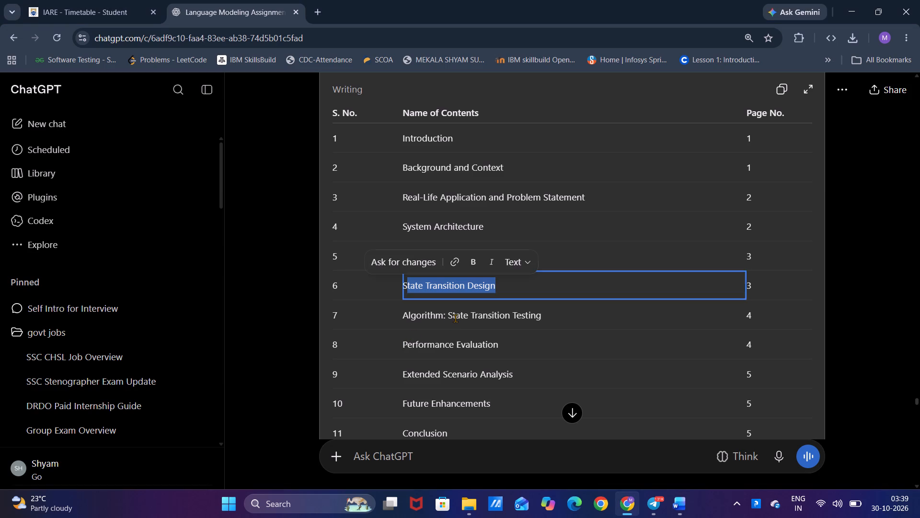
pyautogui.click(455, 318)
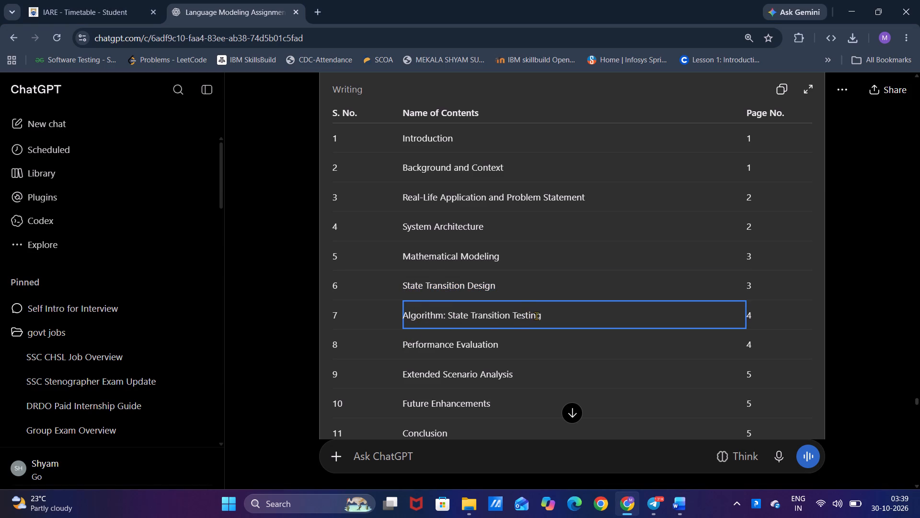
pyautogui.click(536, 316)
pyautogui.moveTo(542, 316); pyautogui.dragTo(424, 310)
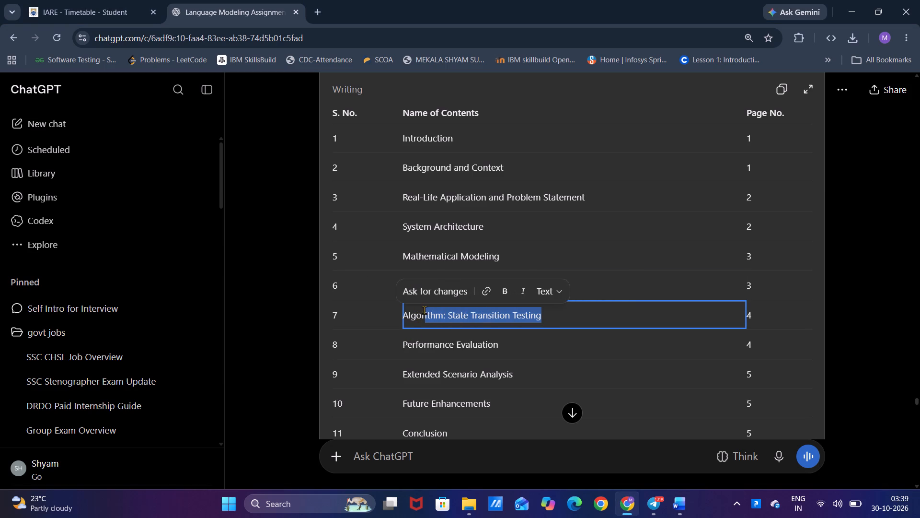
pyautogui.moveTo(424, 310); pyautogui.dragTo(409, 310)
pyautogui.hotkey('ctrl', 'c')
pyautogui.hotkey('alt', 'Tab')
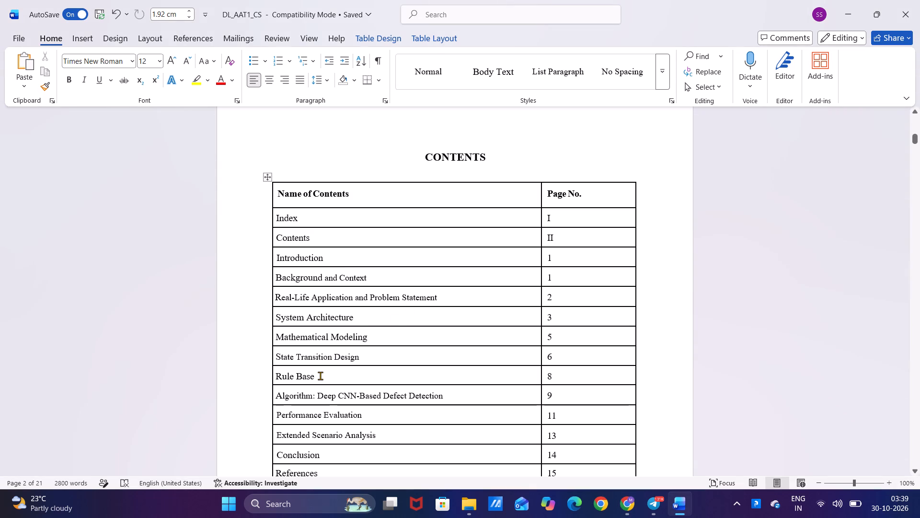
pyautogui.hotkey('alt', 'Tab')
pyautogui.hotkey('alt', 'Tab')
pyautogui.moveTo(312, 373); pyautogui.dragTo(288, 377)
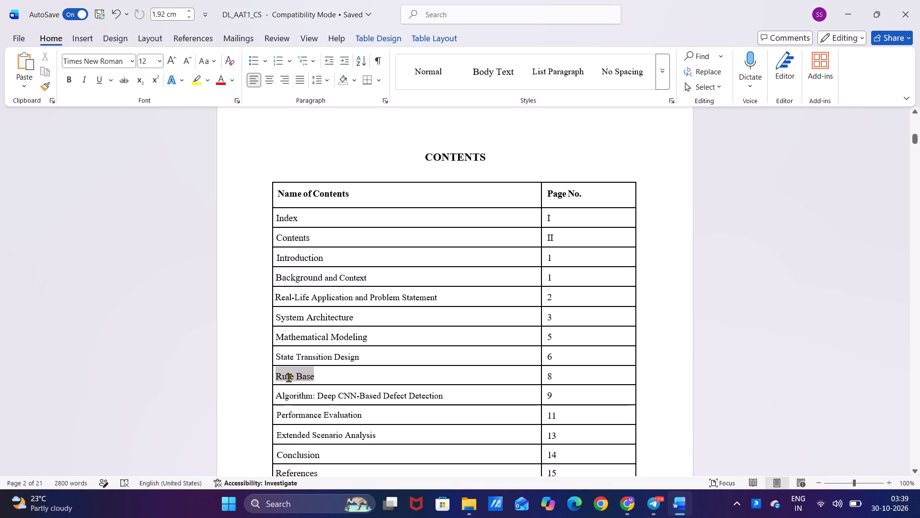
pyautogui.moveTo(288, 377); pyautogui.dragTo(287, 380)
pyautogui.moveTo(287, 380); pyautogui.dragTo(283, 382)
pyautogui.hotkey('ctrl', 'v')
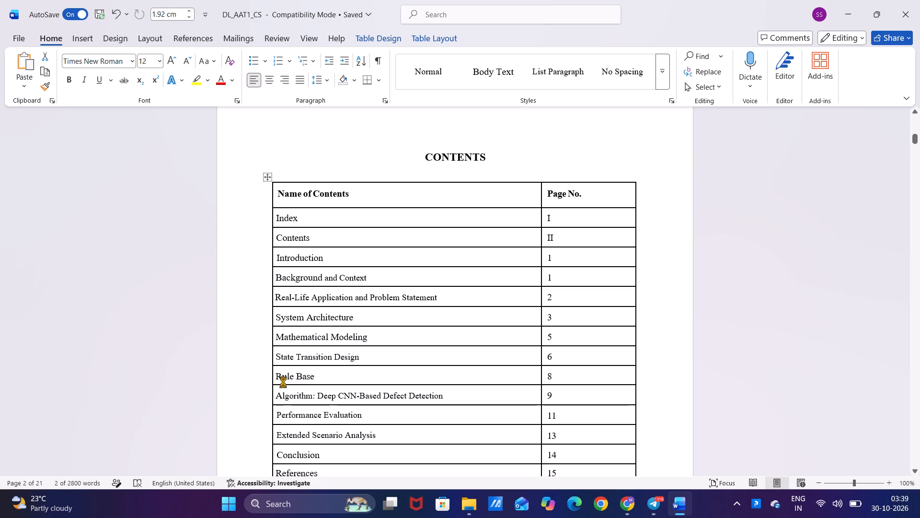
pyautogui.press('BackSpace')
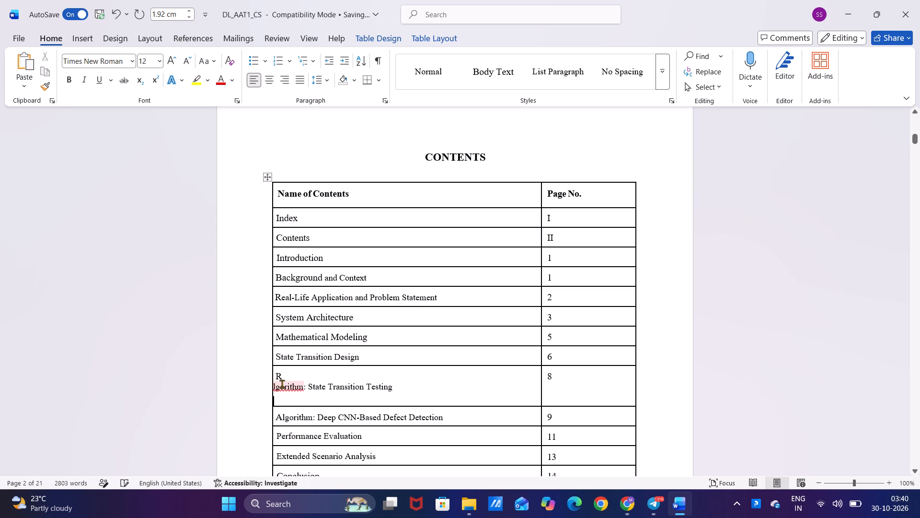
pyautogui.press('BackSpace')
pyautogui.press('Left')
pyautogui.press('Left')
pyautogui.press('Left')
pyautogui.press('Left')
pyautogui.press('Left')
pyautogui.press('Left')
pyautogui.press('Left')
pyautogui.press('Left')
pyautogui.press('Left')
pyautogui.press('Left')
pyautogui.press('Left')
pyautogui.press('Left')
pyautogui.press('Left')
pyautogui.press('Left')
pyautogui.press('Left')
pyautogui.press('Left')
pyautogui.press('Left')
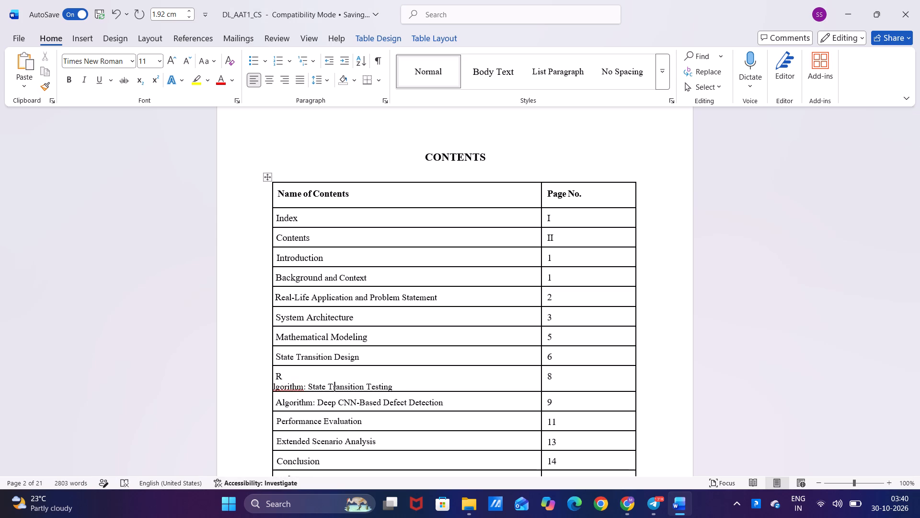
pyautogui.press('Left')
pyautogui.press('Left')
pyautogui.press('Left')
pyautogui.press('Left')
pyautogui.press('Left')
pyautogui.press('Left')
pyautogui.press('Left')
pyautogui.press('Left')
pyautogui.press('Left')
pyautogui.press('Left')
pyautogui.press('Left')
pyautogui.press('Left')
pyautogui.press('Left')
pyautogui.press('Left')
pyautogui.press('Left')
pyautogui.press('Left')
pyautogui.press('Left')
pyautogui.press('BackSpace')
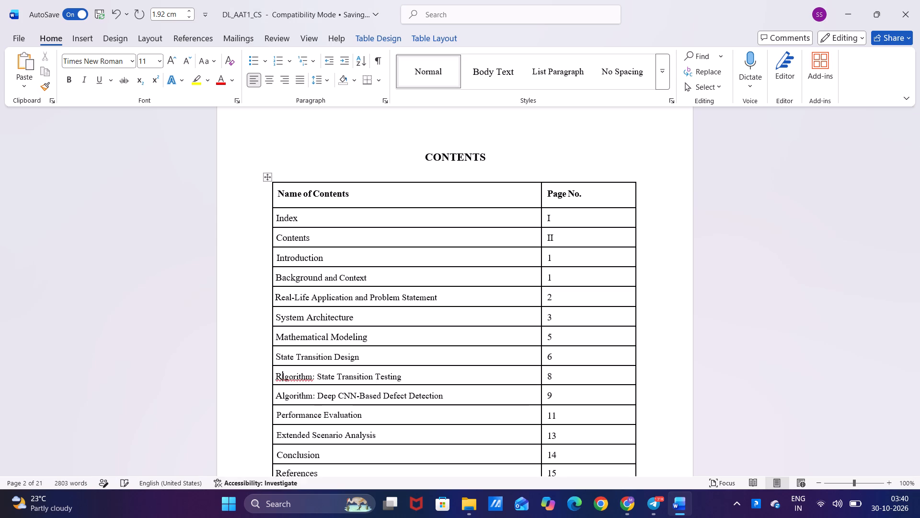
pyautogui.press('BackSpace')
pyautogui.hotkey('shift', 'a')
pyautogui.press('BackSpace')
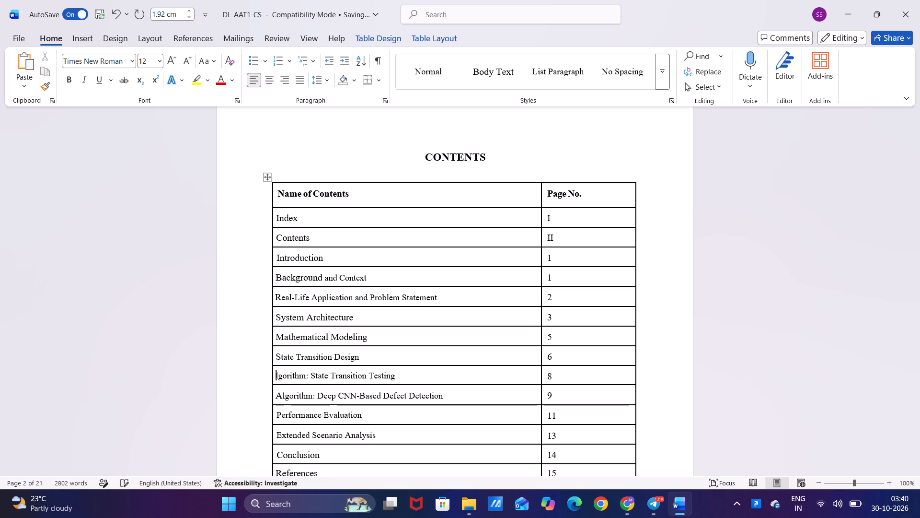
pyautogui.press('a')
pyautogui.hotkey('alt', 'Tab')
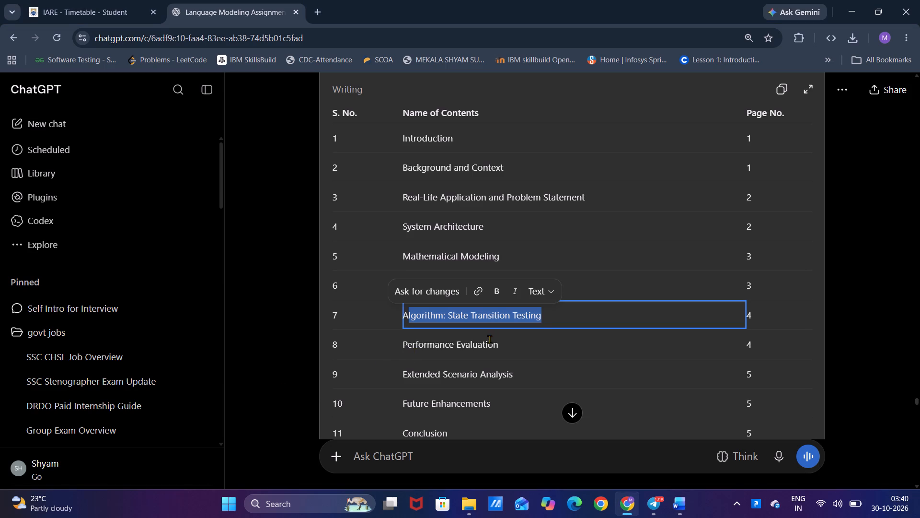
pyautogui.hotkey('alt', 'Tab')
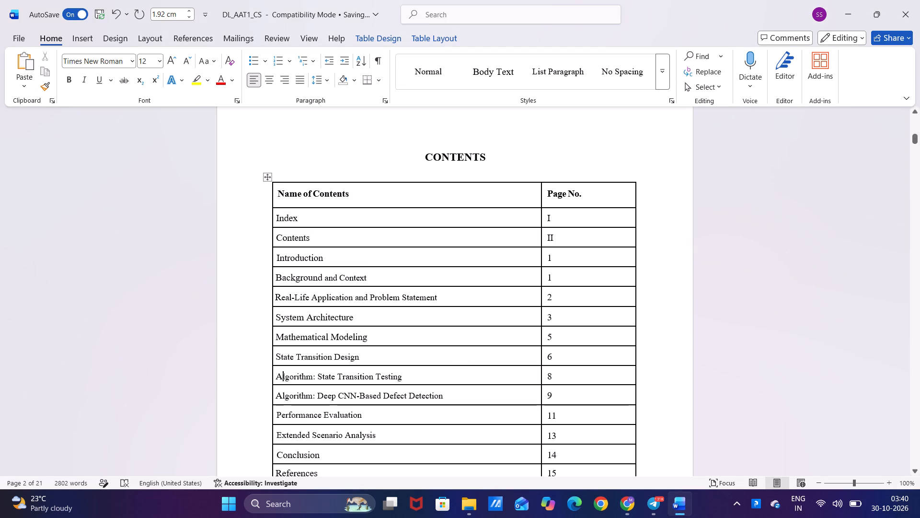
# Compare the entries after "Algorithm: State Transition Testing" in the ChatGPT draft's contents list with those in the Word report's CONTENTS table.
pyautogui.hotkey('alt', 'Tab')
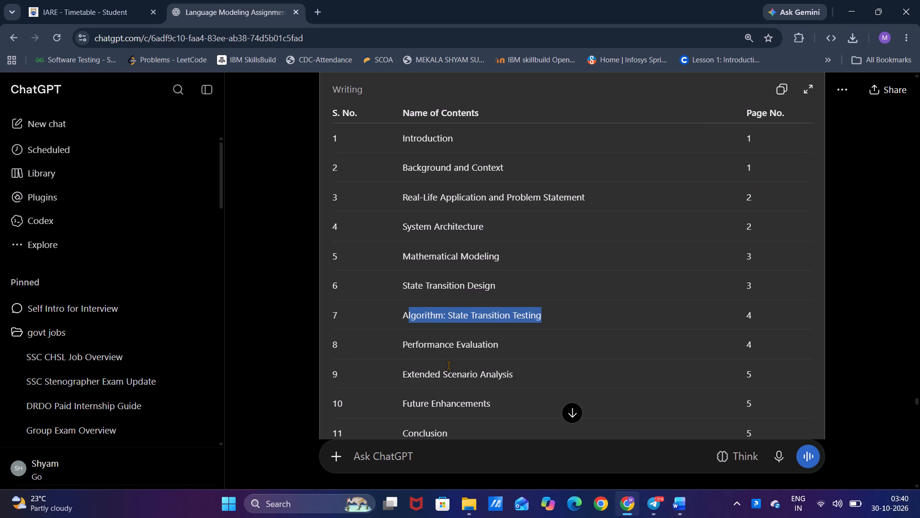
pyautogui.hotkey('alt', 'Tab')
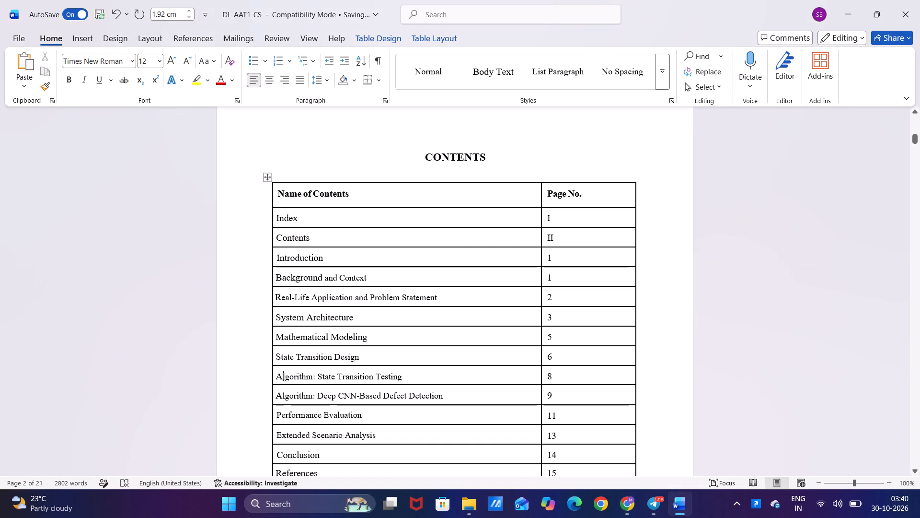
pyautogui.hotkey('alt', 'Tab')
pyautogui.hotkey('alt', 'Tab')
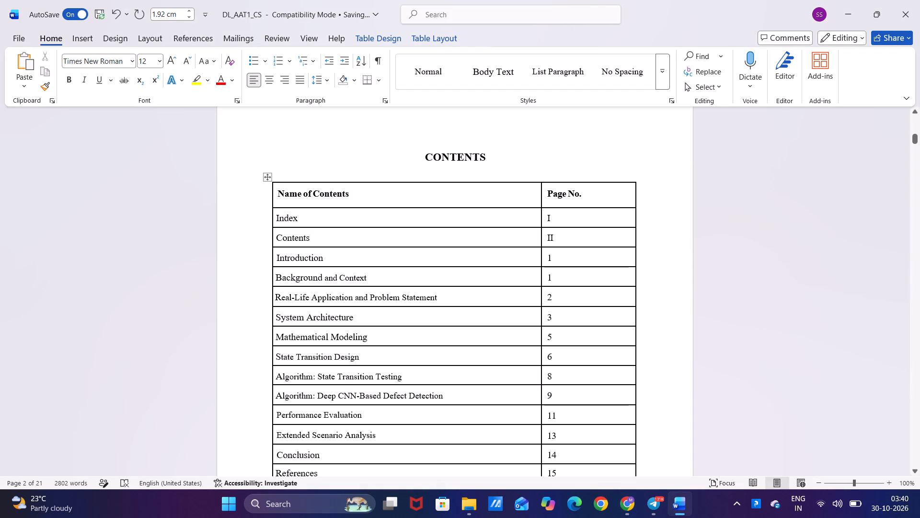
pyautogui.hotkey('alt', 'Tab')
pyautogui.hotkey('alt', 'Tab')
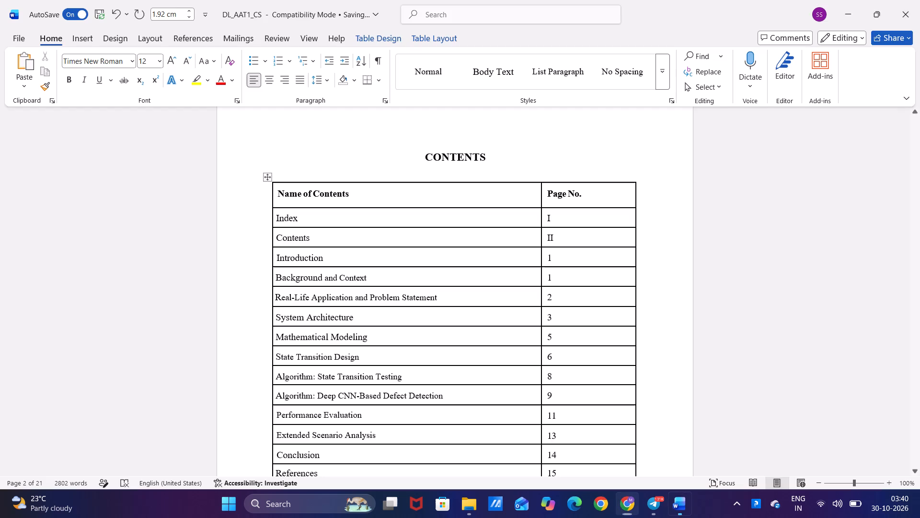
pyautogui.hotkey('alt', 'Tab')
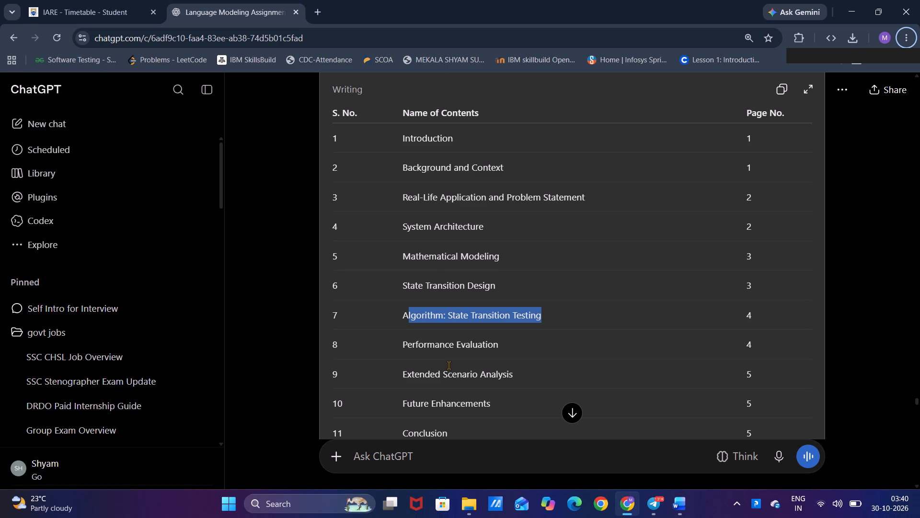
pyautogui.hotkey('alt', 'Tab')
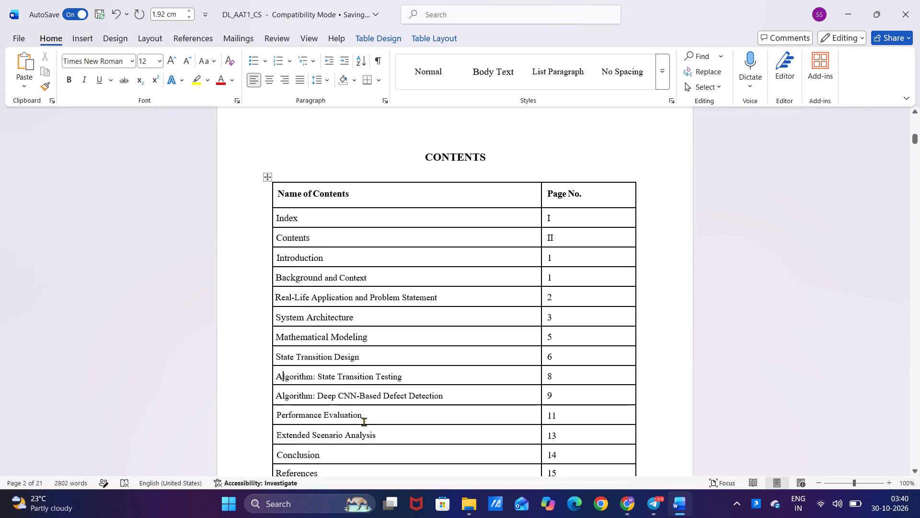
pyautogui.hotkey('alt', 'Tab')
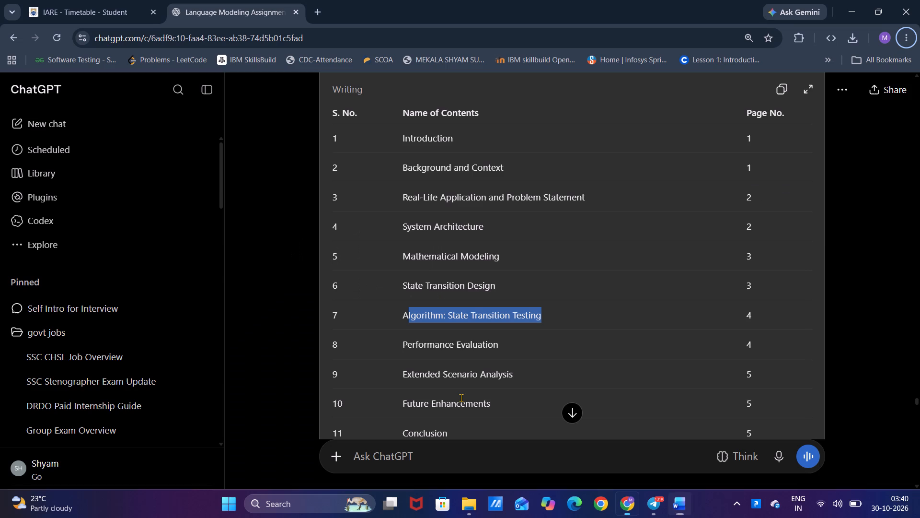
pyautogui.hotkey('alt', 'Tab')
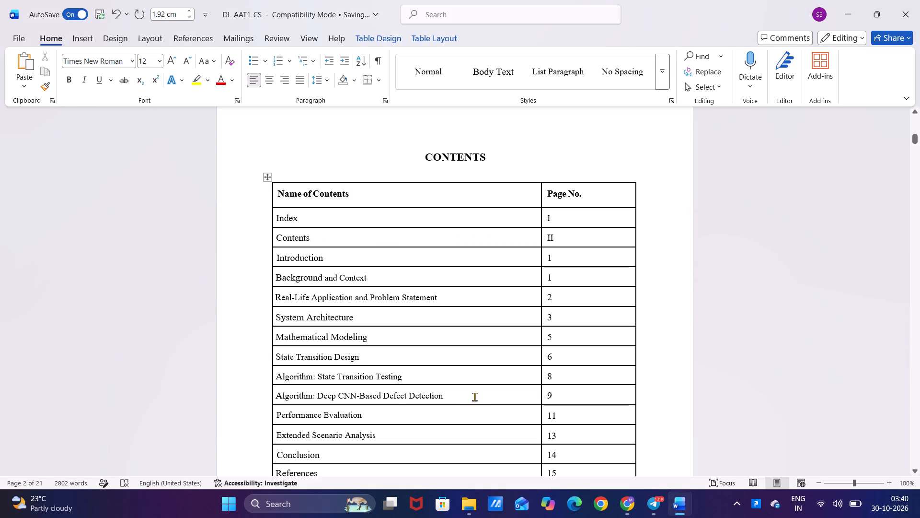
# Delete the "Algorithm: Deep CNN-Based Defect Detection" entry and its page number from the CONTENTS table, removing the whole row.
pyautogui.moveTo(474, 397); pyautogui.dragTo(289, 396)
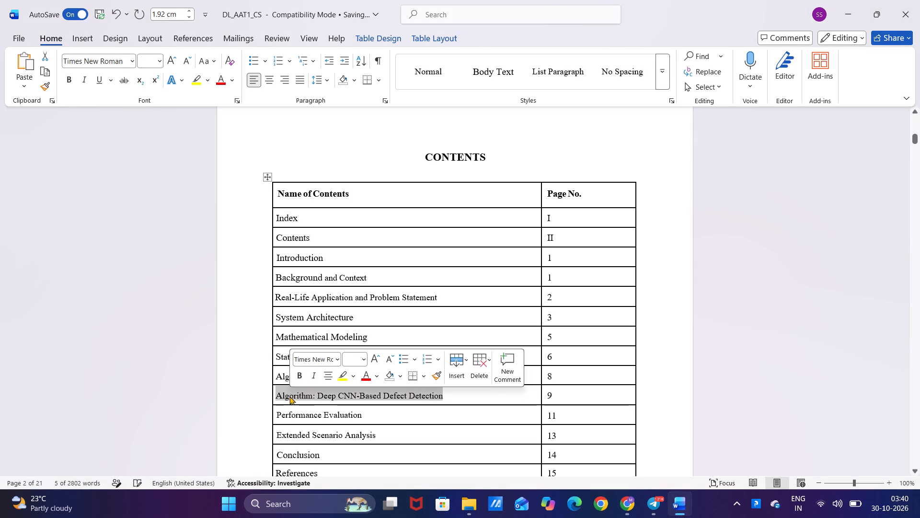
pyautogui.press('BackSpace')
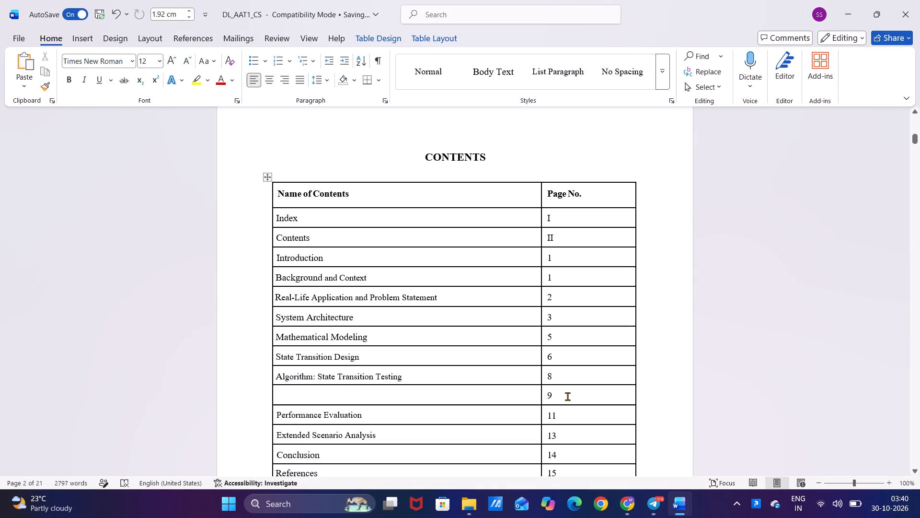
pyautogui.moveTo(567, 396); pyautogui.dragTo(453, 396)
pyautogui.press('BackSpace')
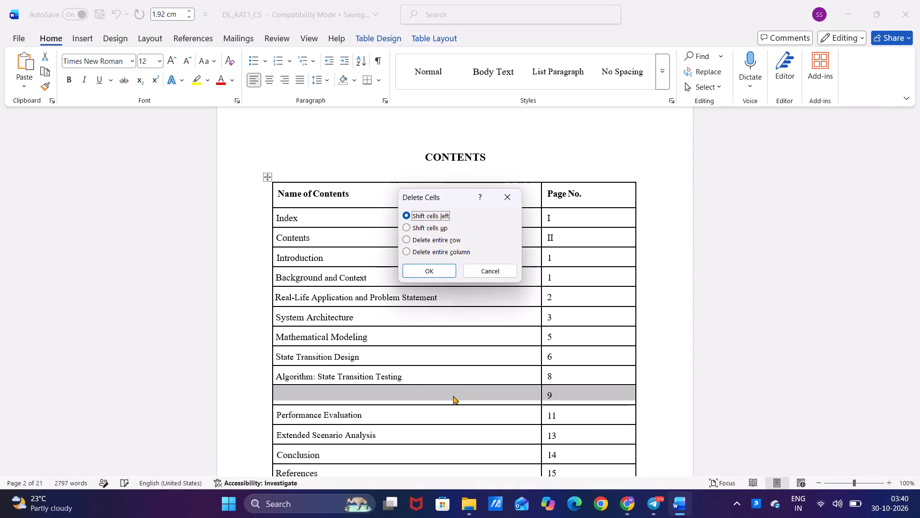
pyautogui.click(433, 270)
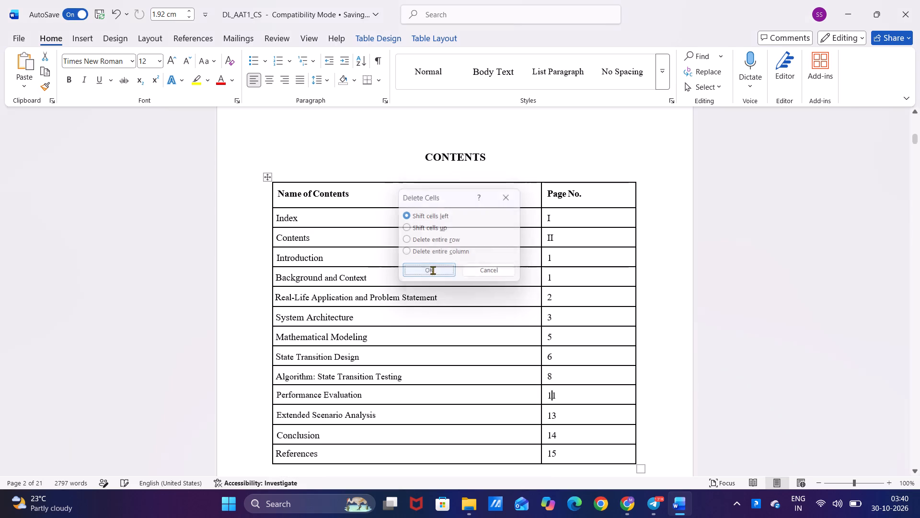
# Check the remaining entries against the ChatGPT draft's contents list and copy its "Future Enhancements" entry.
pyautogui.hotkey('alt', 'Tab')
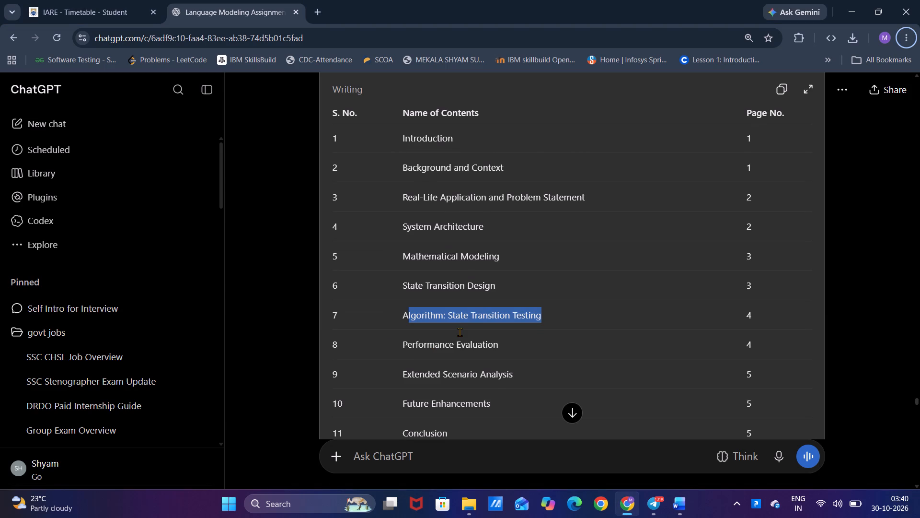
pyautogui.scroll(-2, 460, 332)
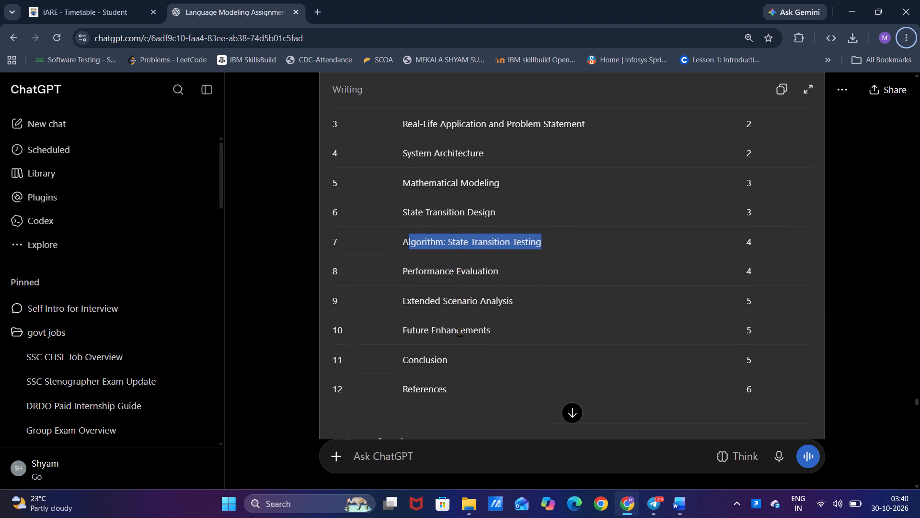
pyautogui.scroll(-1, 460, 332)
pyautogui.hotkey('alt', 'Tab')
pyautogui.hotkey('alt', 'Tab')
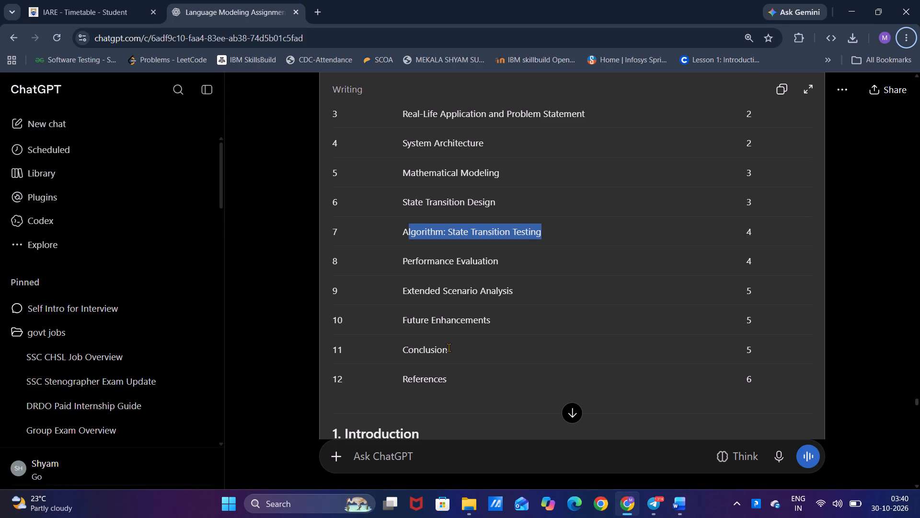
pyautogui.hotkey('alt', 'Tab')
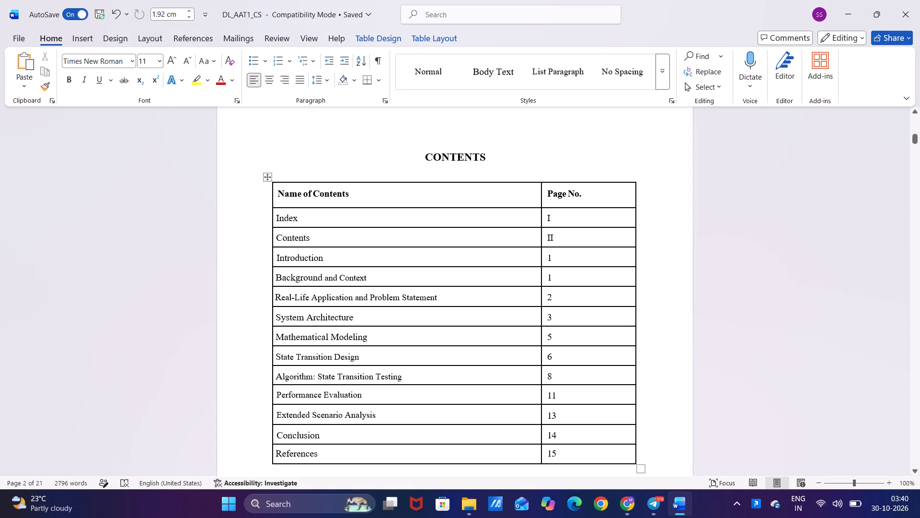
pyautogui.hotkey('alt', 'Tab')
pyautogui.moveTo(495, 320); pyautogui.dragTo(467, 321)
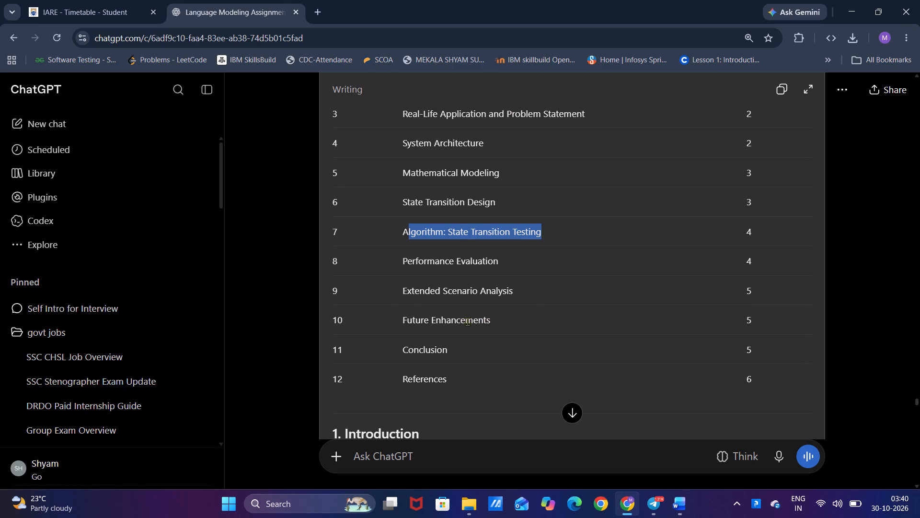
pyautogui.moveTo(467, 321); pyautogui.dragTo(405, 321)
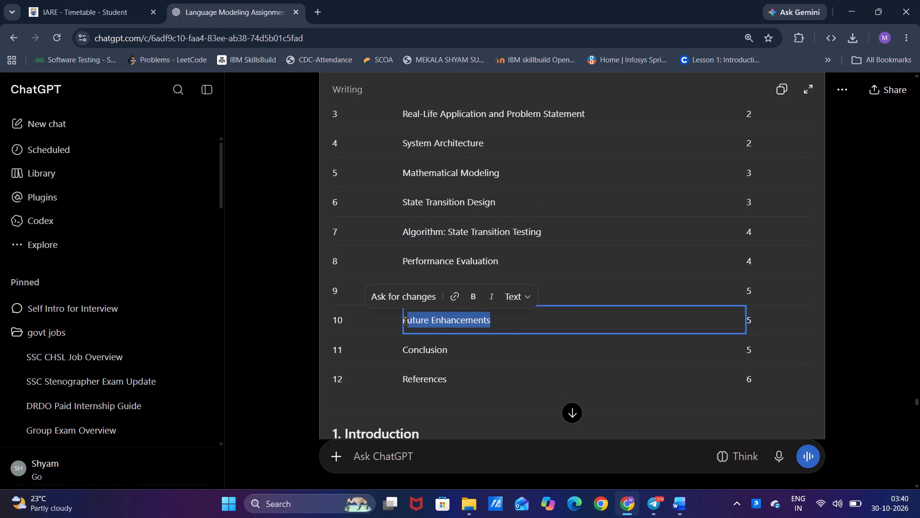
pyautogui.moveTo(405, 321); pyautogui.dragTo(403, 320)
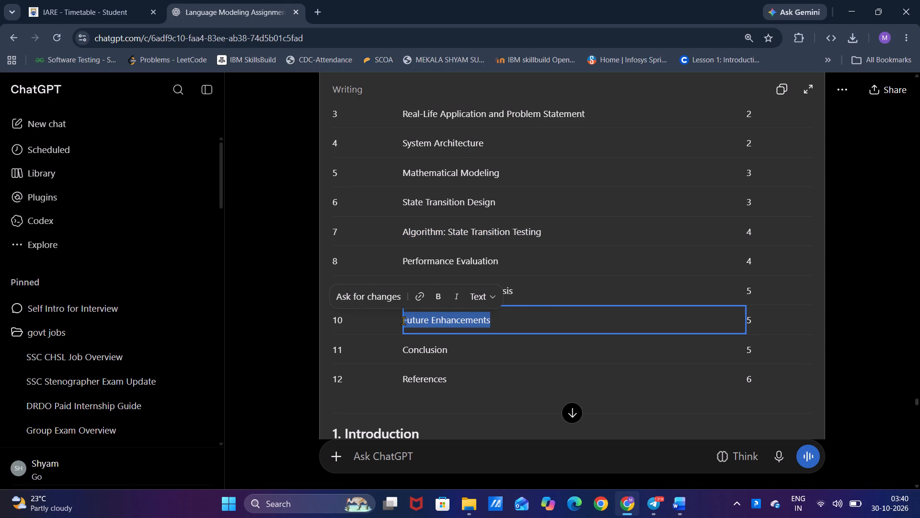
pyautogui.hotkey('ctrl', 'c')
pyautogui.click(484, 327)
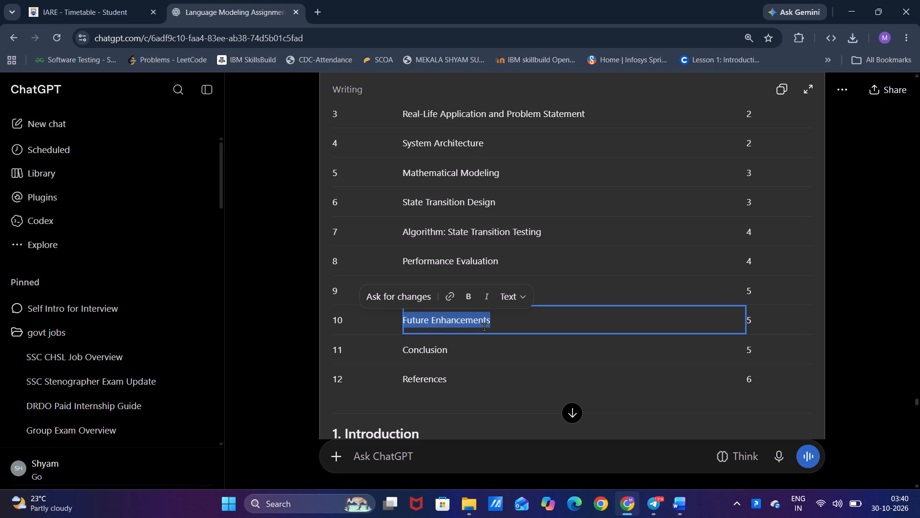
pyautogui.moveTo(497, 324); pyautogui.dragTo(415, 316)
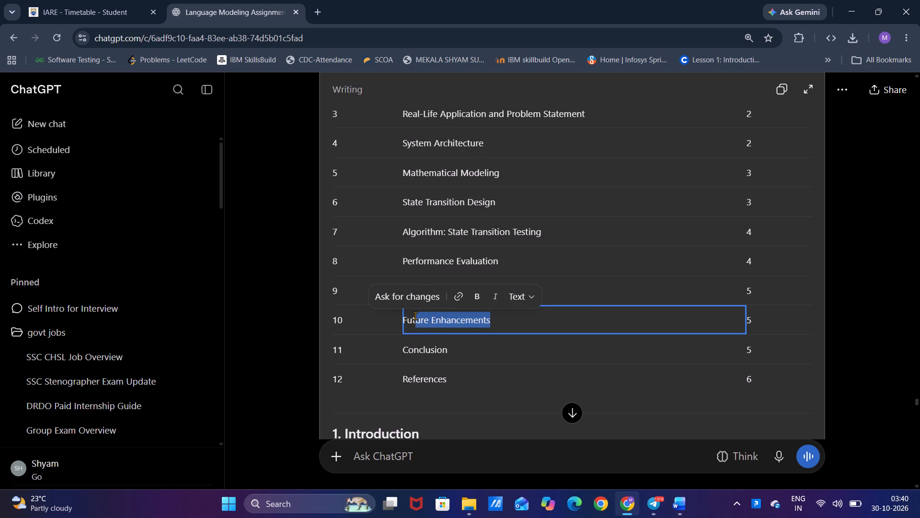
pyautogui.moveTo(415, 316); pyautogui.dragTo(408, 313)
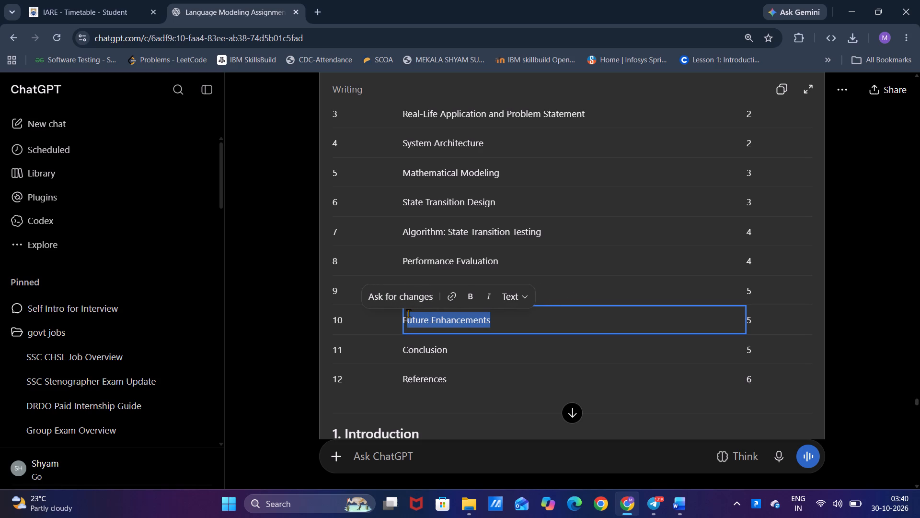
pyautogui.hotkey('ctrl', 'c')
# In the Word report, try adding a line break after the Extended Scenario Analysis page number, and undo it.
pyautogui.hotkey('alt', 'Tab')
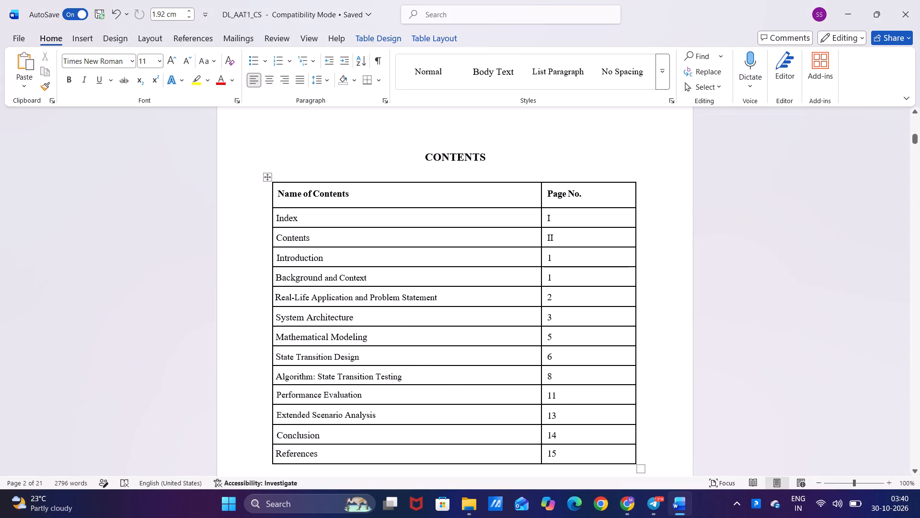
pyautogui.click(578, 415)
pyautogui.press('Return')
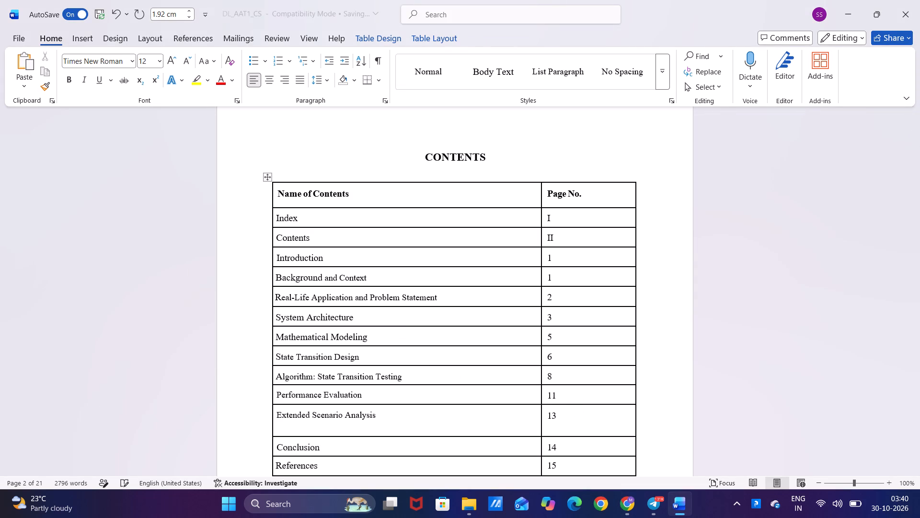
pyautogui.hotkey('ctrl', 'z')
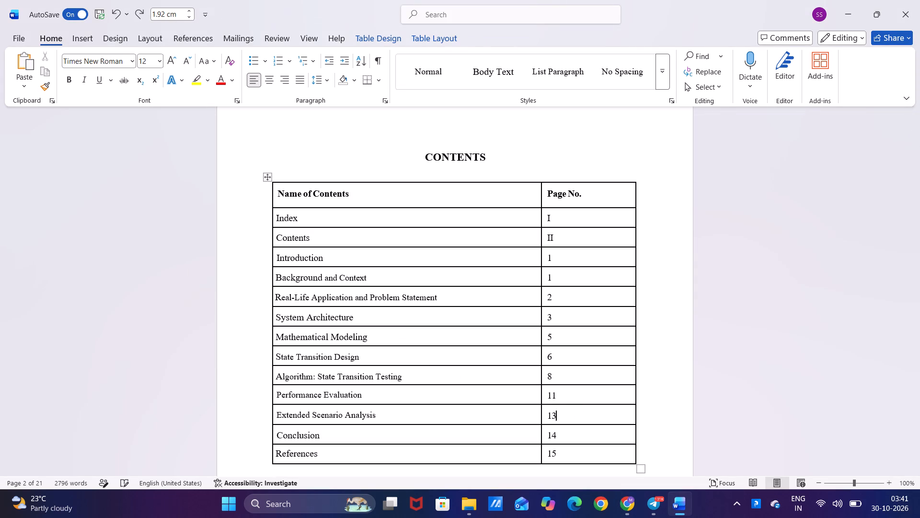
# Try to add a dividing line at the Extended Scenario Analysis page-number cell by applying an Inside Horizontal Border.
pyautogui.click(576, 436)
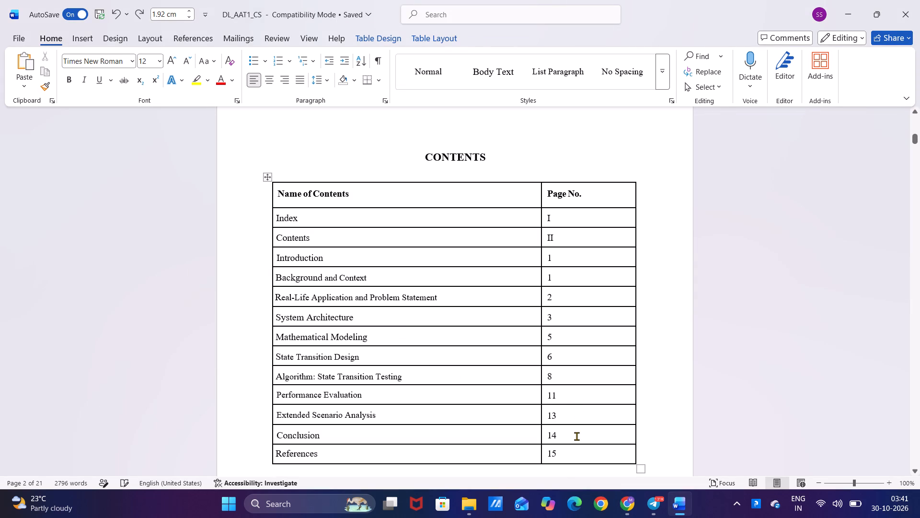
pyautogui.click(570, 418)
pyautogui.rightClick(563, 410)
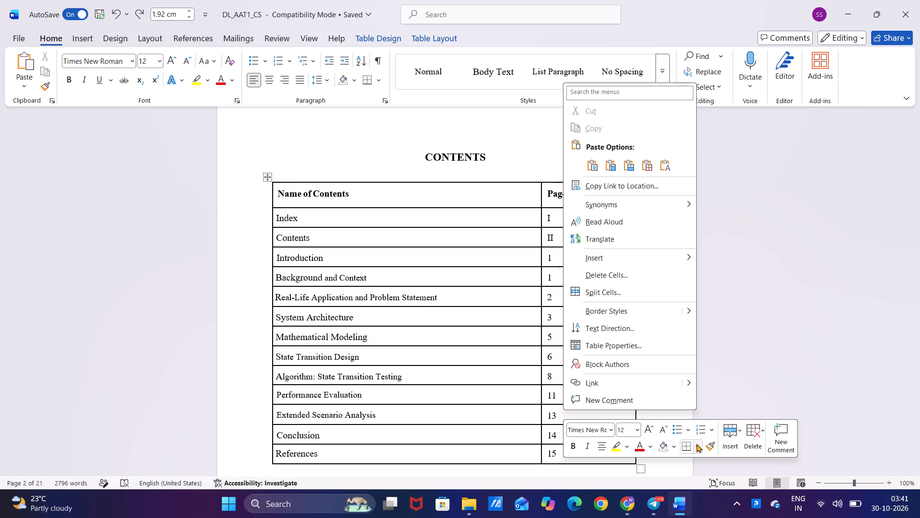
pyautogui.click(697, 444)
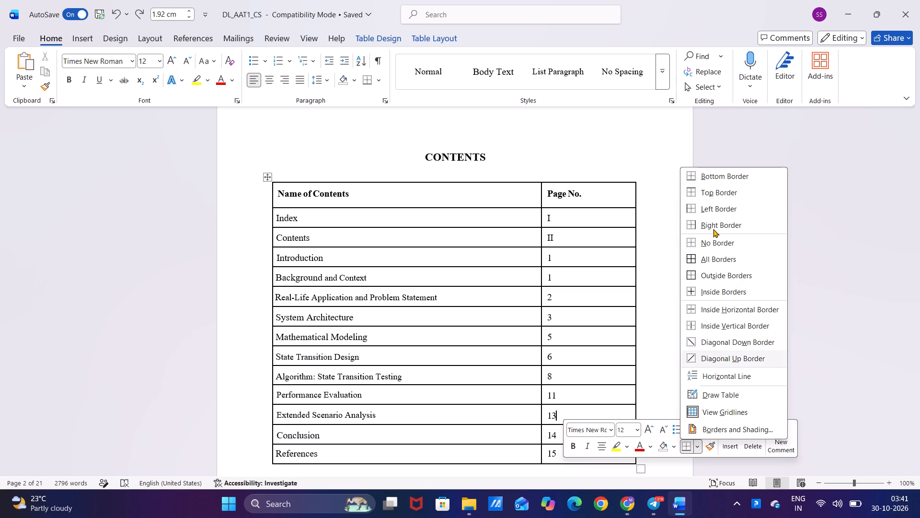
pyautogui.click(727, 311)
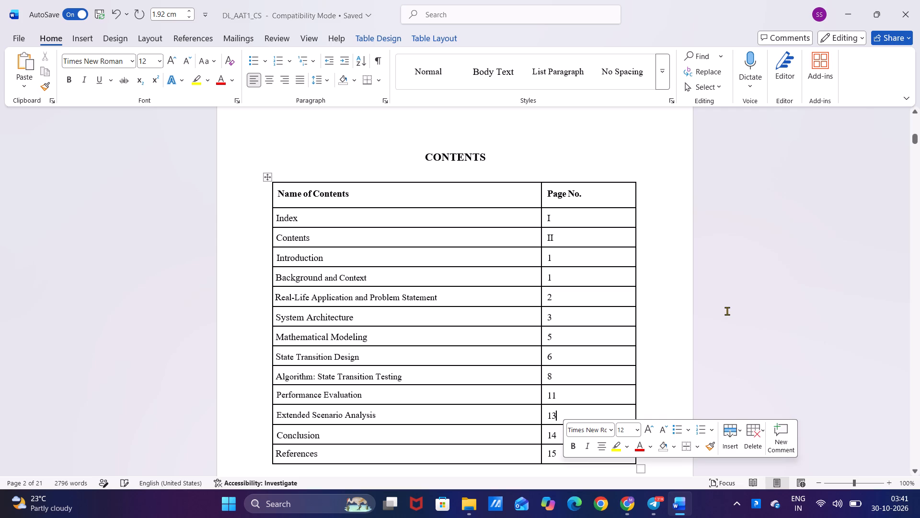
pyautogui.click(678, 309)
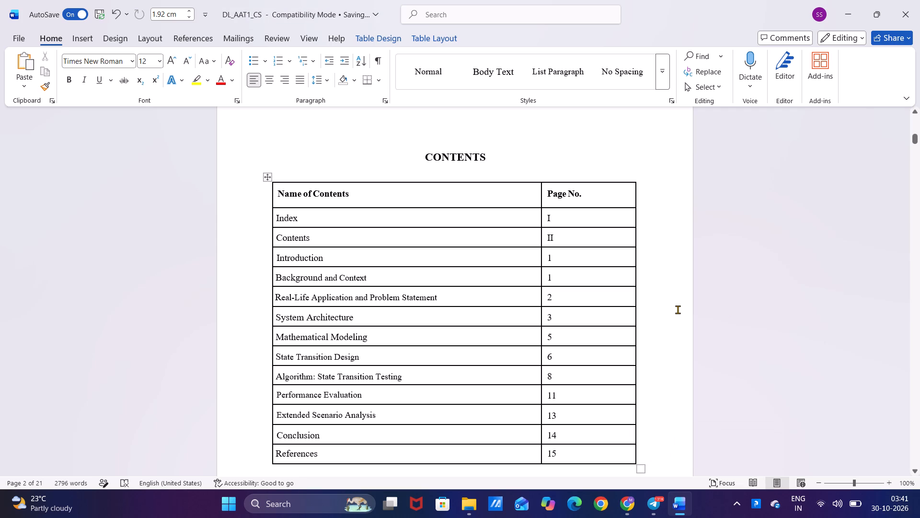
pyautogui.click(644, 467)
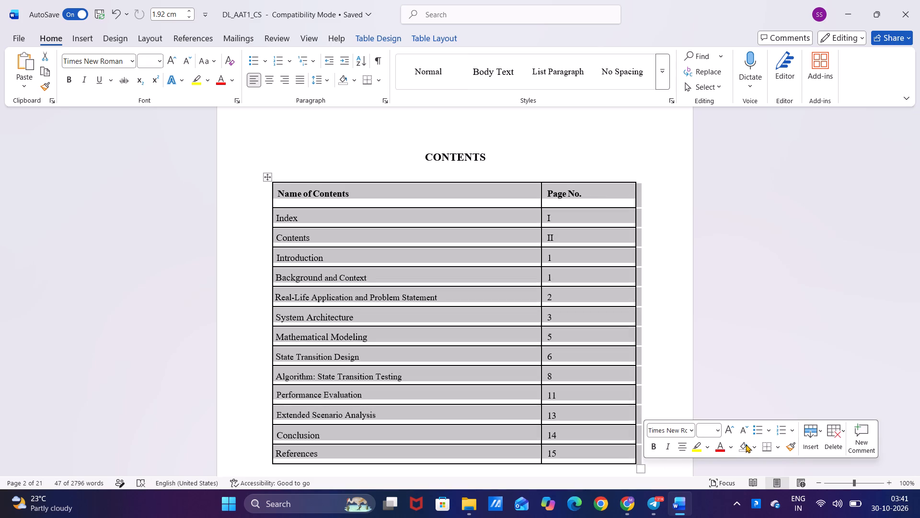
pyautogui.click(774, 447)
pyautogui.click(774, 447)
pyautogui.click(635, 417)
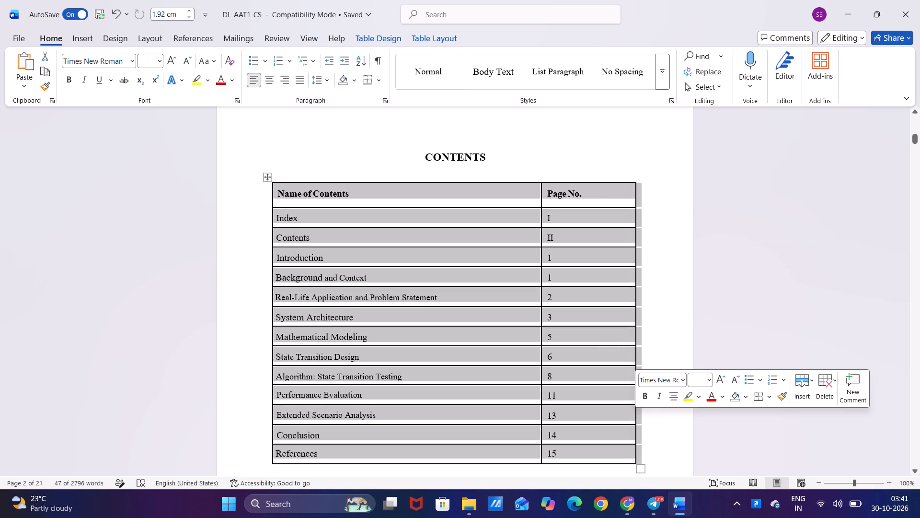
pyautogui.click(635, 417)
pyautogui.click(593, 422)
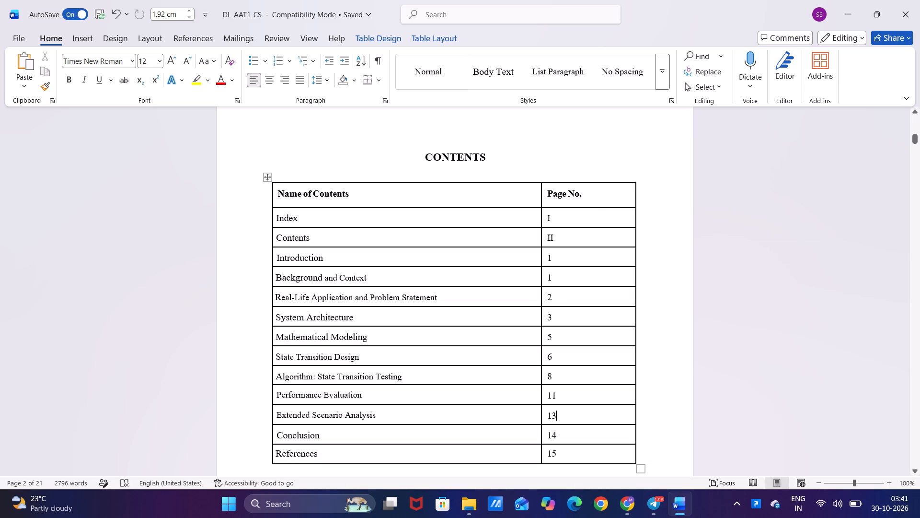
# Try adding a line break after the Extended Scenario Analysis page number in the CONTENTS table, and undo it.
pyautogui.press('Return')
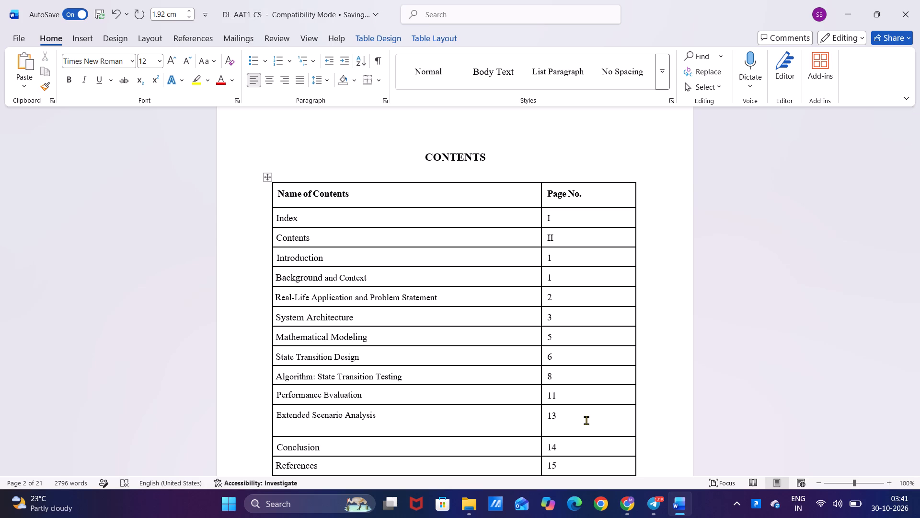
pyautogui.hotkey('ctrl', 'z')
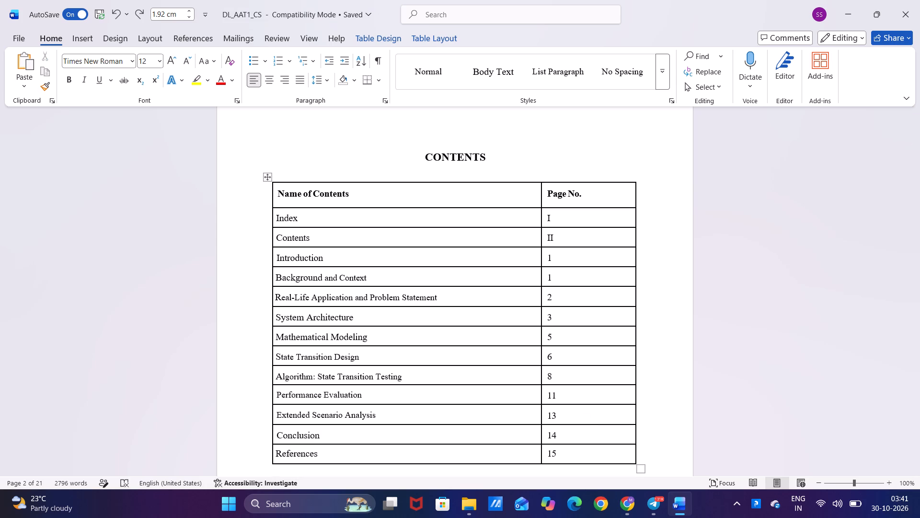
# Compare the last entries of the ChatGPT draft's contents list with the Word report's CONTENTS table.
pyautogui.hotkey('alt', 'Tab')
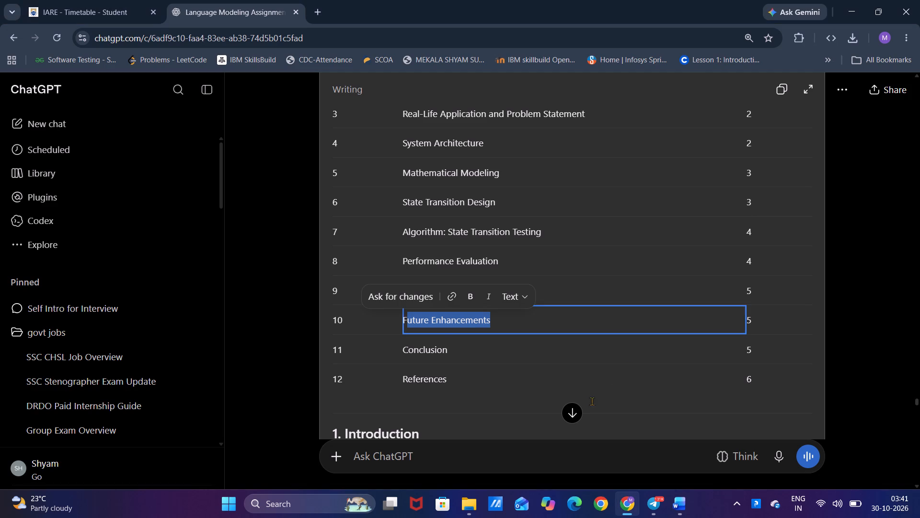
pyautogui.click(640, 350)
pyautogui.scroll(-1, 640, 350)
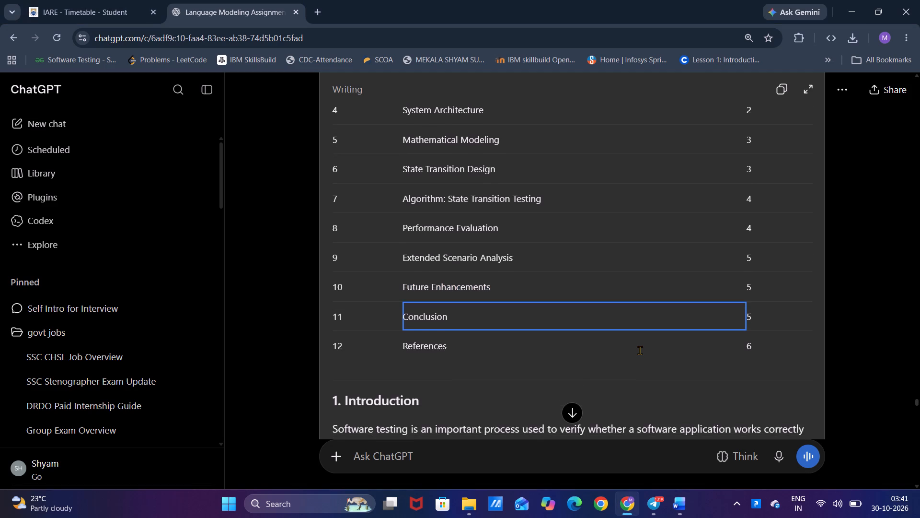
pyautogui.scroll(-1, 640, 350)
pyautogui.hotkey('alt', 'Tab')
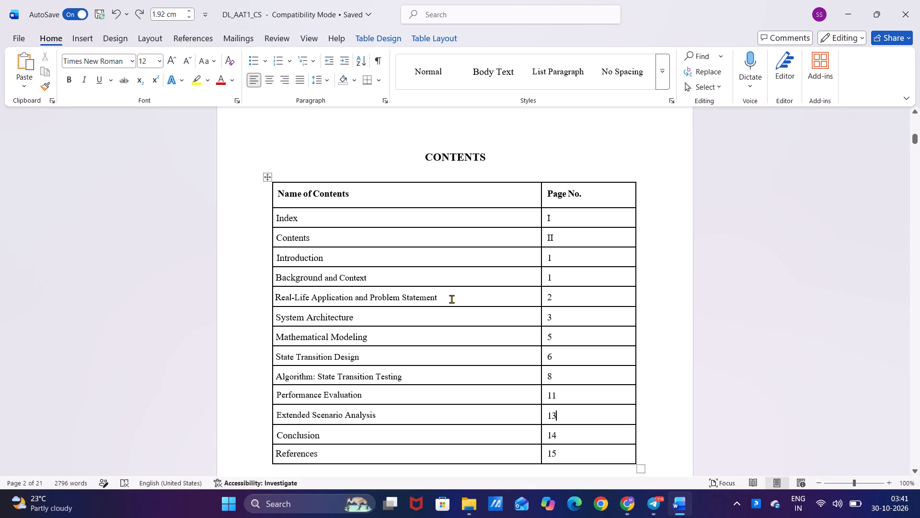
pyautogui.hotkey('alt', 'Tab')
pyautogui.hotkey('alt', 'Tab')
# Review the report's body sections and their page numbers, from the CONTENTS table through Future Enhancements and back.
pyautogui.scroll(-1, 454, 338)
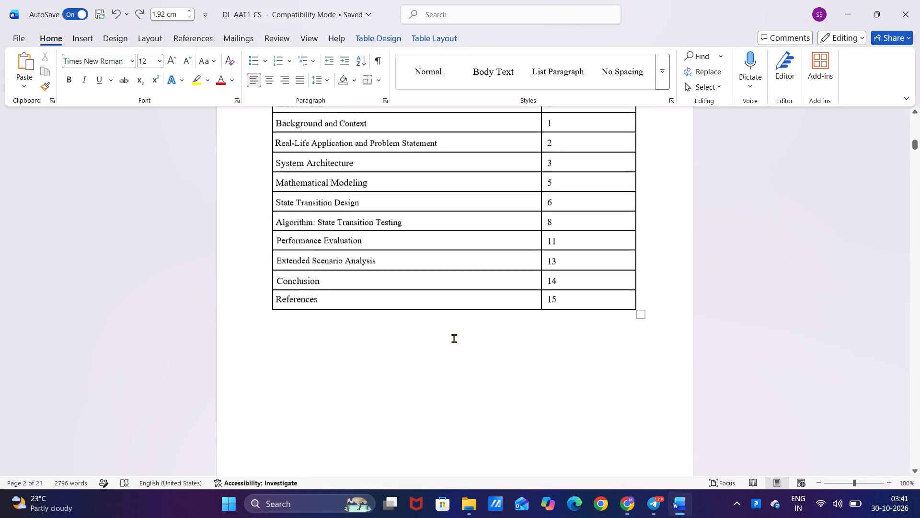
pyautogui.scroll(-3, 454, 338)
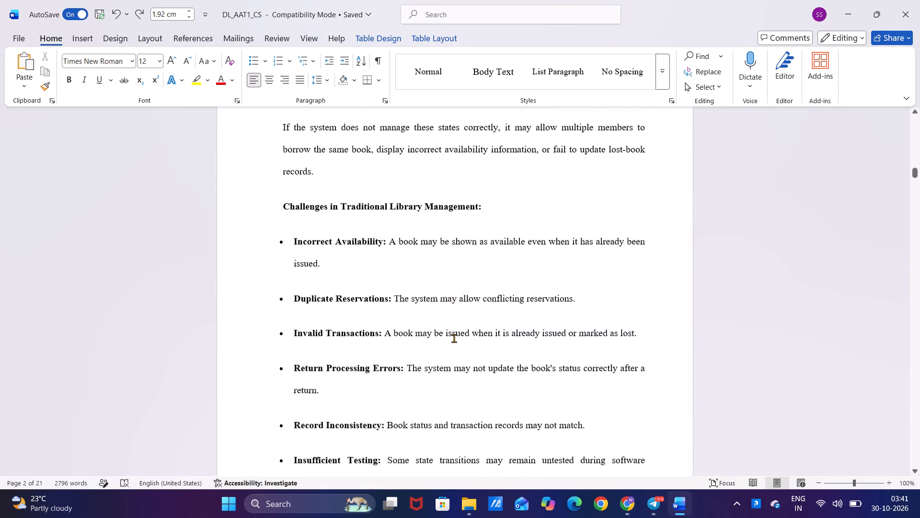
pyautogui.scroll(-3, 454, 338)
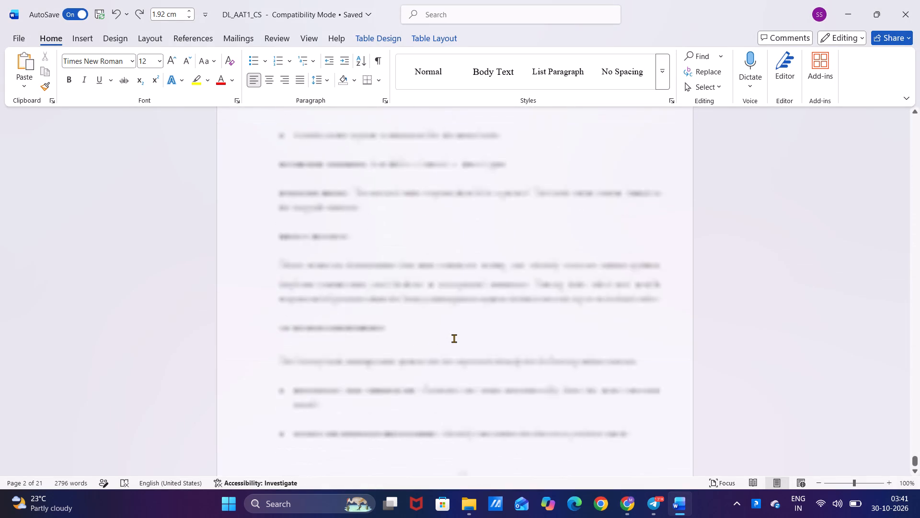
pyautogui.scroll(-2, 454, 338)
pyautogui.scroll(1, 454, 338)
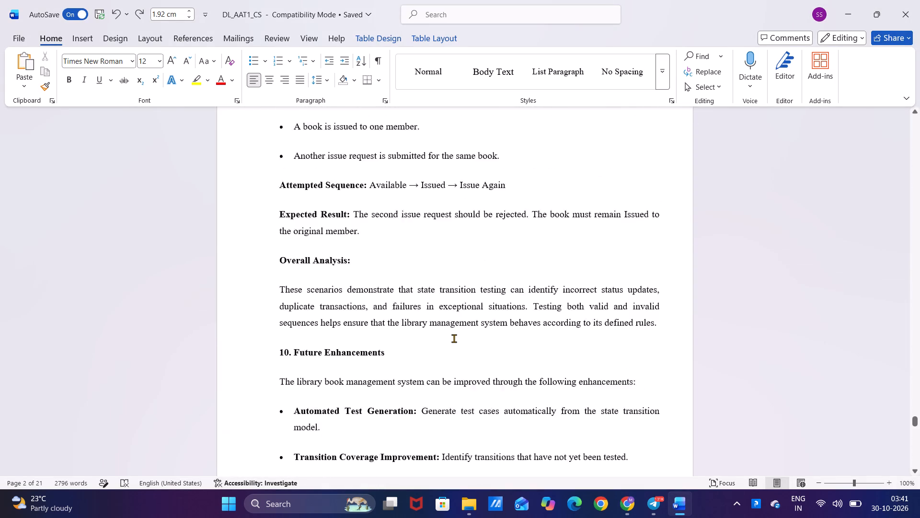
pyautogui.scroll(5, 454, 338)
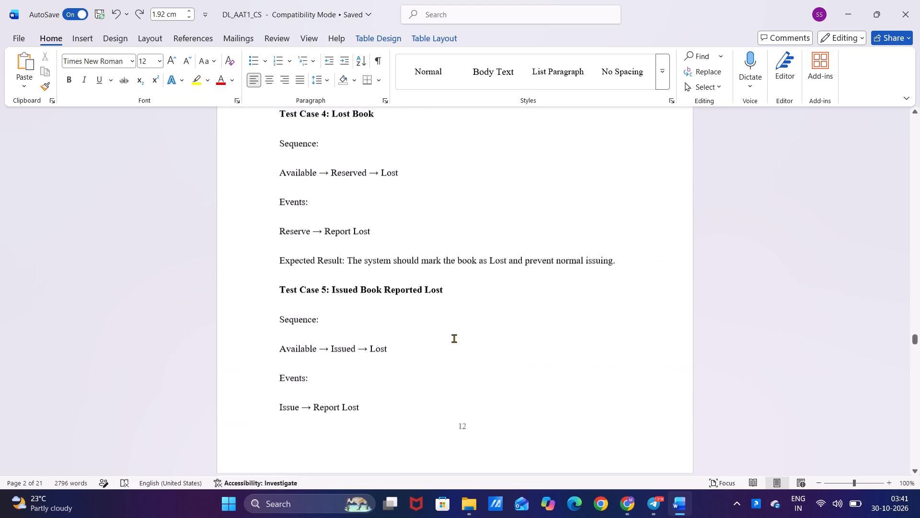
pyautogui.scroll(3, 454, 338)
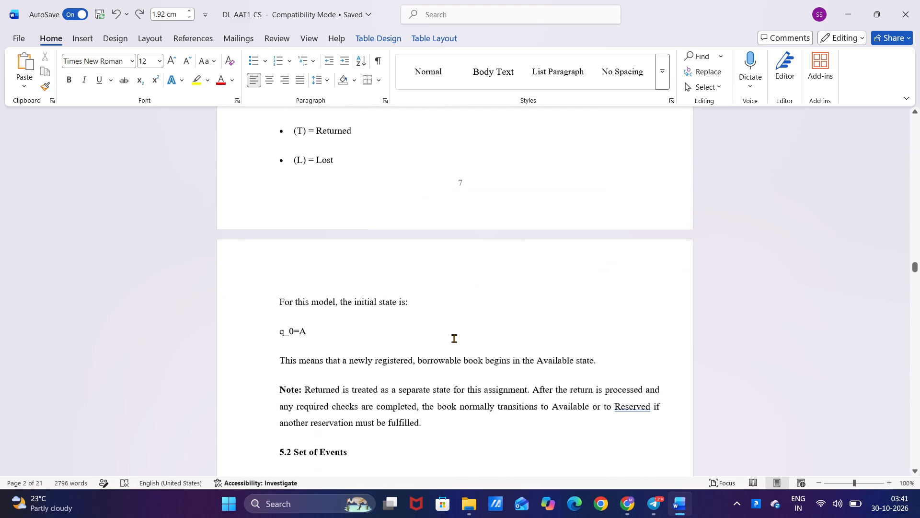
pyautogui.scroll(3, 454, 338)
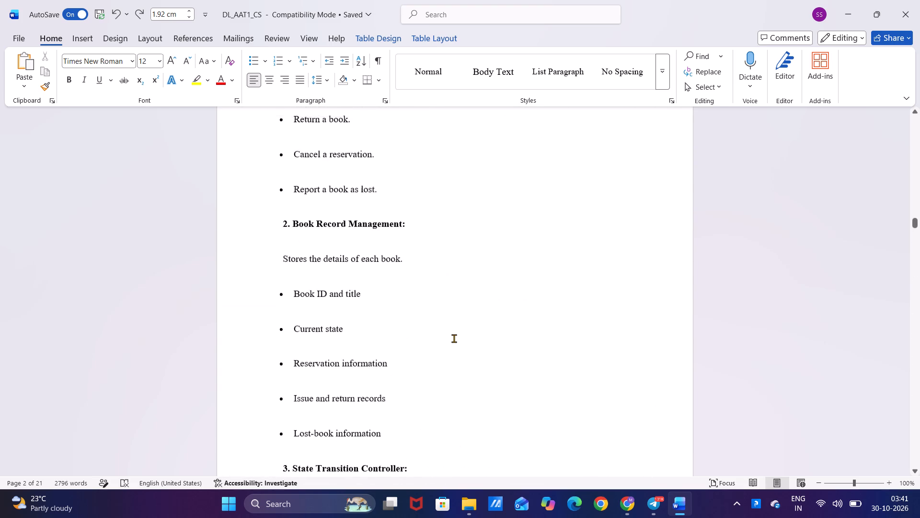
pyautogui.scroll(2, 454, 338)
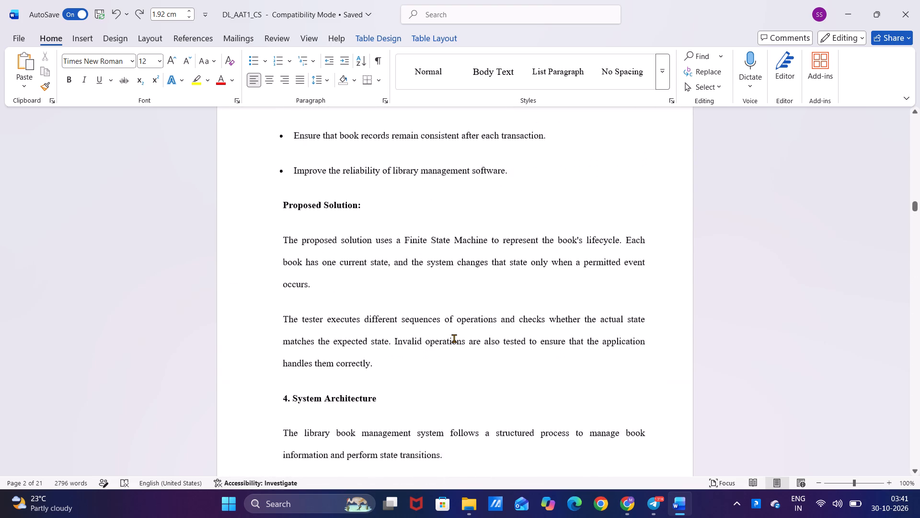
pyautogui.scroll(1, 454, 338)
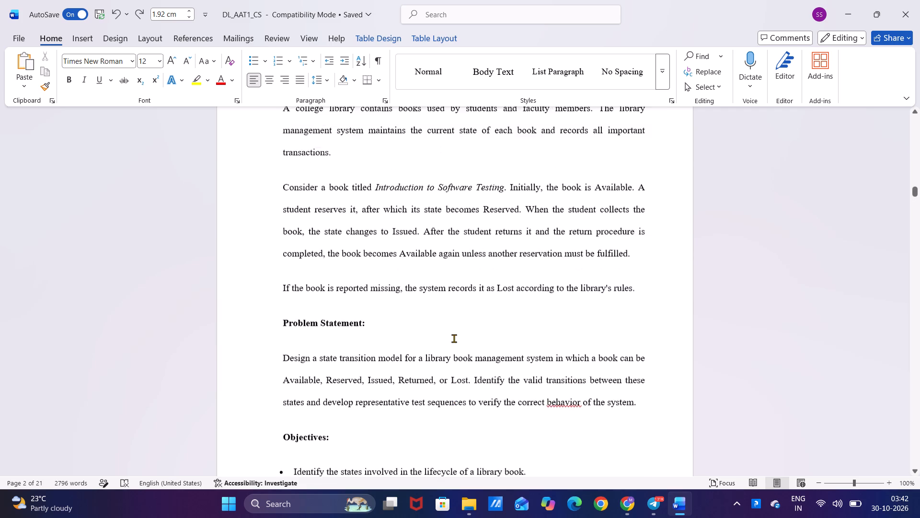
pyautogui.scroll(1, 454, 338)
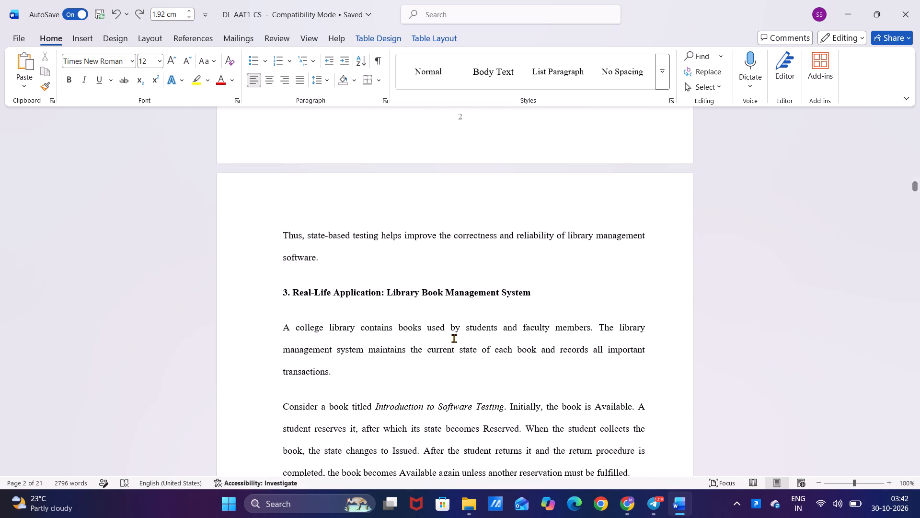
pyautogui.scroll(1, 454, 338)
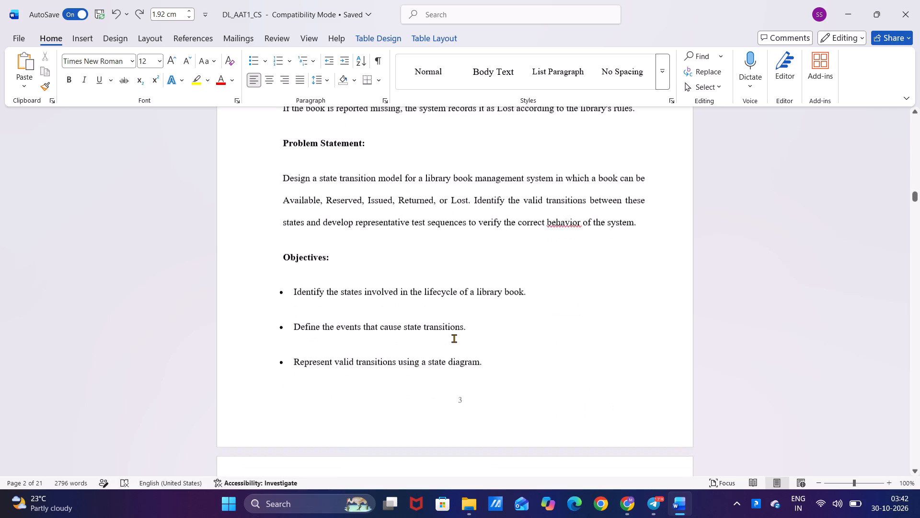
pyautogui.scroll(1, 454, 338)
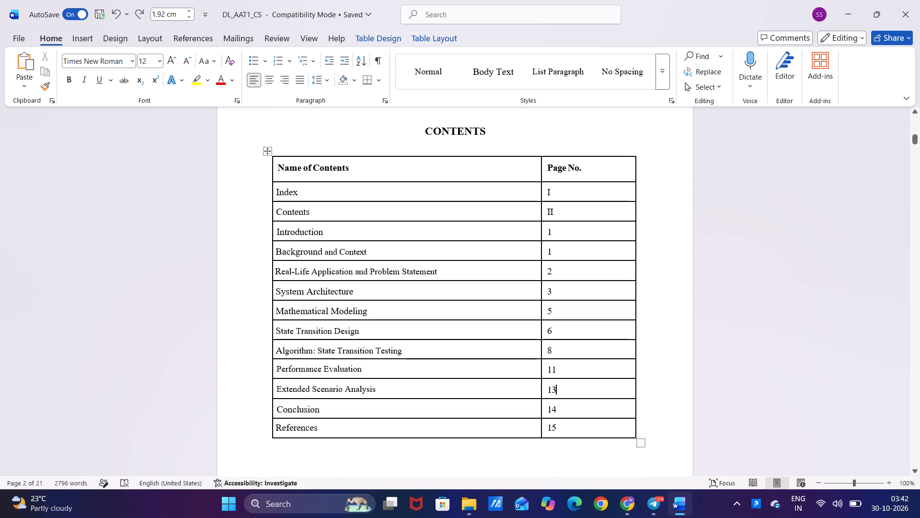
# Change the Mathematical Modeling heading's number to 5, followed by a period and a space.
pyautogui.scroll(-1, 454, 338)
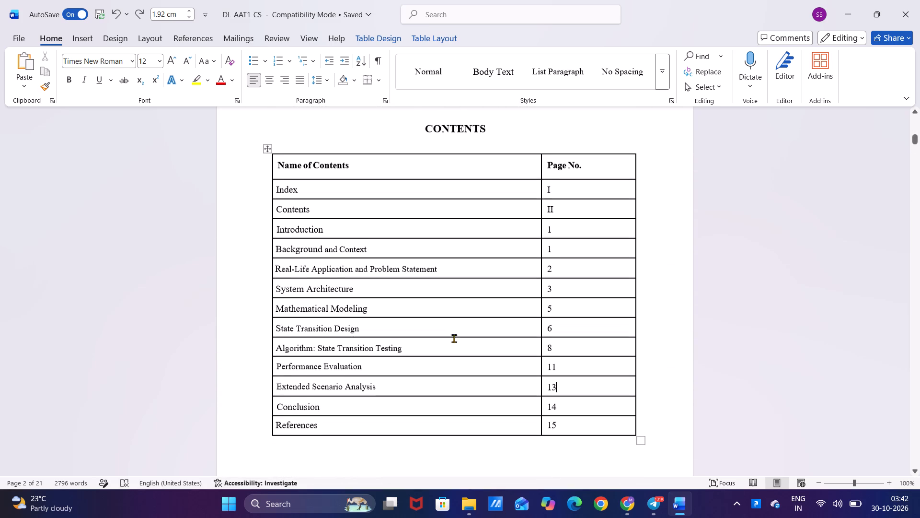
pyautogui.scroll(-2, 454, 338)
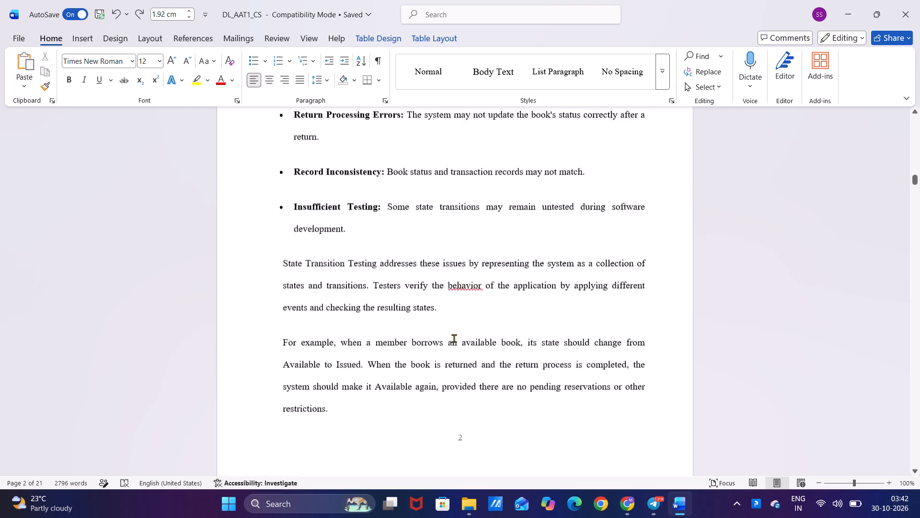
pyautogui.scroll(-2, 454, 338)
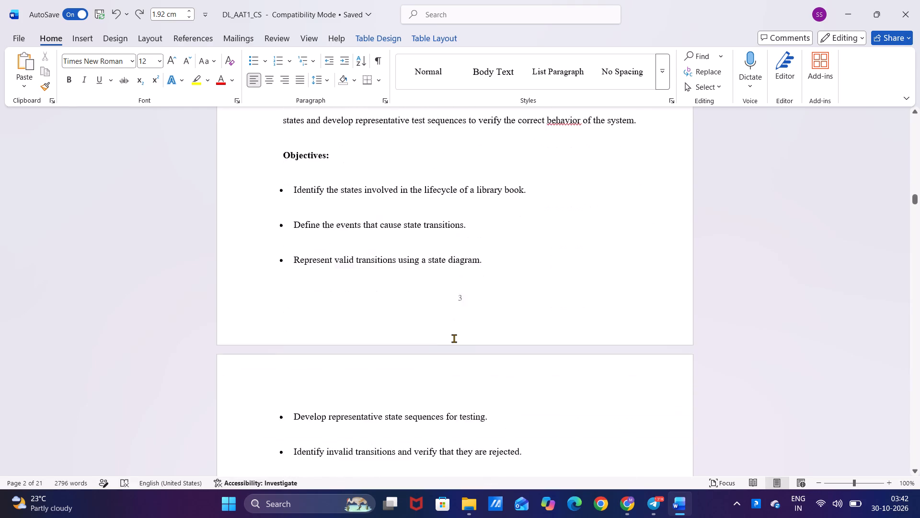
pyautogui.scroll(-1, 454, 338)
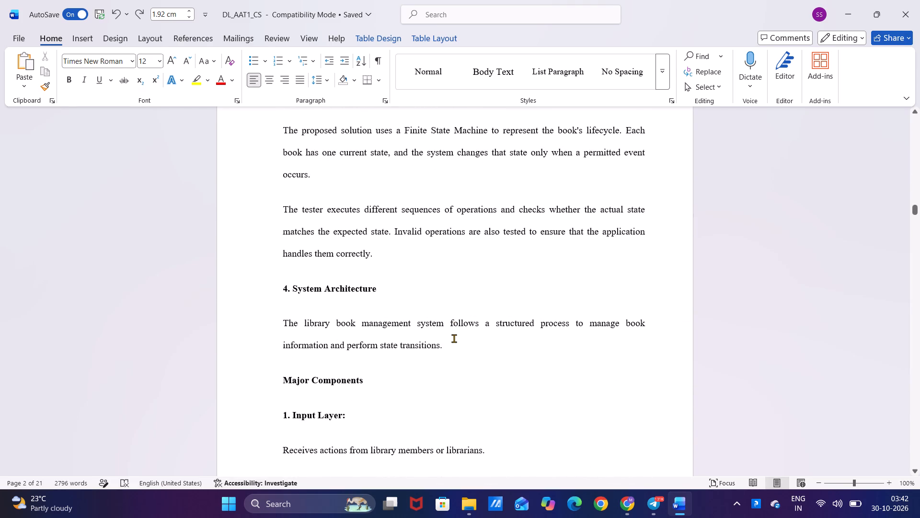
pyautogui.scroll(-1, 454, 338)
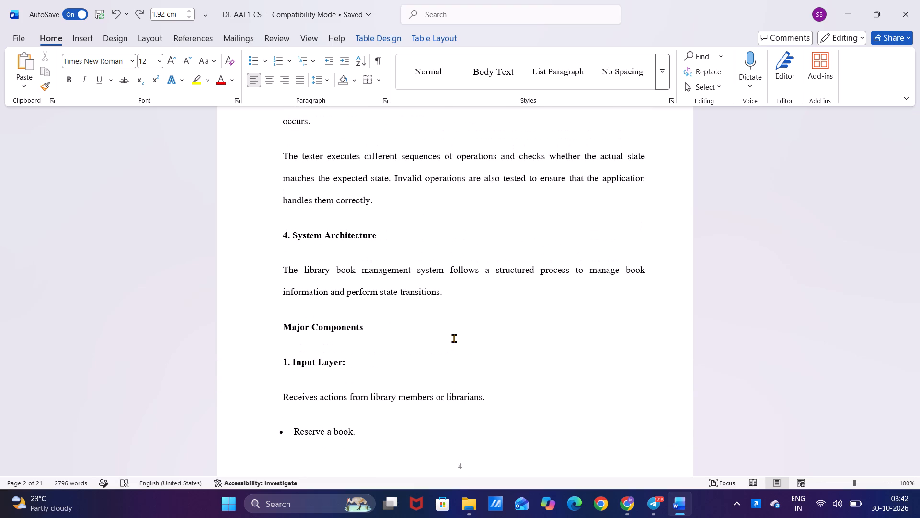
pyautogui.scroll(-1, 454, 338)
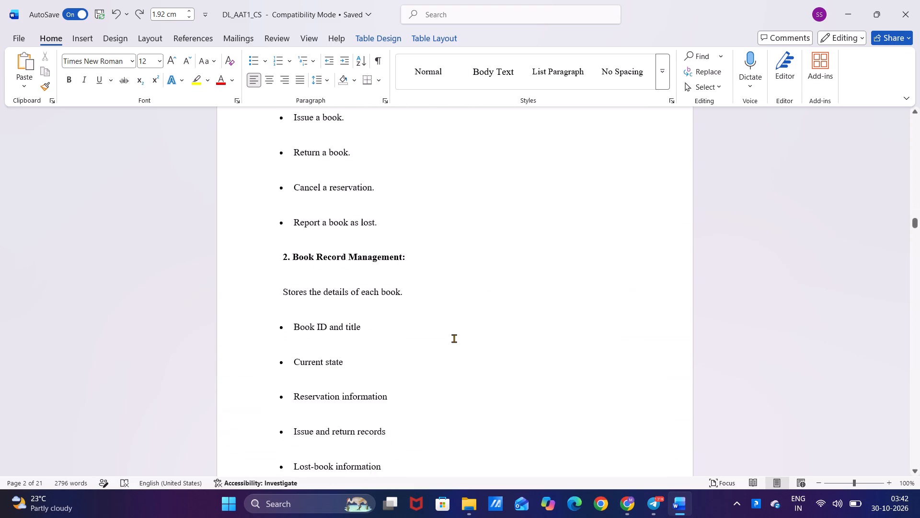
pyautogui.scroll(-1, 454, 338)
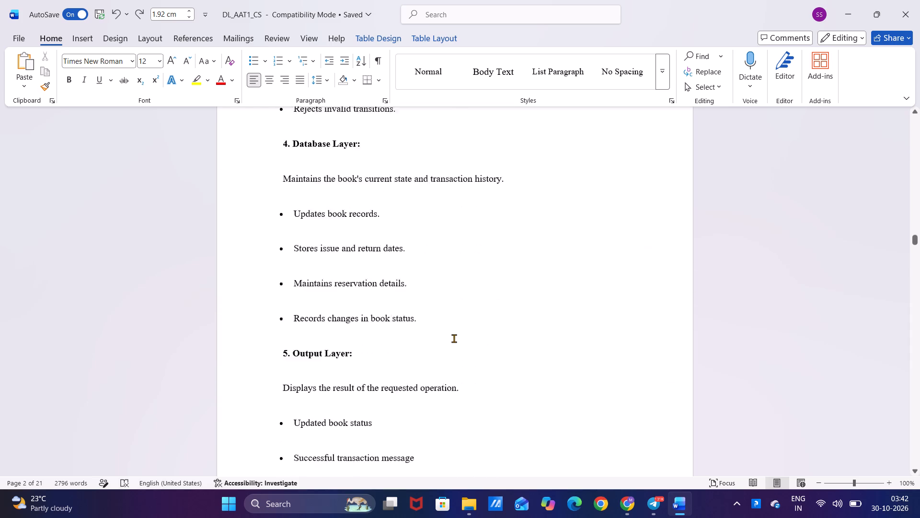
pyautogui.scroll(-2, 454, 338)
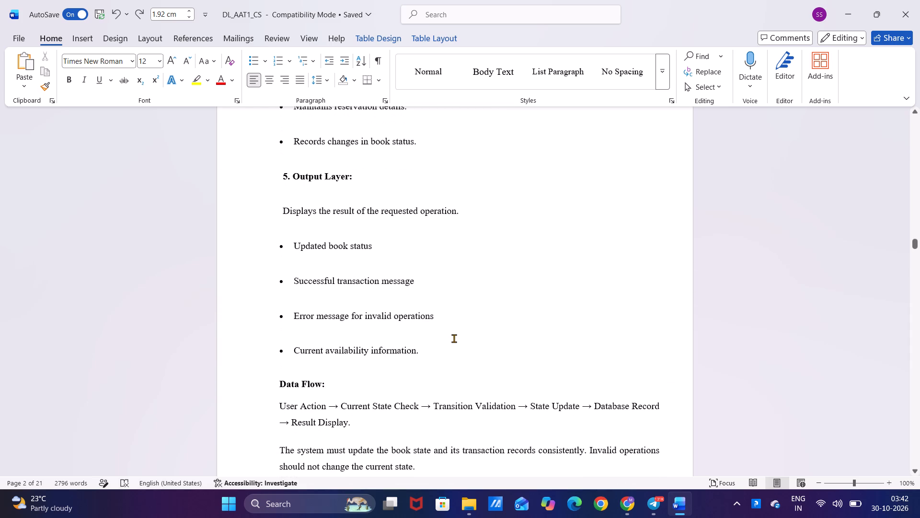
pyautogui.scroll(-1, 454, 338)
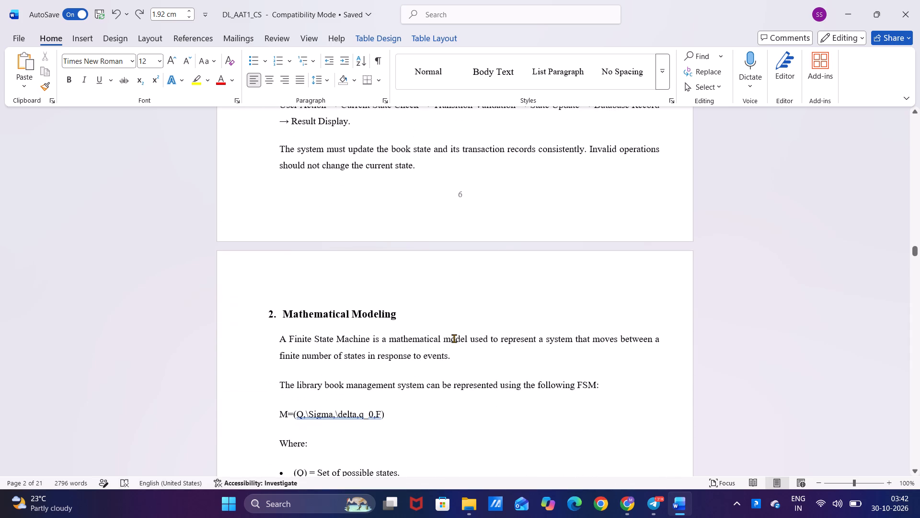
pyautogui.click(278, 315)
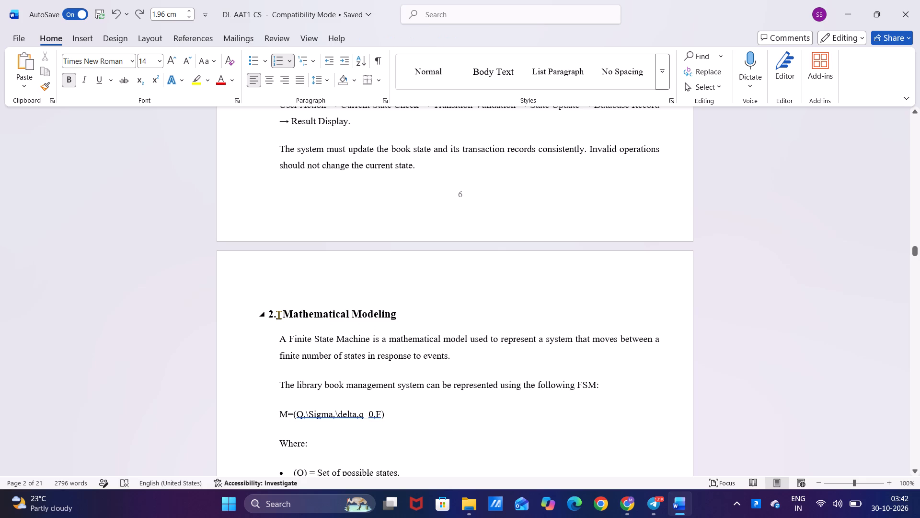
pyautogui.press('Left')
pyautogui.press('5')
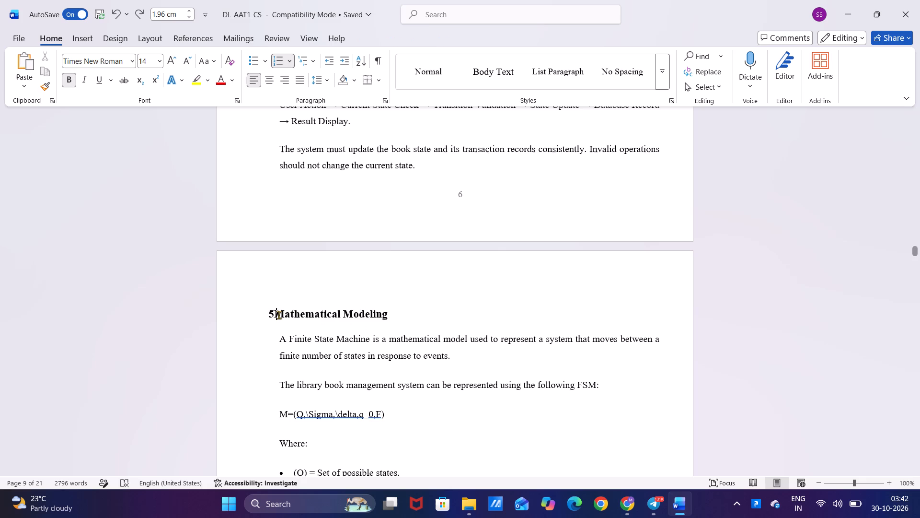
pyautogui.write('.')
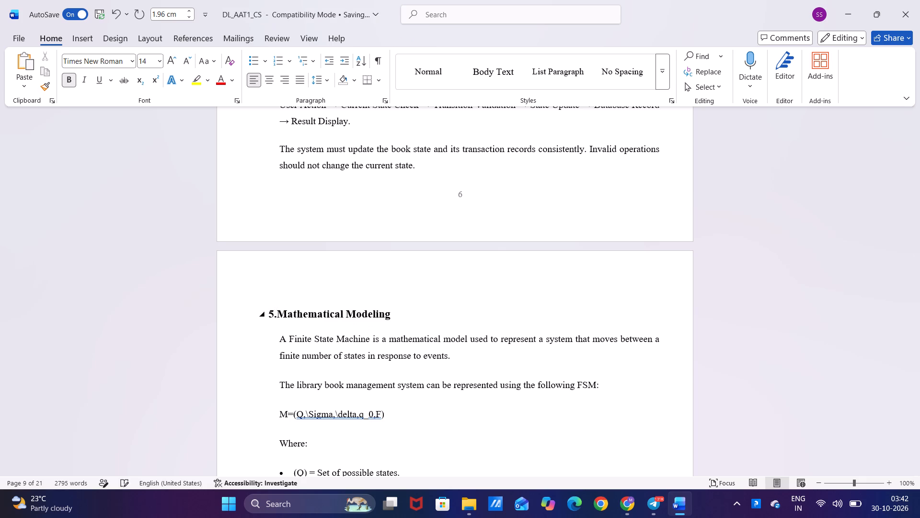
pyautogui.press('space')
# Remove the System Architecture heading's left indent and re-enter its section number as 4.
pyautogui.scroll(1, 309, 292)
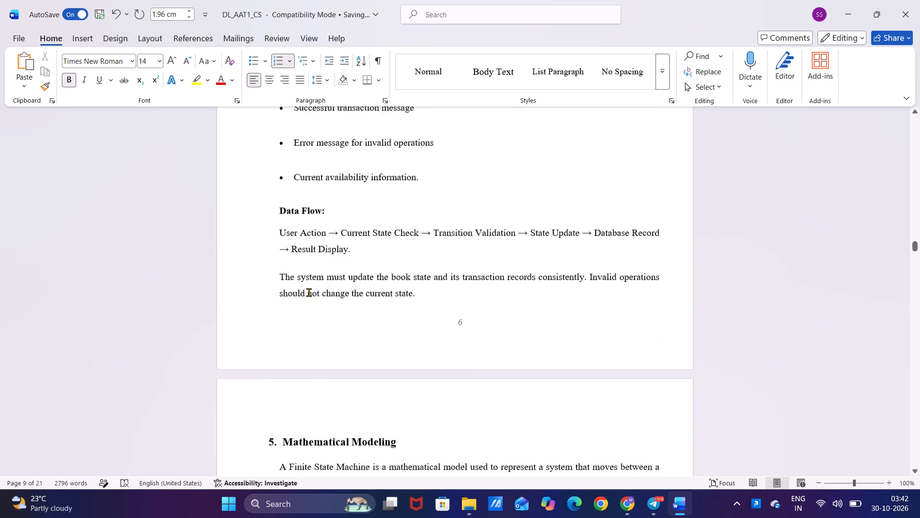
pyautogui.scroll(2, 309, 292)
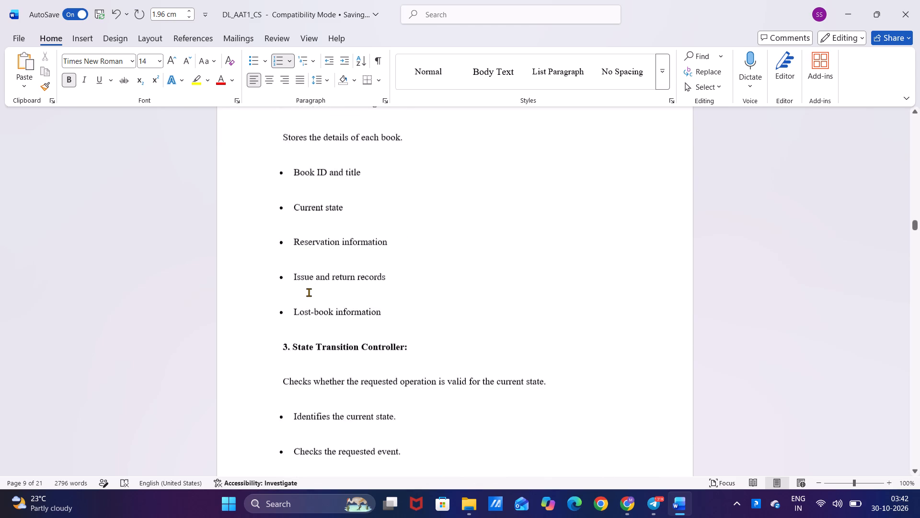
pyautogui.scroll(2, 309, 292)
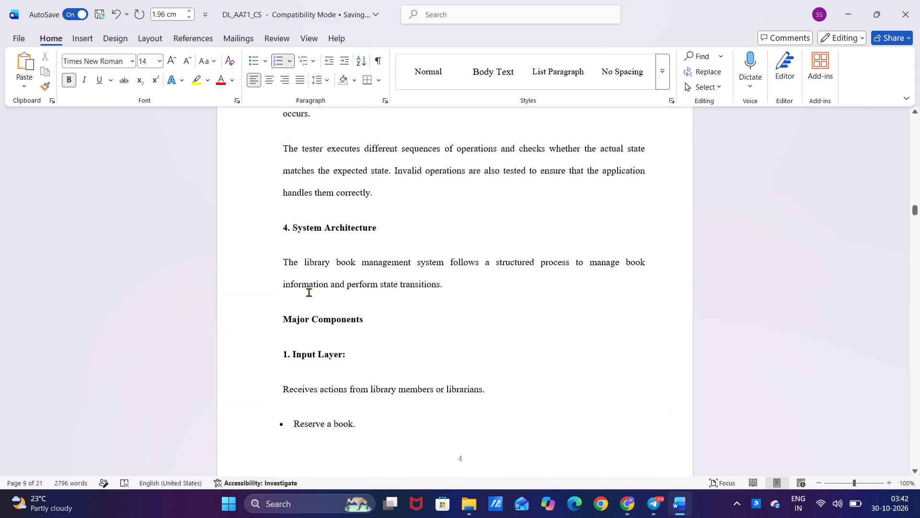
pyautogui.scroll(1, 309, 292)
pyautogui.click(294, 342)
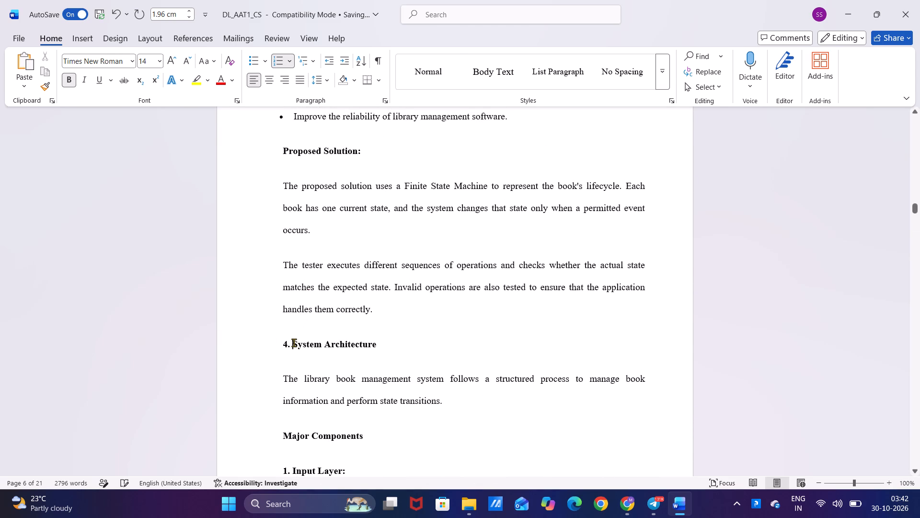
pyautogui.press('Left')
pyautogui.press('Left')
pyautogui.press('BackSpace')
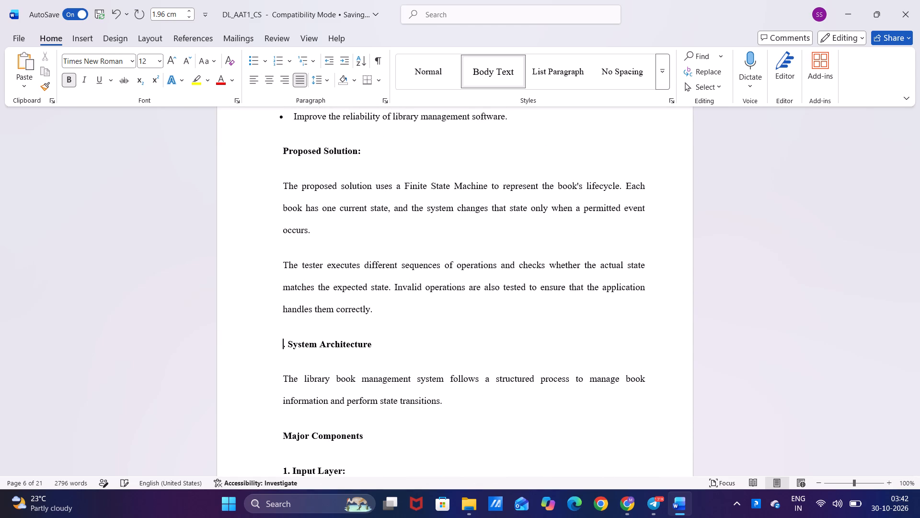
pyautogui.press('BackSpace')
pyautogui.press('4')
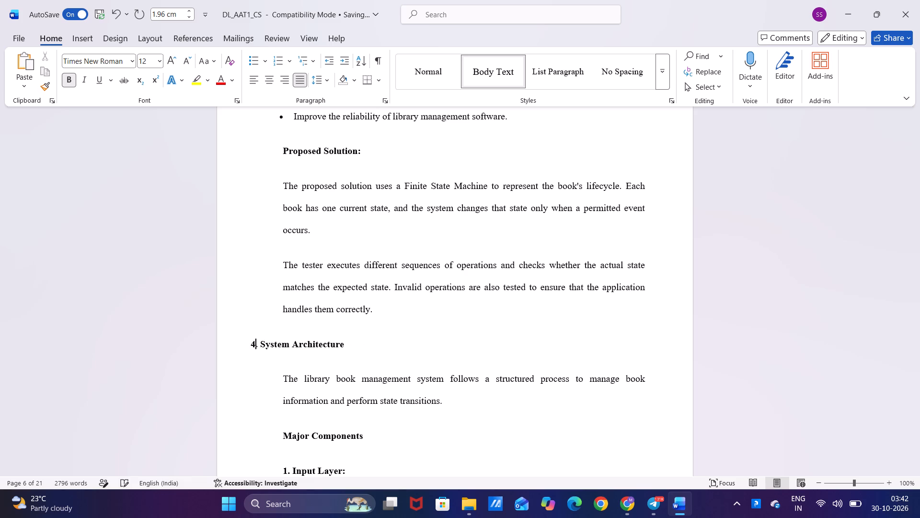
# Indent the System Architecture heading to roughly the body text's left edge and re-enter its section number as 4.
pyautogui.press('space')
pyautogui.press('BackSpace')
pyautogui.press('BackSpace')
pyautogui.press('Tab')
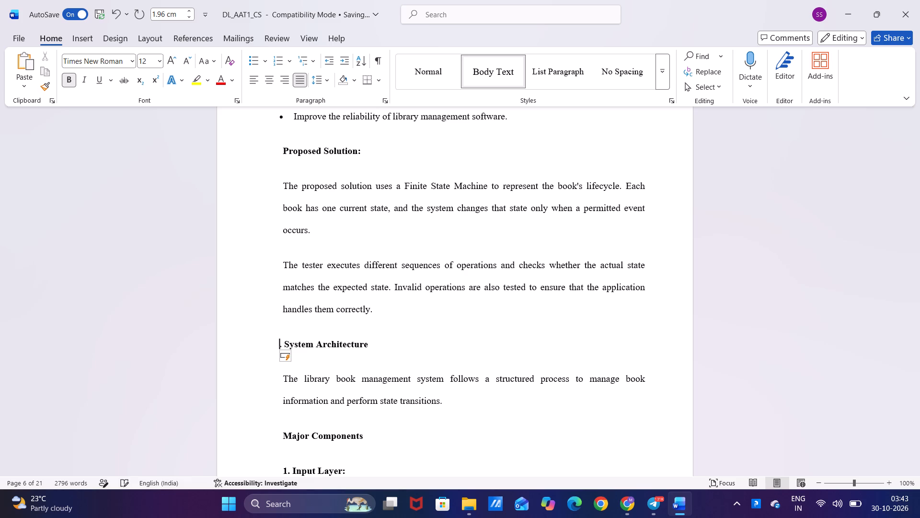
pyautogui.press('4')
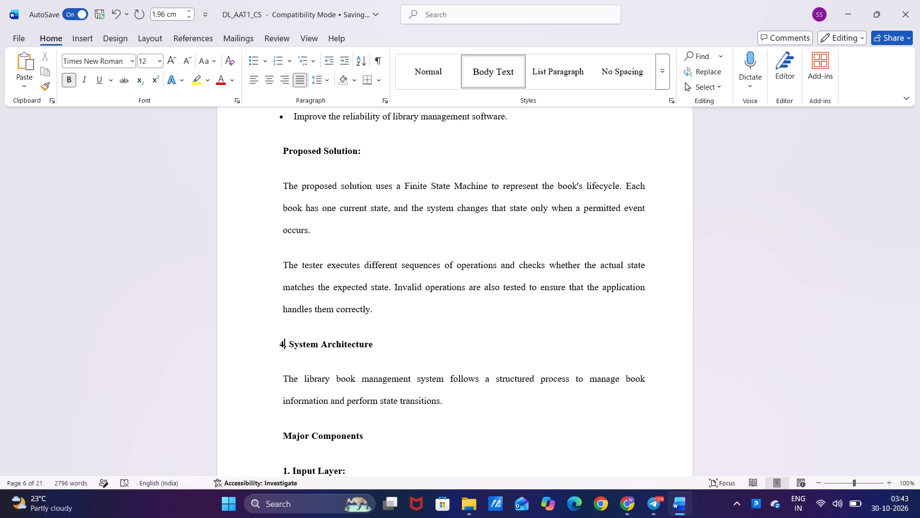
pyautogui.press('Return')
pyautogui.press('BackSpace')
pyautogui.press('BackSpace')
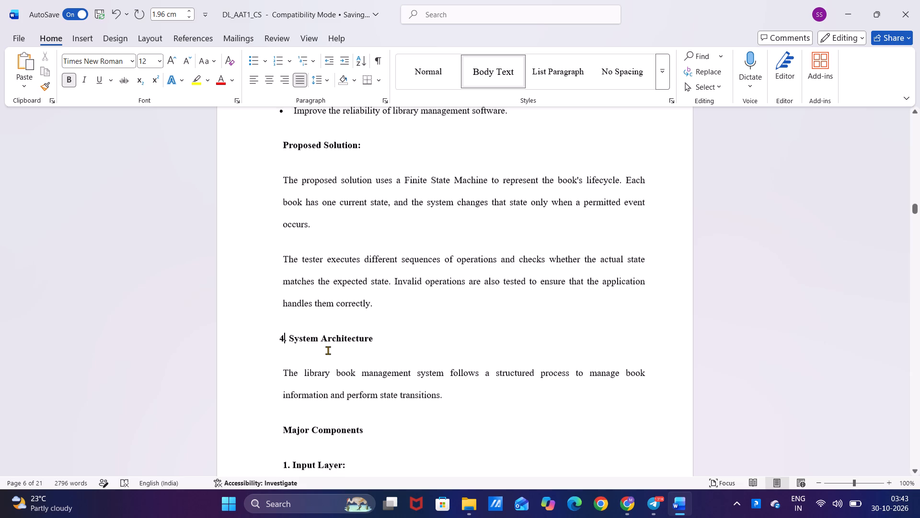
# Format the whole System Architecture heading with font size 14 and 1.5 line spacing.
pyautogui.moveTo(374, 337); pyautogui.dragTo(284, 336)
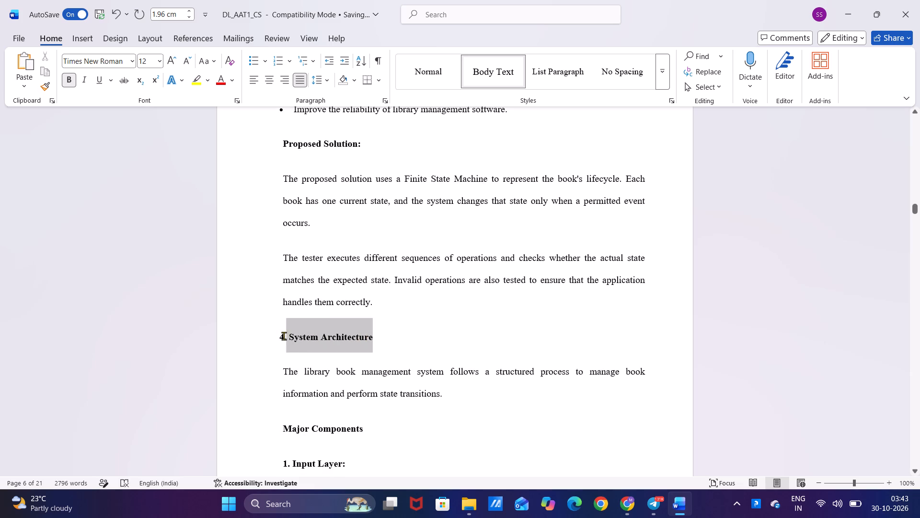
pyautogui.moveTo(284, 336); pyautogui.dragTo(276, 335)
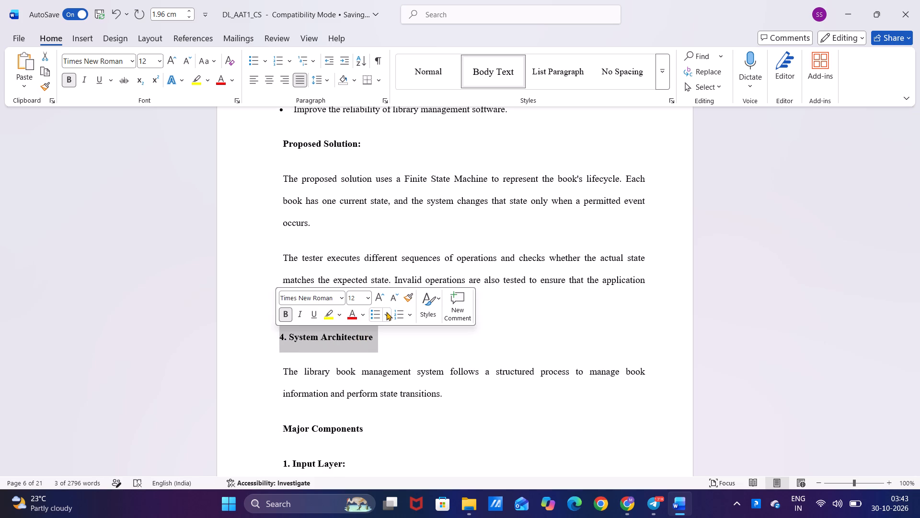
pyautogui.click(368, 297)
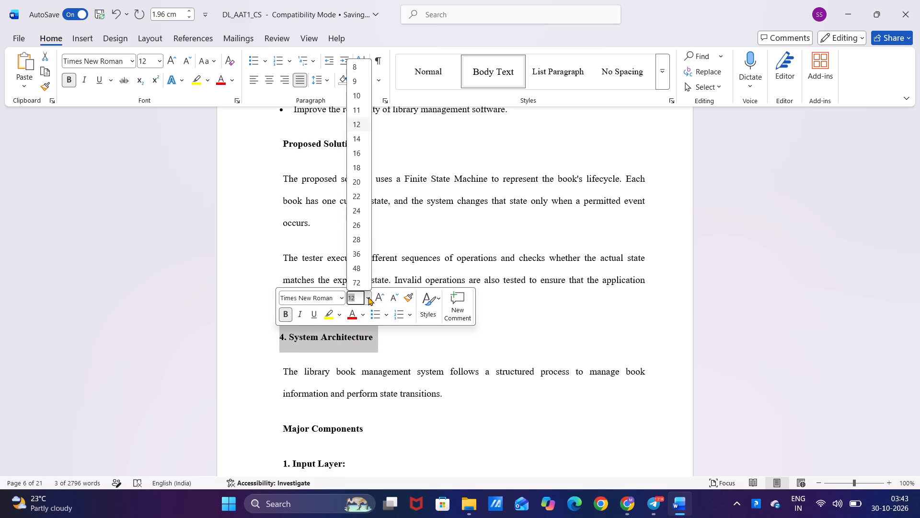
pyautogui.write('14')
pyautogui.press('Return')
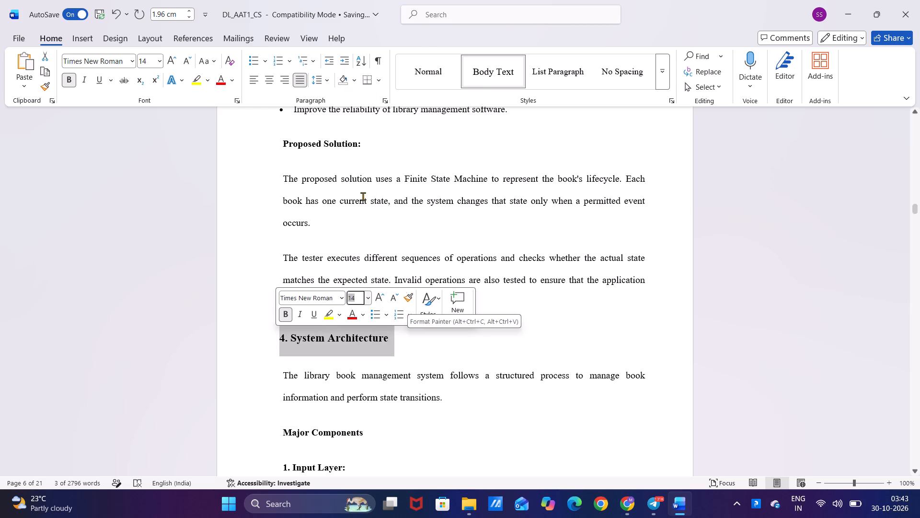
pyautogui.click(328, 84)
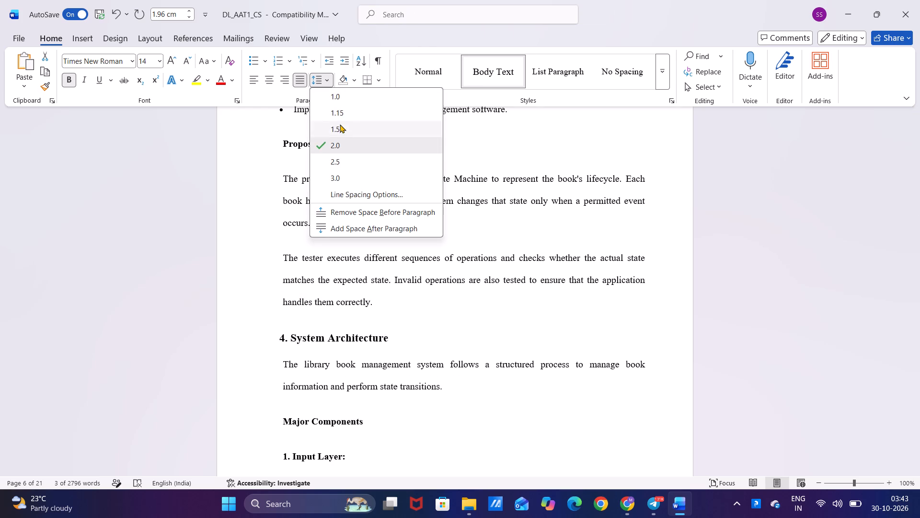
pyautogui.click(340, 126)
pyautogui.click(437, 299)
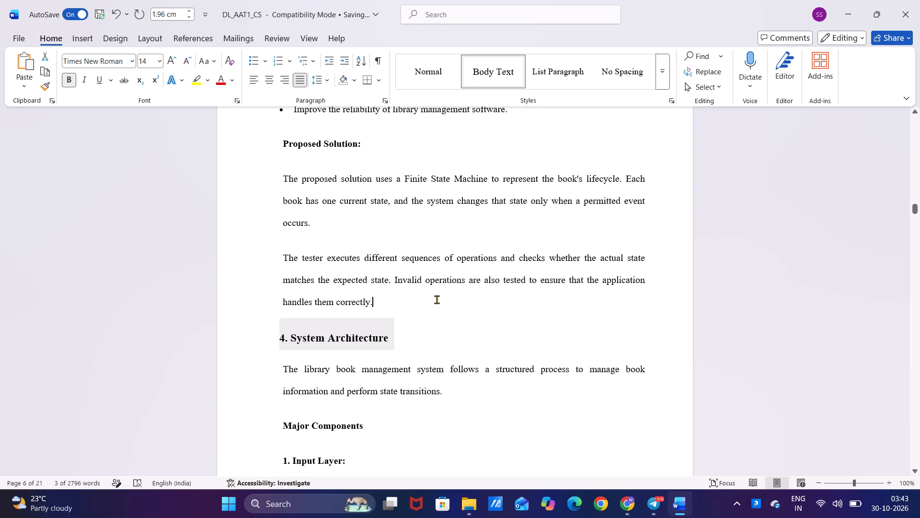
# Format the text of the section 3 Real-Life Application heading with font size 14 and 1.5 line spacing.
pyautogui.scroll(1, 437, 299)
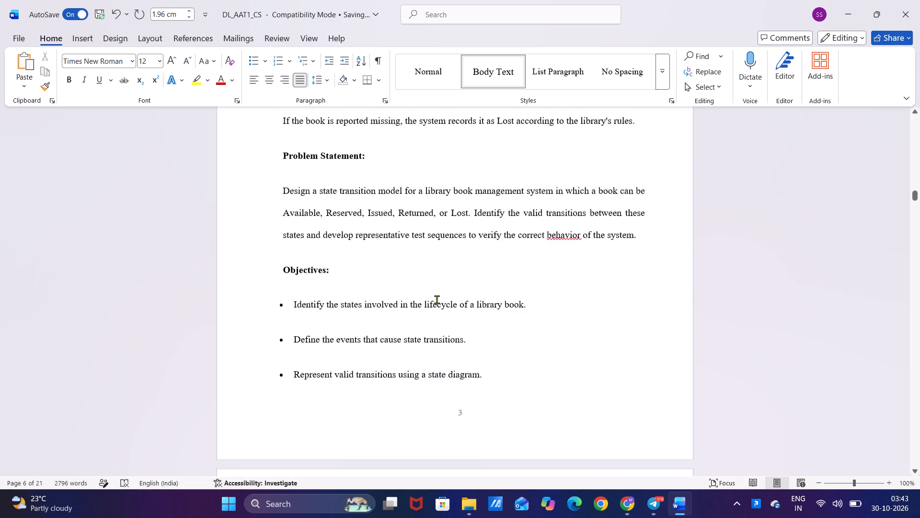
pyautogui.scroll(2, 437, 299)
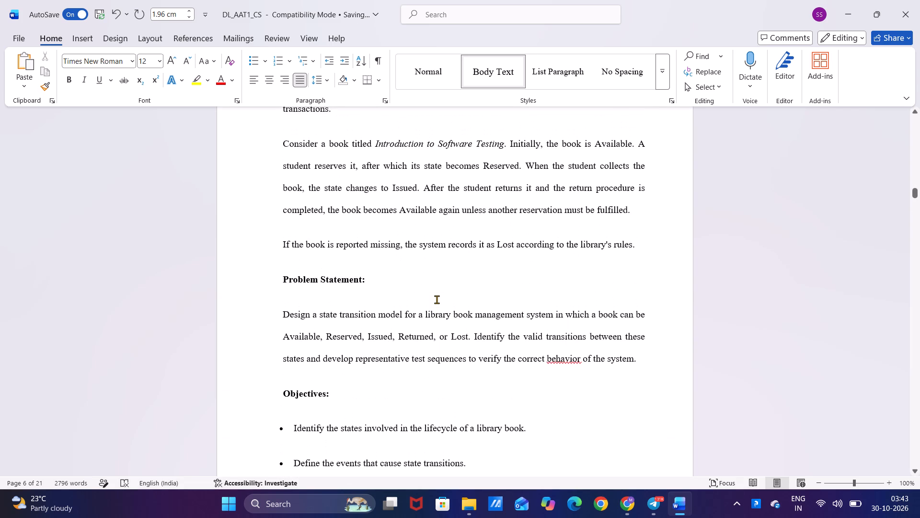
pyautogui.scroll(1, 437, 299)
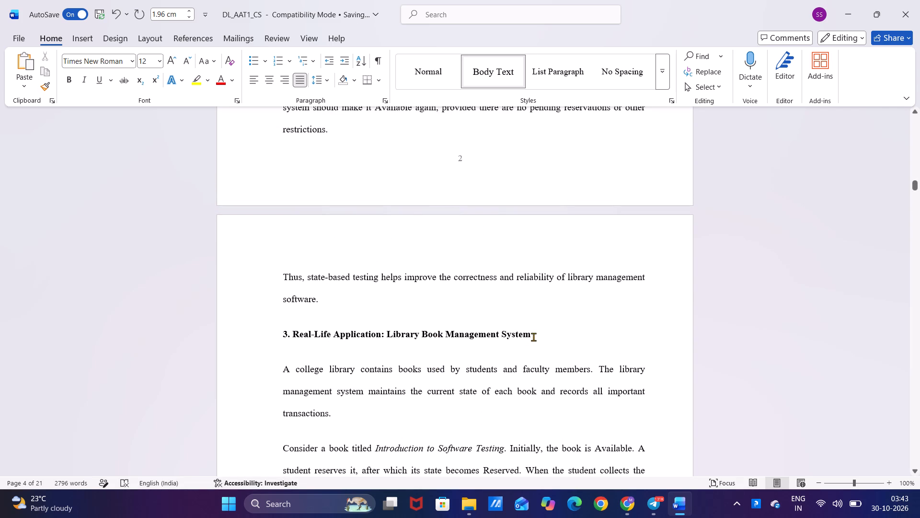
pyautogui.moveTo(533, 337); pyautogui.dragTo(287, 335)
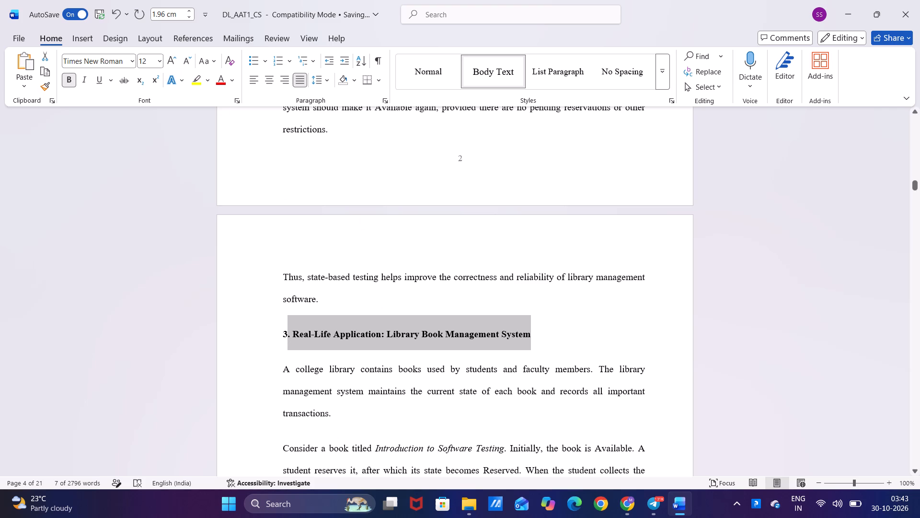
pyautogui.click(159, 60)
pyautogui.write('14')
pyautogui.press('Return')
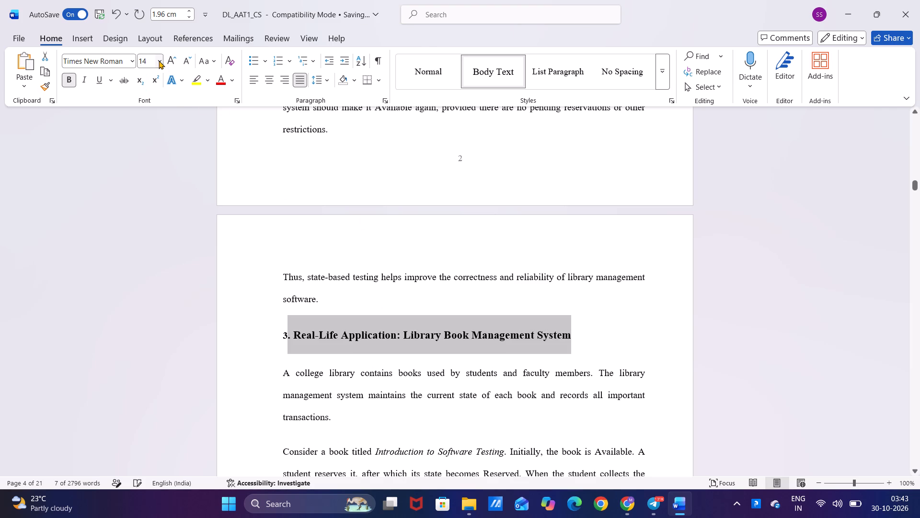
pyautogui.click(333, 82)
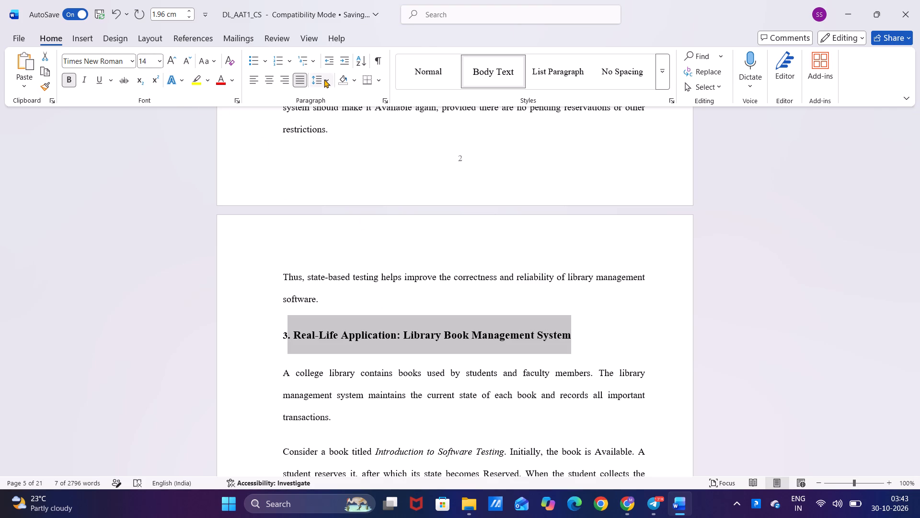
pyautogui.click(324, 79)
pyautogui.click(351, 129)
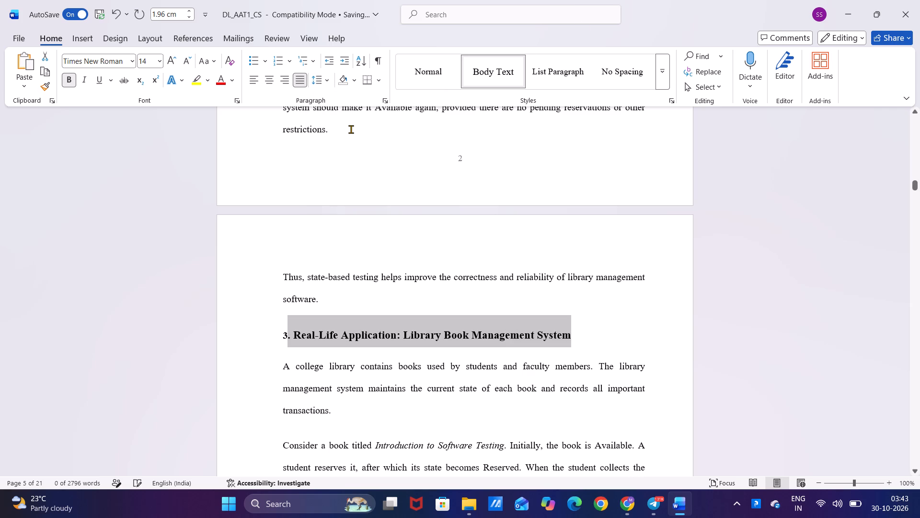
pyautogui.click(436, 333)
# Format the section 2 Background and Context heading with font size 14 and 1.5 line spacing.
pyautogui.scroll(1, 394, 233)
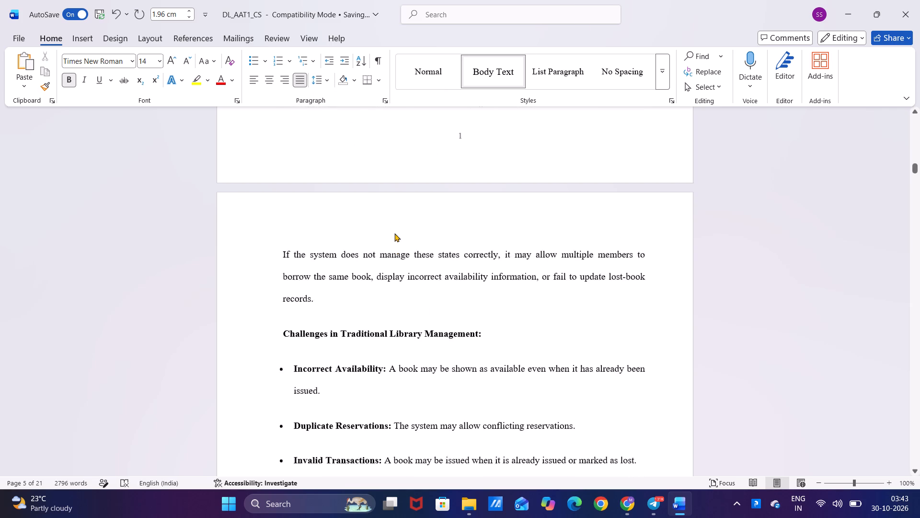
pyautogui.scroll(1, 394, 233)
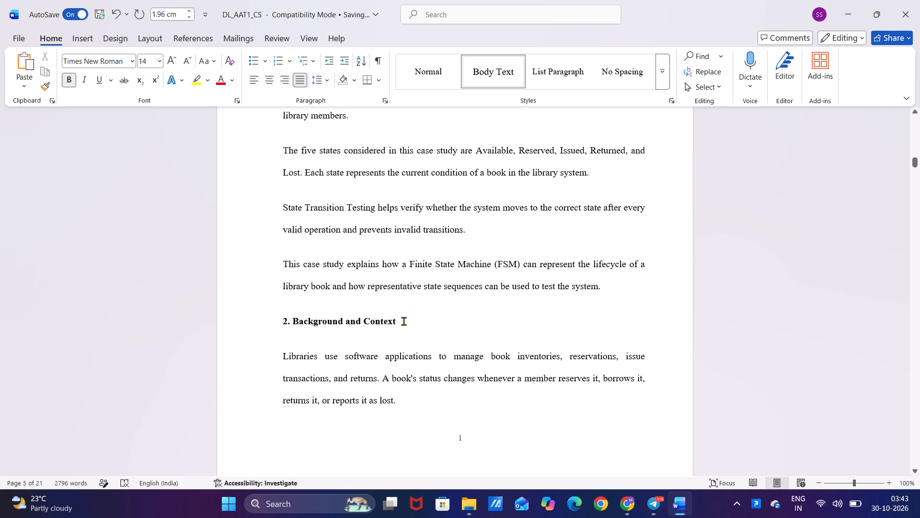
pyautogui.moveTo(403, 321); pyautogui.dragTo(272, 320)
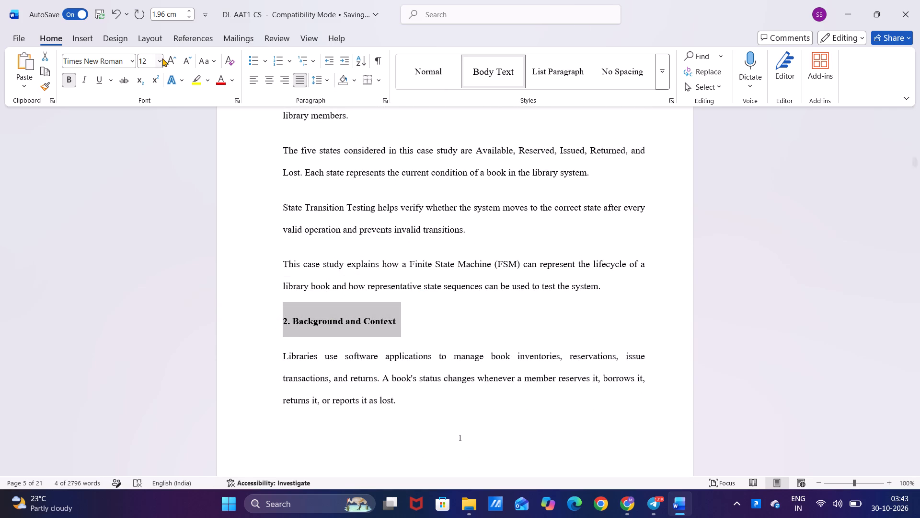
pyautogui.click(161, 57)
pyautogui.write('14')
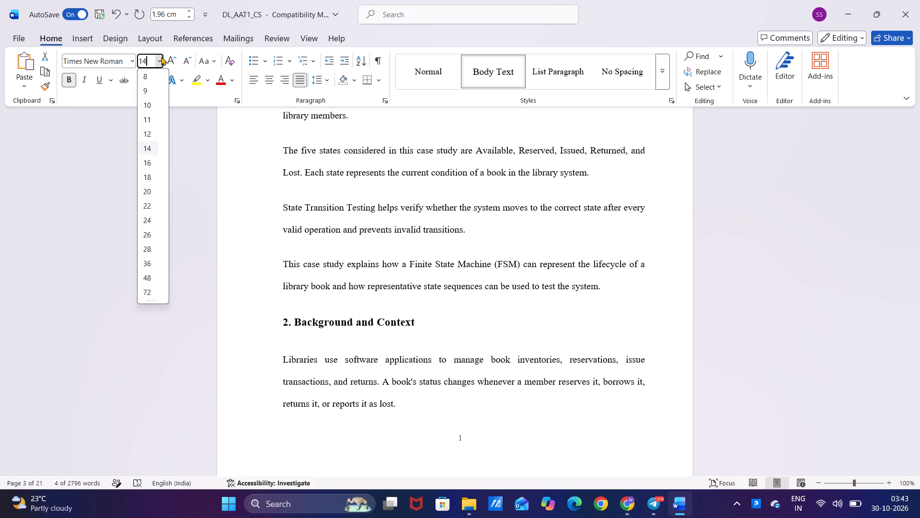
pyautogui.press('Return')
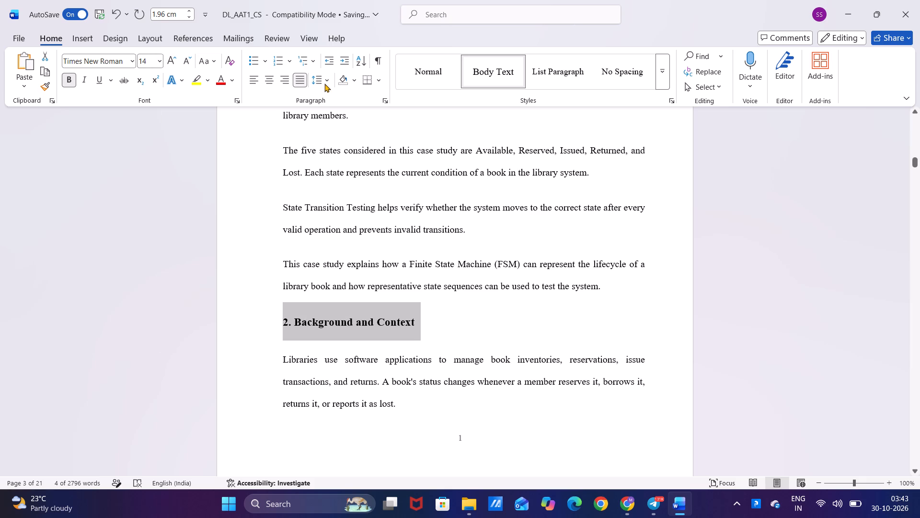
pyautogui.click(324, 83)
pyautogui.click(344, 122)
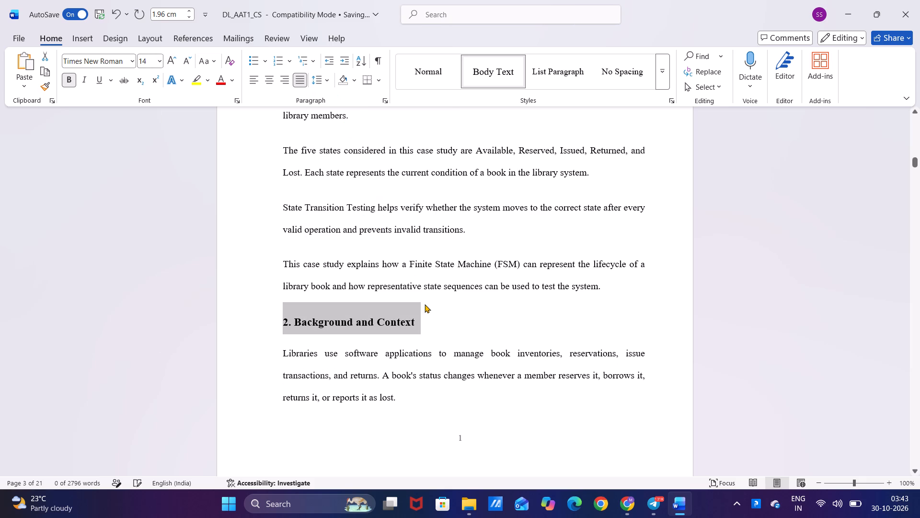
pyautogui.click(425, 304)
# Check the formatting of the Introduction and Mathematical Modeling headings and review the sections between them and through 5.2 Set of Events.
pyautogui.scroll(1, 425, 304)
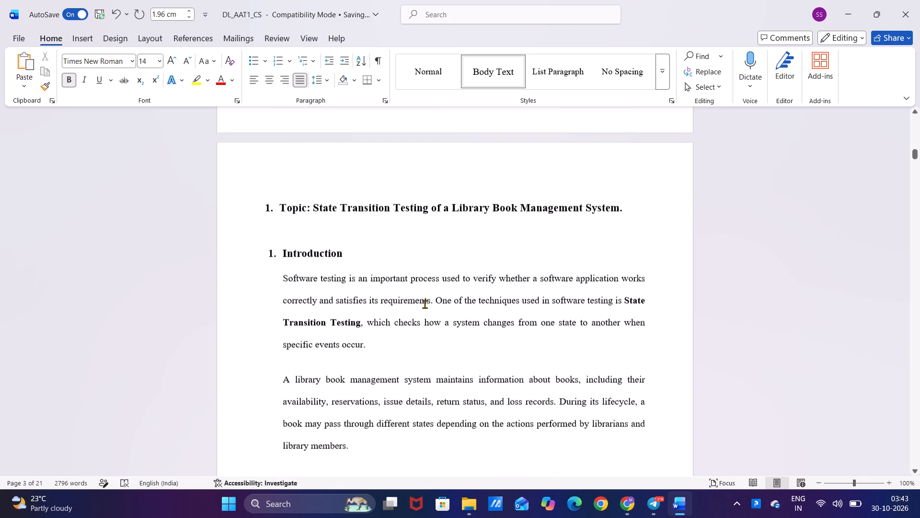
pyautogui.moveTo(348, 248); pyautogui.dragTo(272, 248)
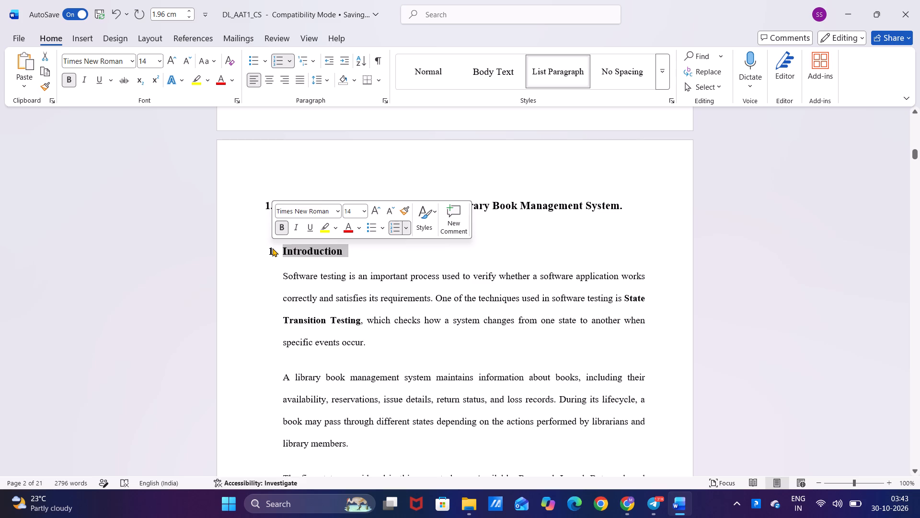
pyautogui.click(386, 296)
pyautogui.scroll(-1, 386, 296)
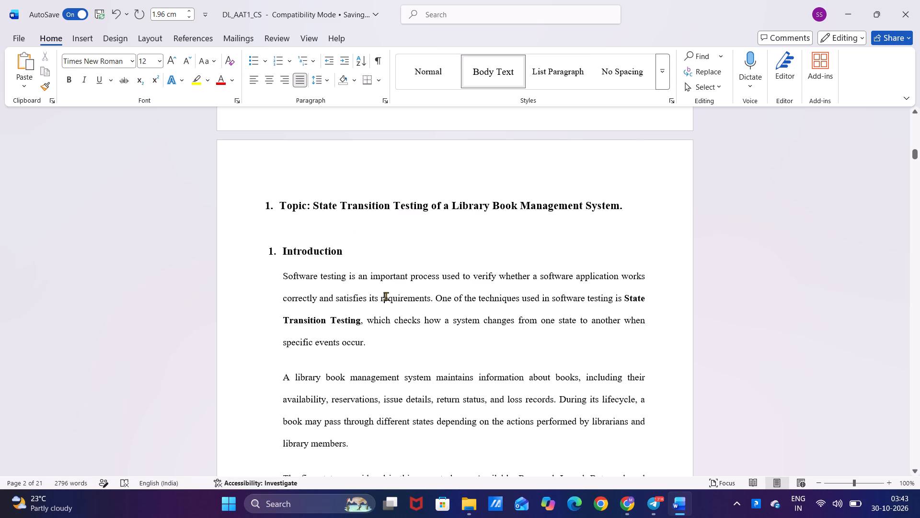
pyautogui.scroll(-2, 386, 296)
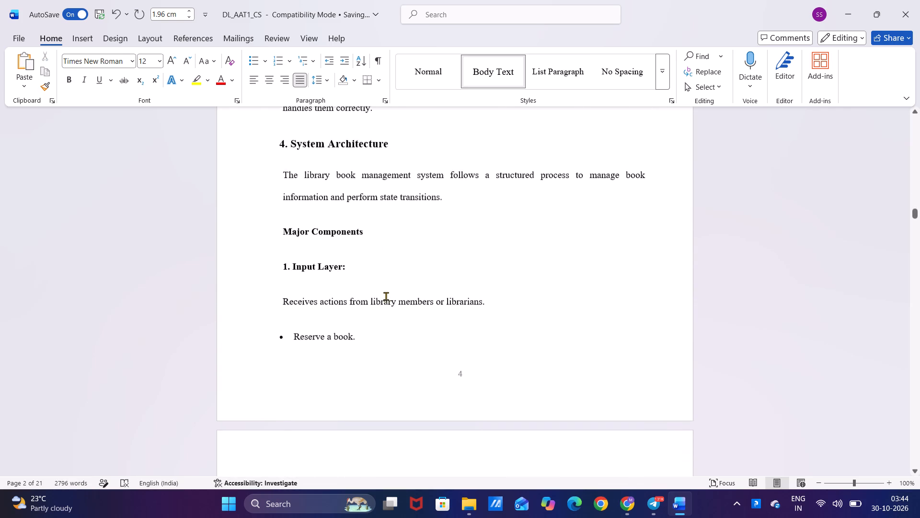
pyautogui.scroll(-2, 386, 296)
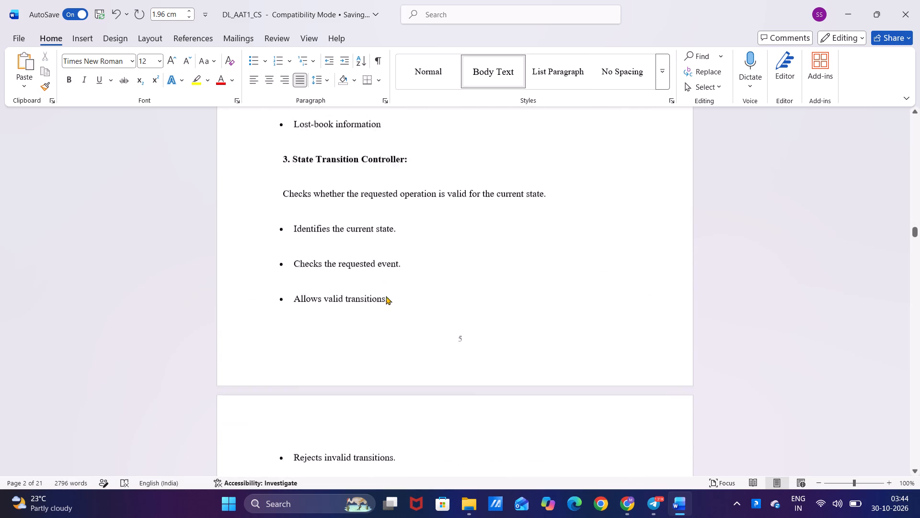
pyautogui.scroll(-2, 386, 296)
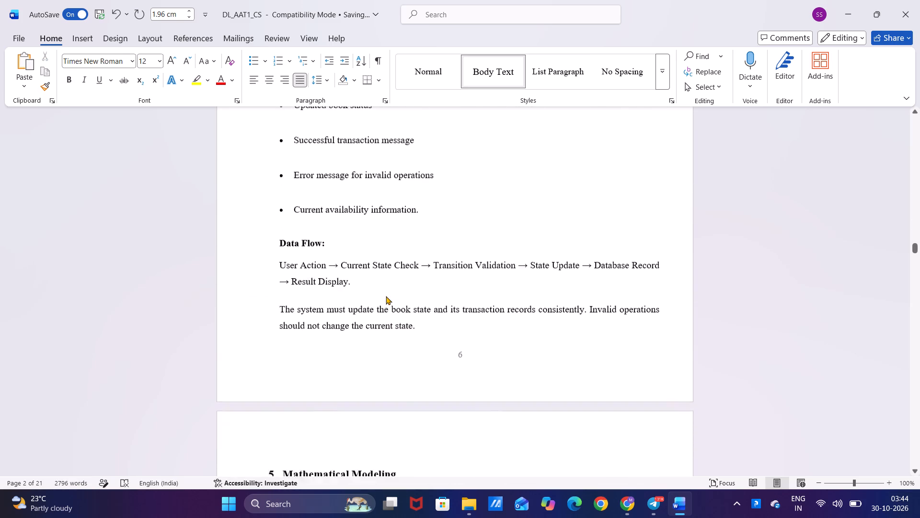
pyautogui.scroll(-1, 386, 296)
pyautogui.moveTo(394, 247); pyautogui.dragTo(388, 245)
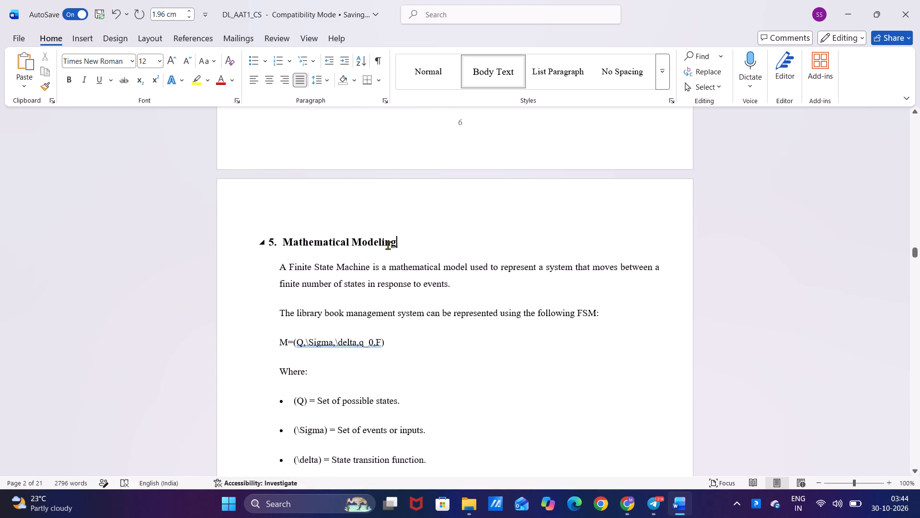
pyautogui.moveTo(388, 245); pyautogui.dragTo(297, 238)
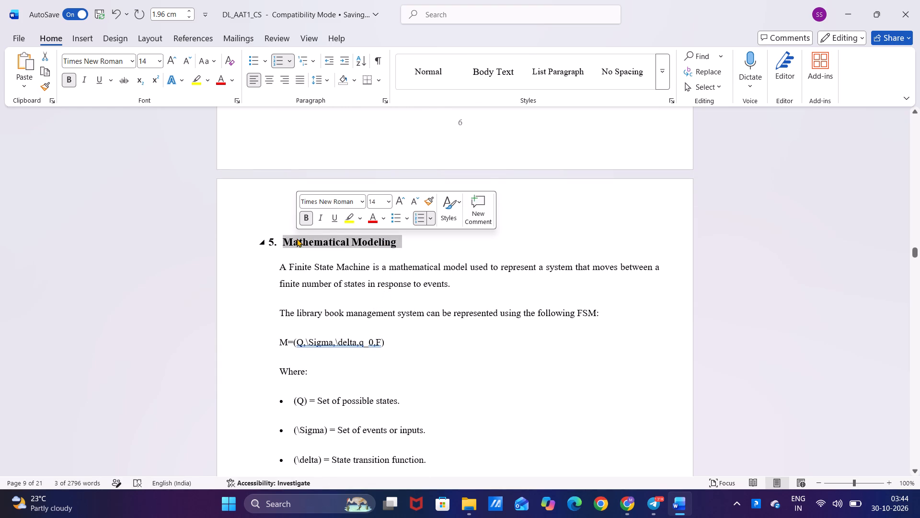
pyautogui.click(383, 338)
pyautogui.scroll(-1, 383, 338)
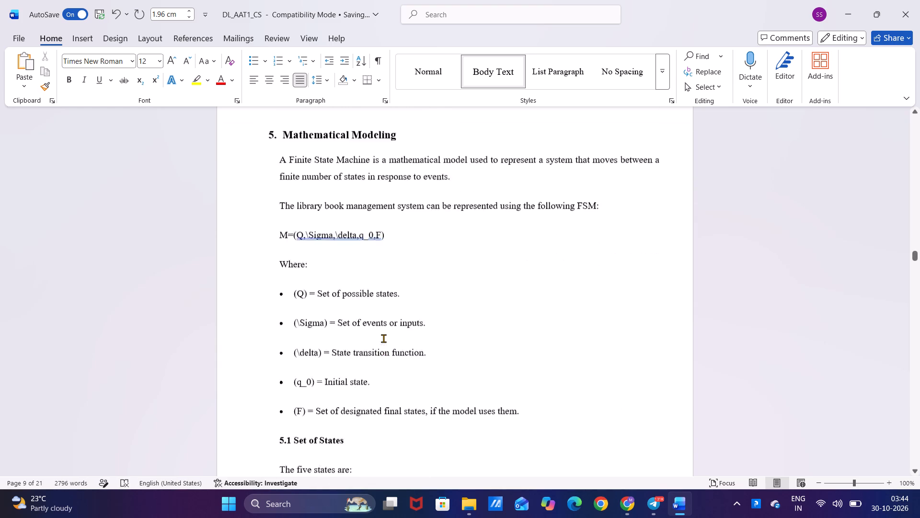
pyautogui.scroll(-1, 383, 338)
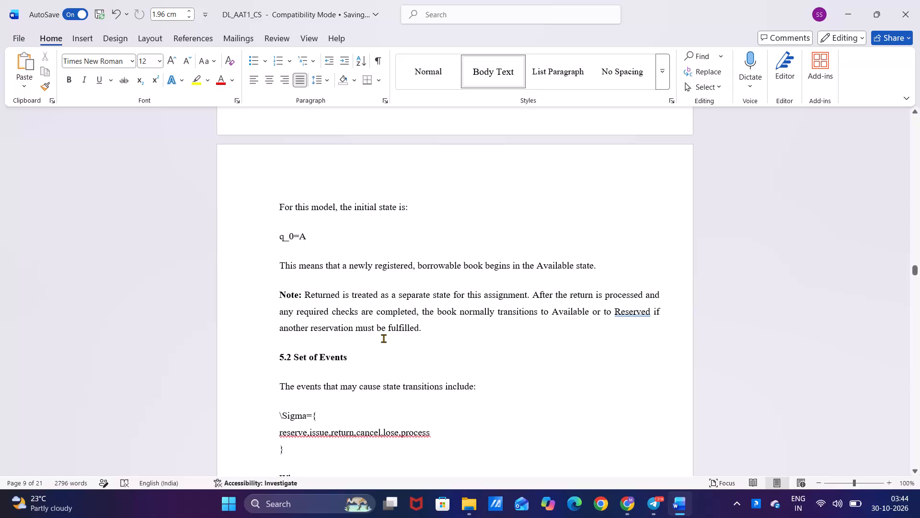
pyautogui.scroll(1, 383, 338)
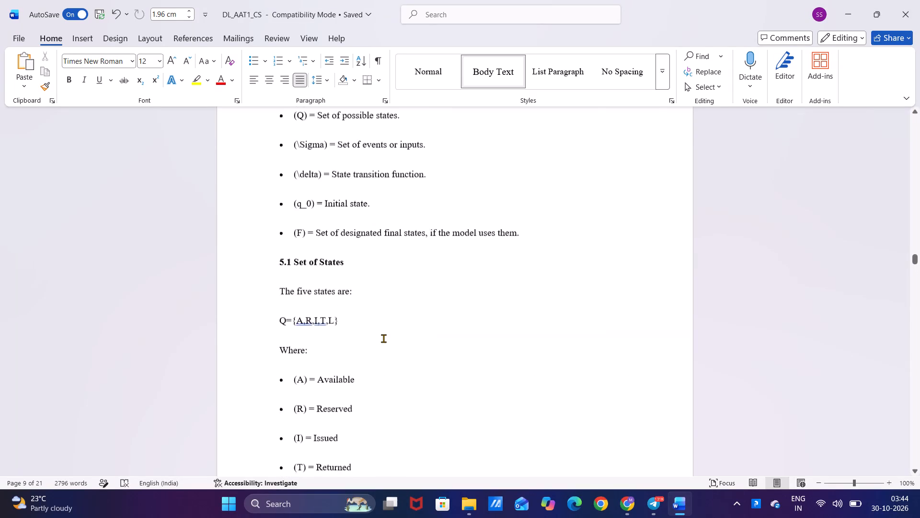
pyautogui.scroll(1, 383, 338)
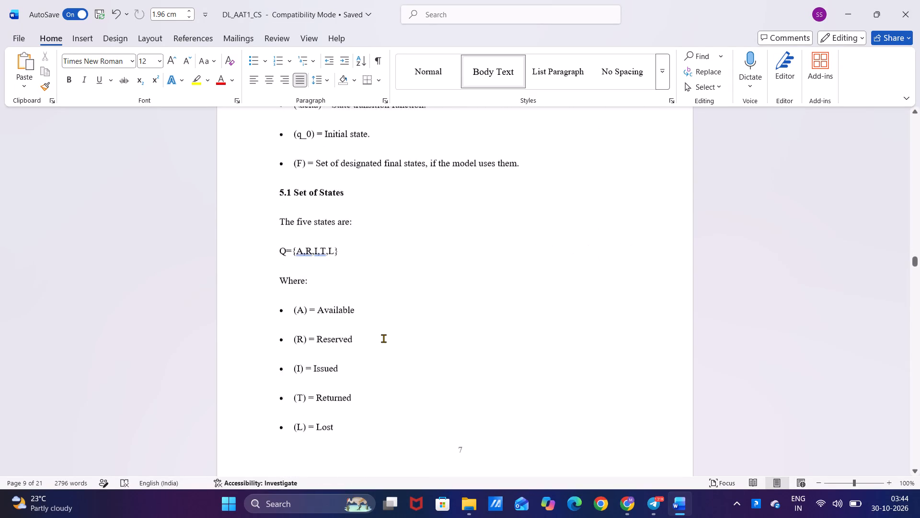
pyautogui.scroll(1, 383, 338)
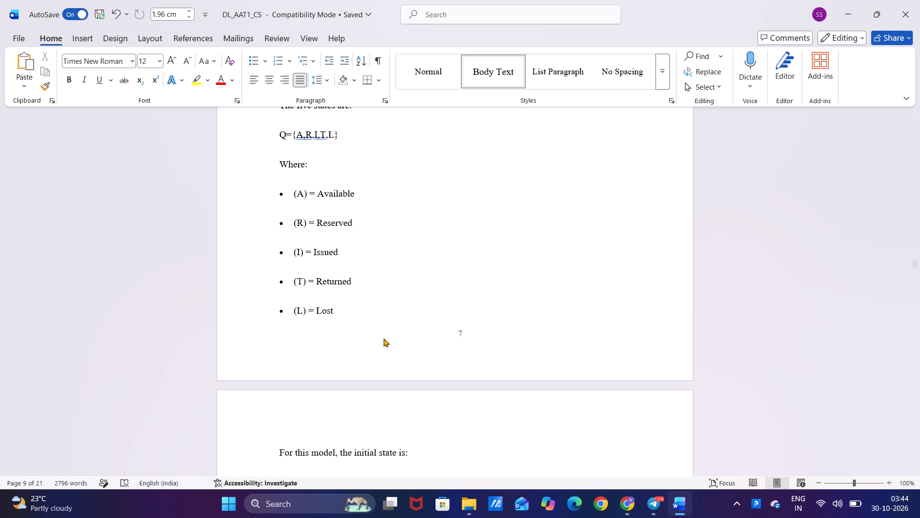
pyautogui.scroll(-1, 383, 338)
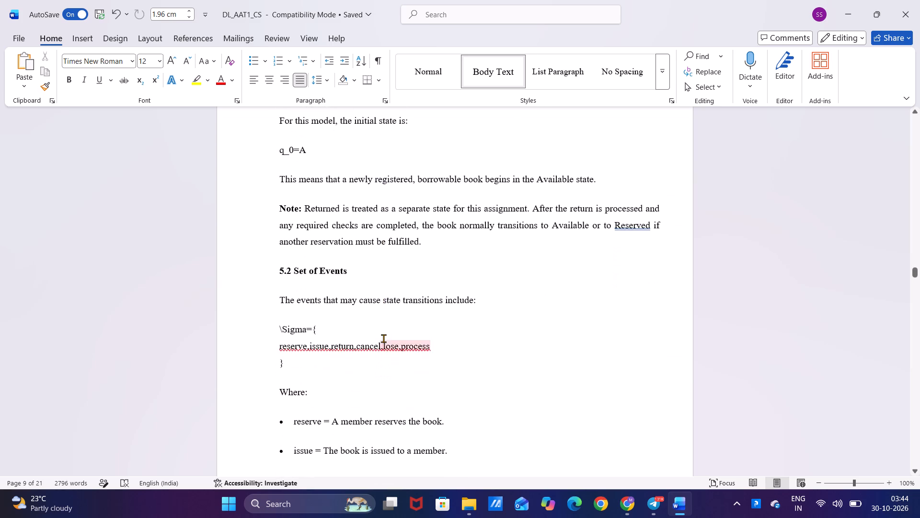
pyautogui.scroll(-1, 383, 338)
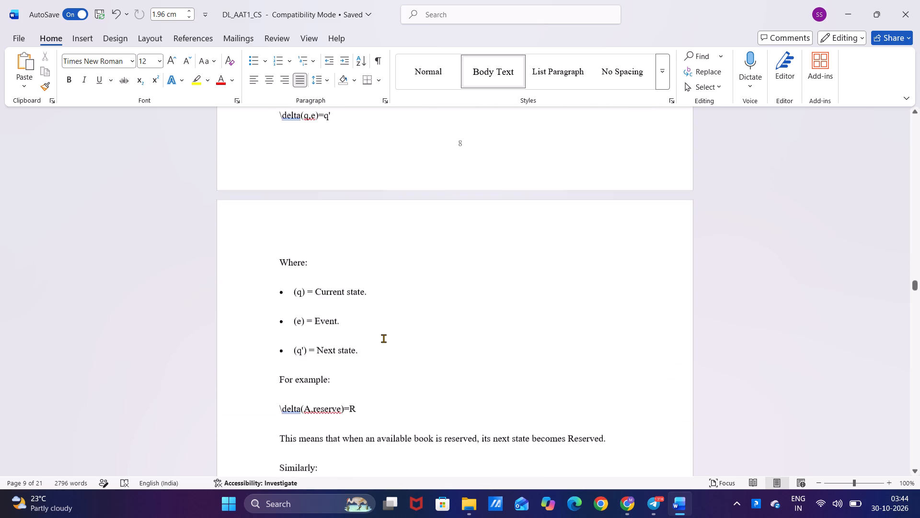
pyautogui.scroll(-2, 383, 338)
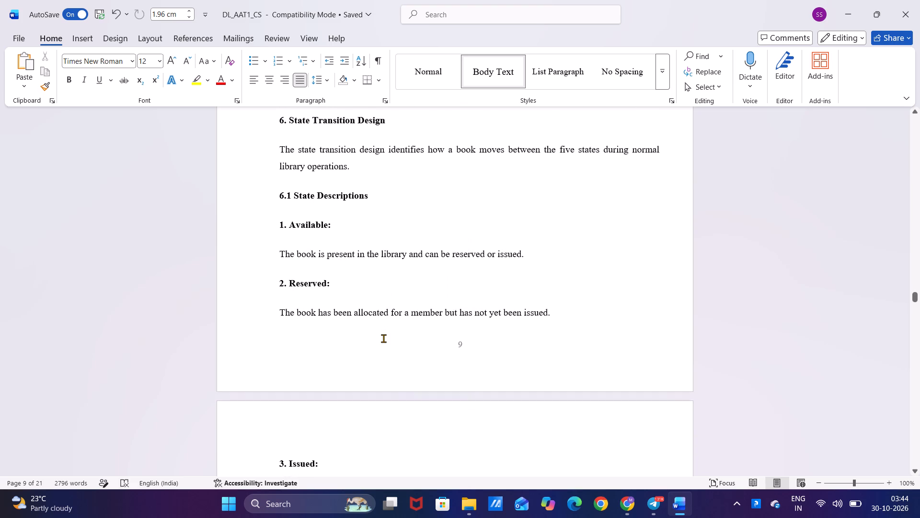
pyautogui.scroll(-1, 383, 338)
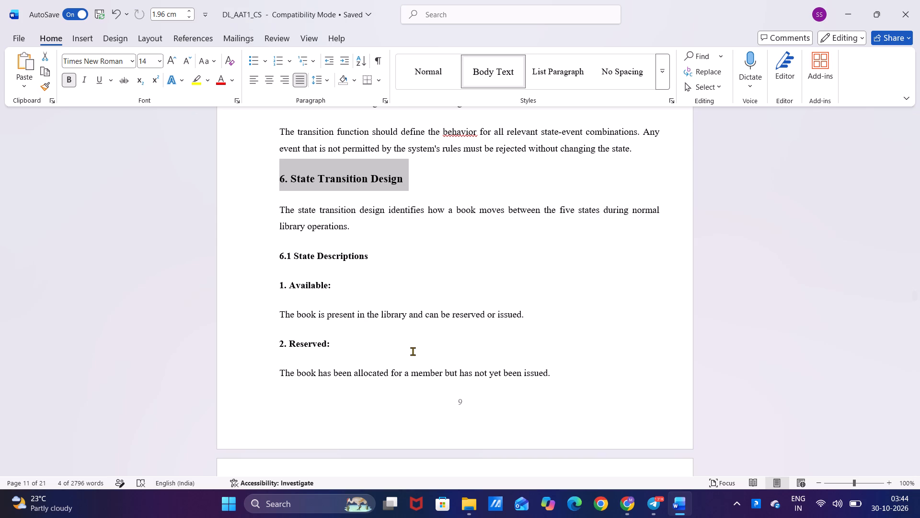
# Format the section 7 Algorithm: State Transition Testing heading with font size 14 and 1.5 line spacing.
pyautogui.scroll(-1, 437, 374)
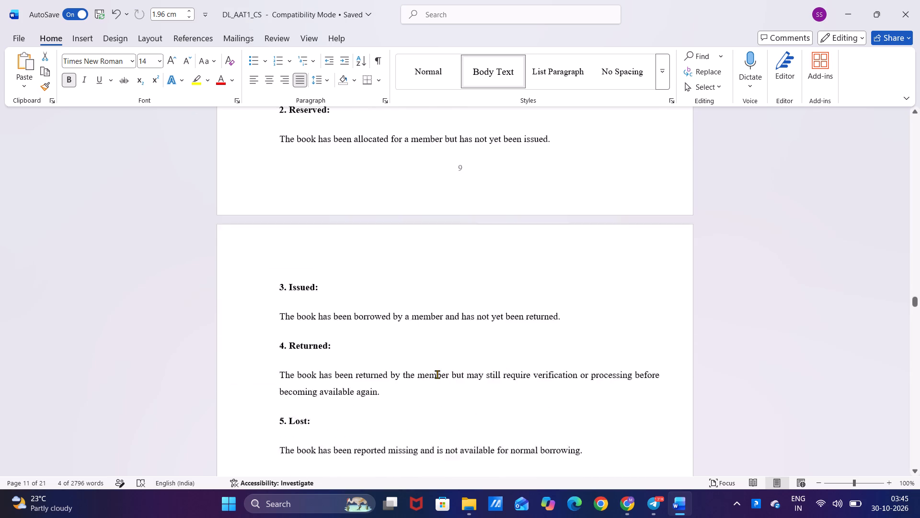
pyautogui.scroll(-1, 437, 374)
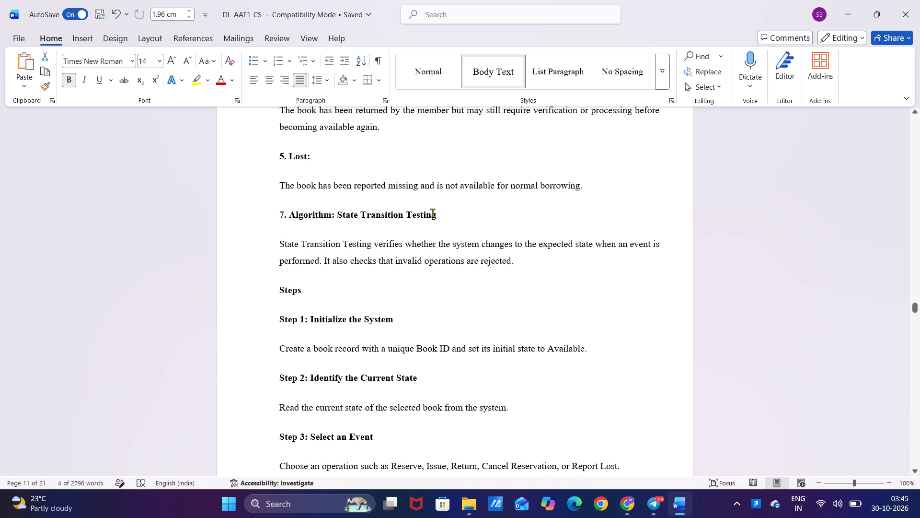
pyautogui.moveTo(438, 214); pyautogui.dragTo(278, 214)
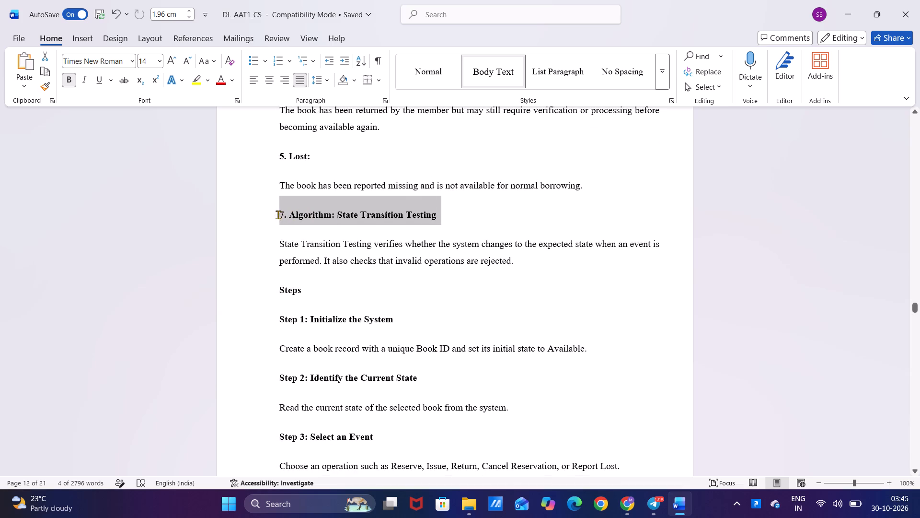
pyautogui.moveTo(278, 214); pyautogui.dragTo(277, 214)
pyautogui.click(160, 60)
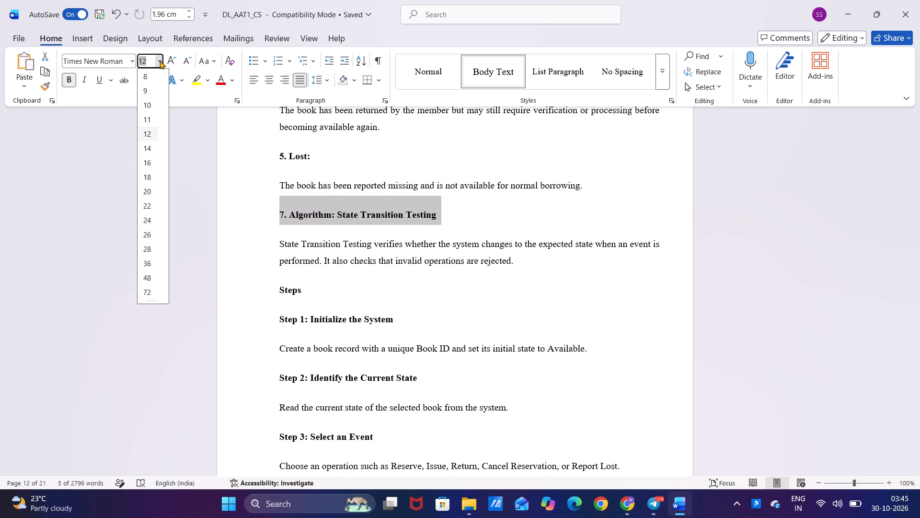
pyautogui.write('14')
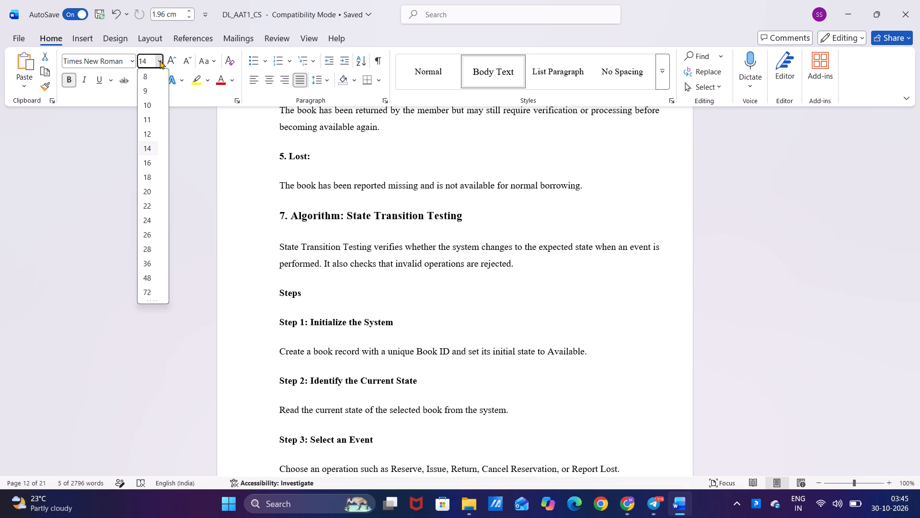
pyautogui.press('Return')
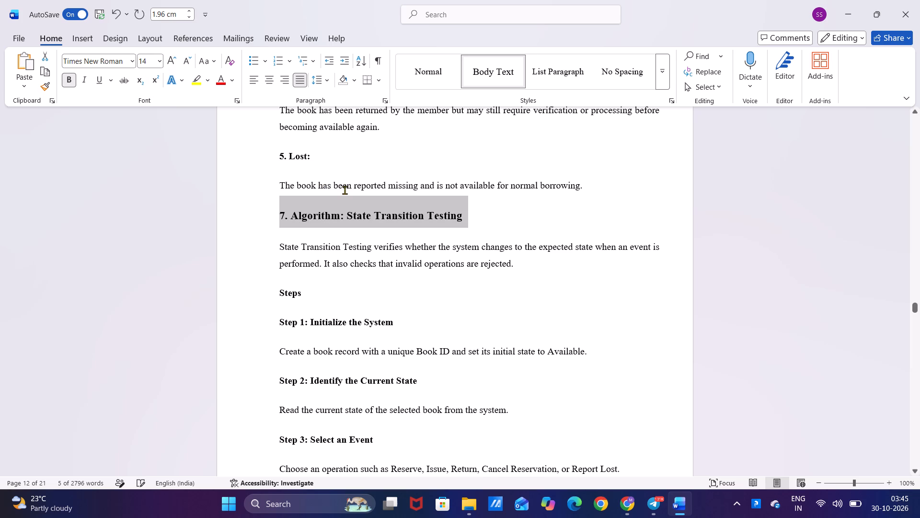
pyautogui.click(326, 82)
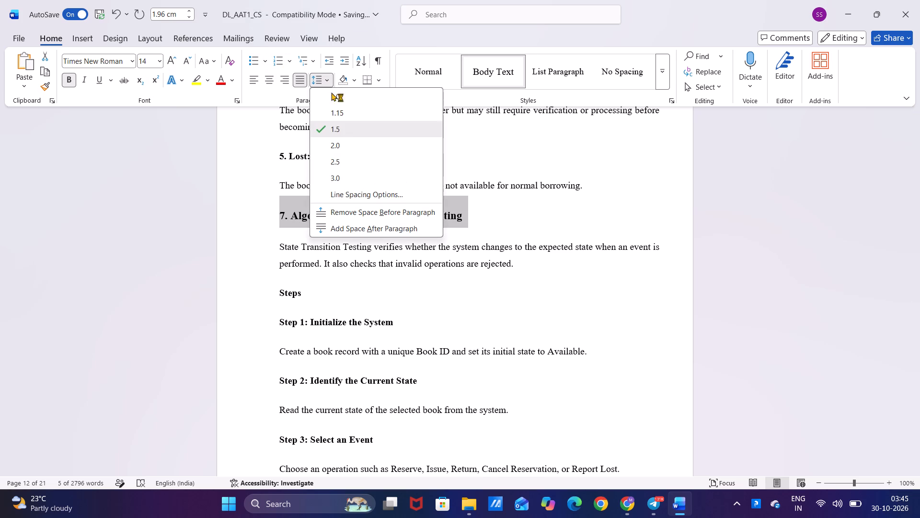
pyautogui.click(348, 129)
pyautogui.click(440, 270)
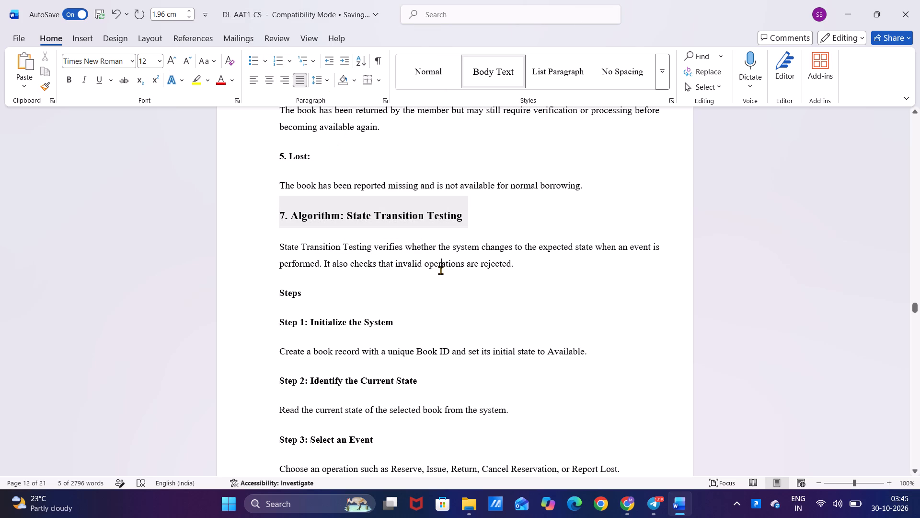
# Review the algorithm steps, test cases, performance metrics and scenario cases from section 7 through section 9 for main headings.
pyautogui.scroll(-1, 459, 310)
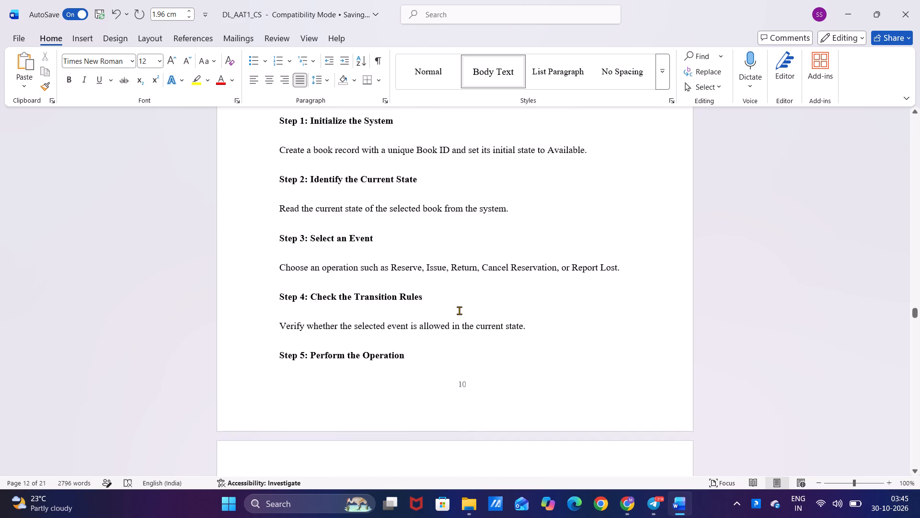
pyautogui.scroll(-1, 459, 310)
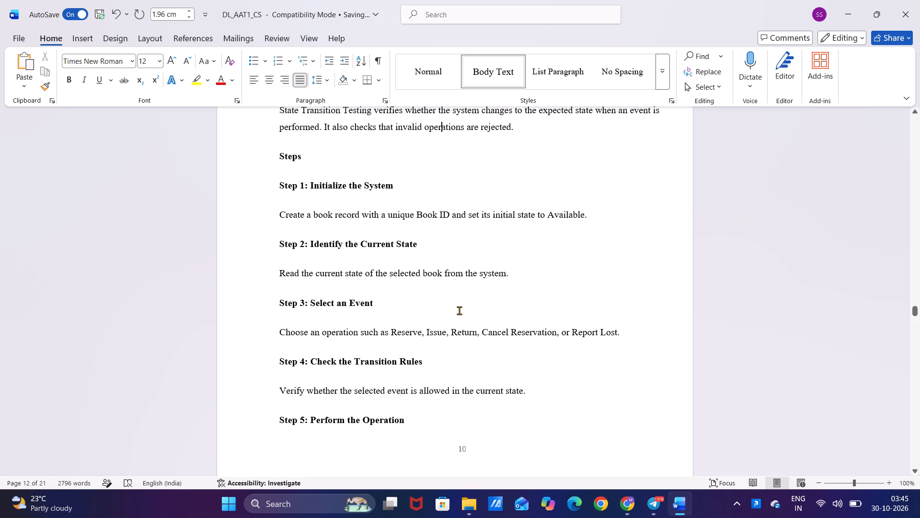
pyautogui.scroll(1, 459, 310)
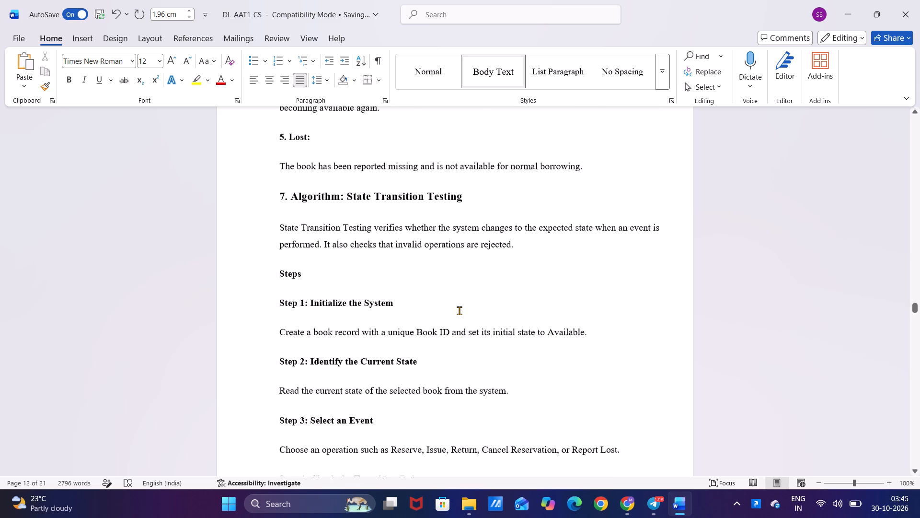
pyautogui.scroll(1, 459, 310)
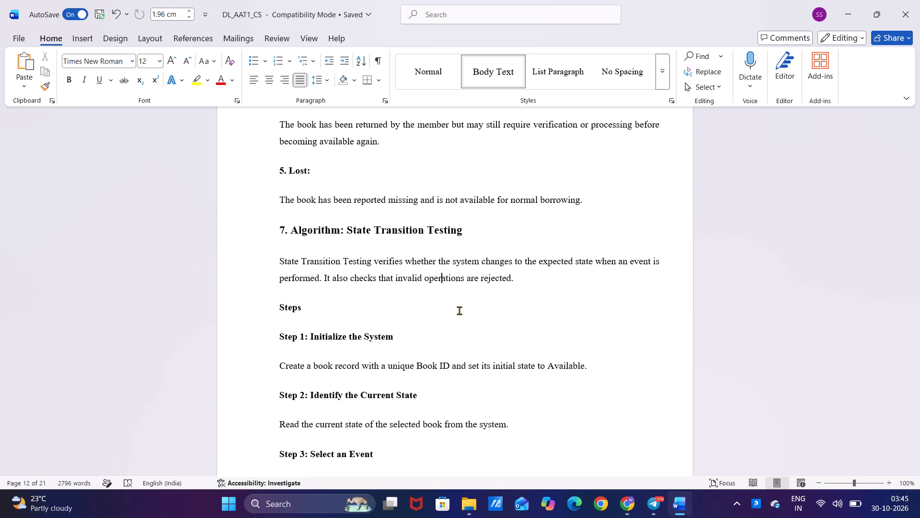
pyautogui.scroll(-1, 459, 310)
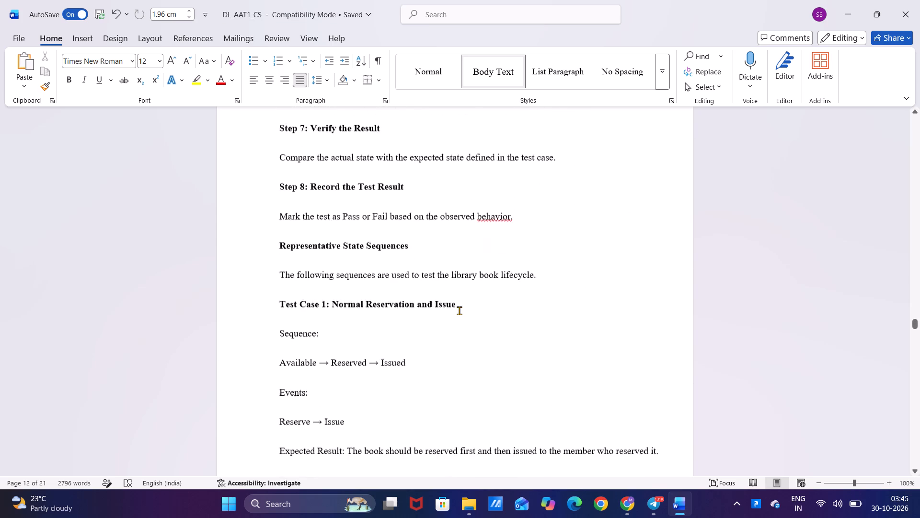
pyautogui.scroll(-2, 459, 310)
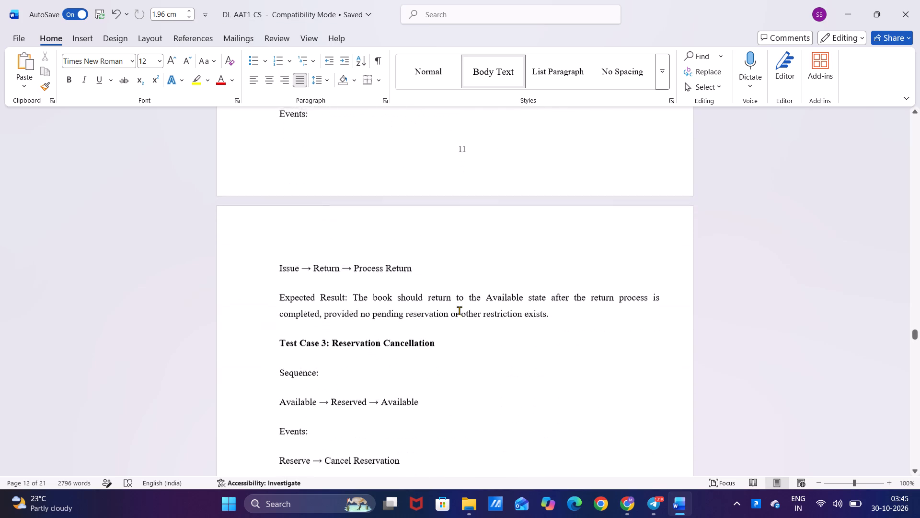
pyautogui.scroll(-1, 459, 310)
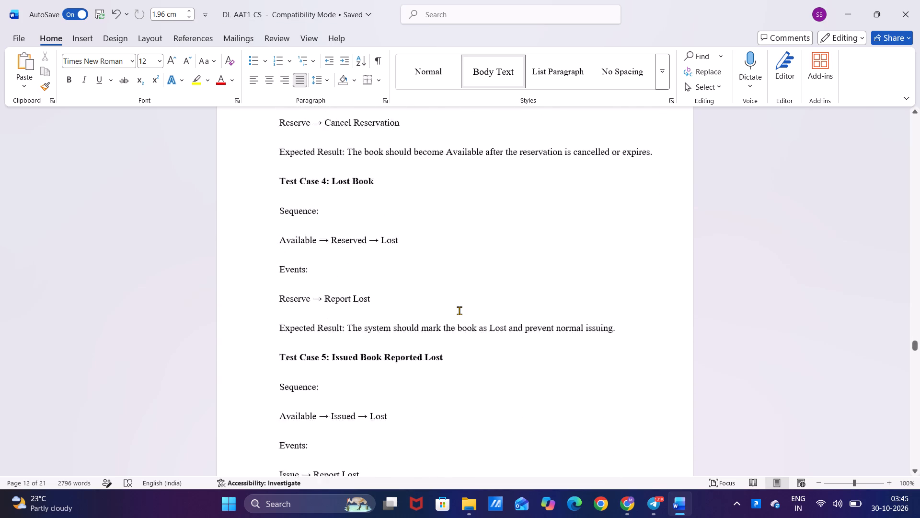
pyautogui.scroll(-2, 459, 310)
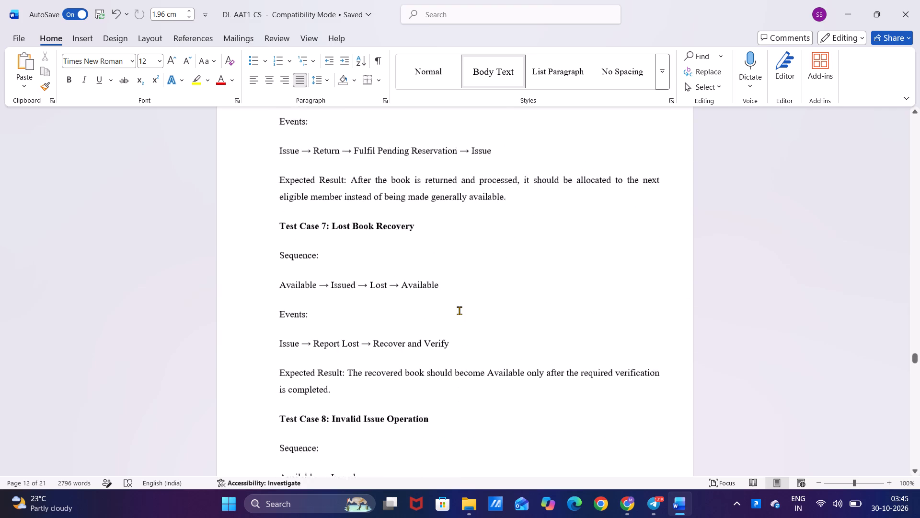
pyautogui.scroll(-1, 459, 310)
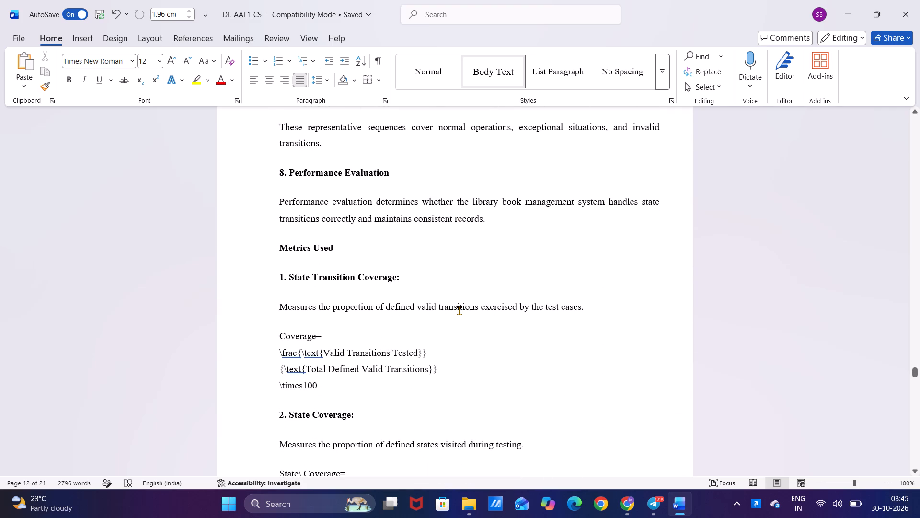
pyautogui.scroll(-1, 459, 310)
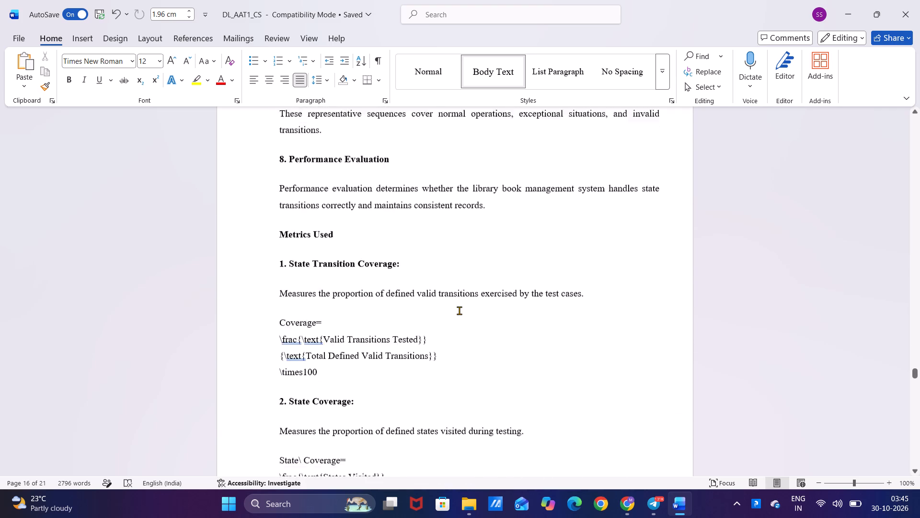
pyautogui.scroll(-1, 459, 310)
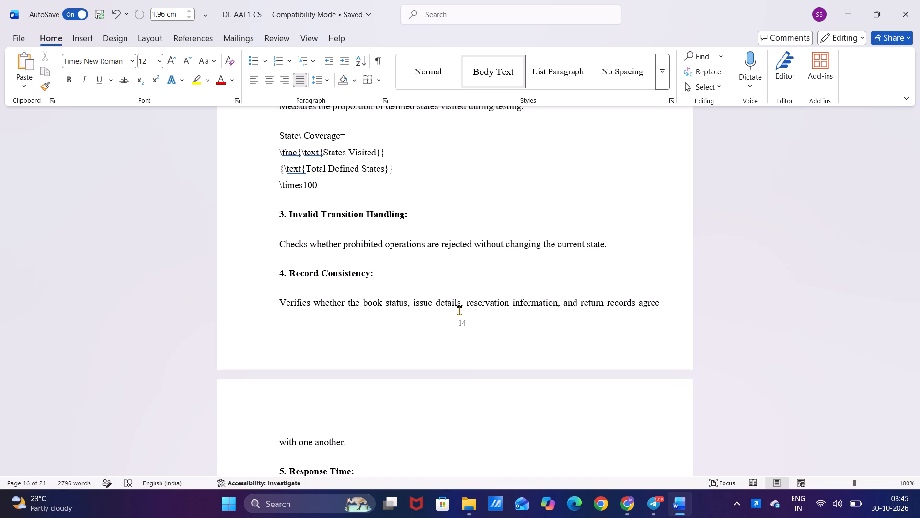
pyautogui.scroll(-1, 459, 310)
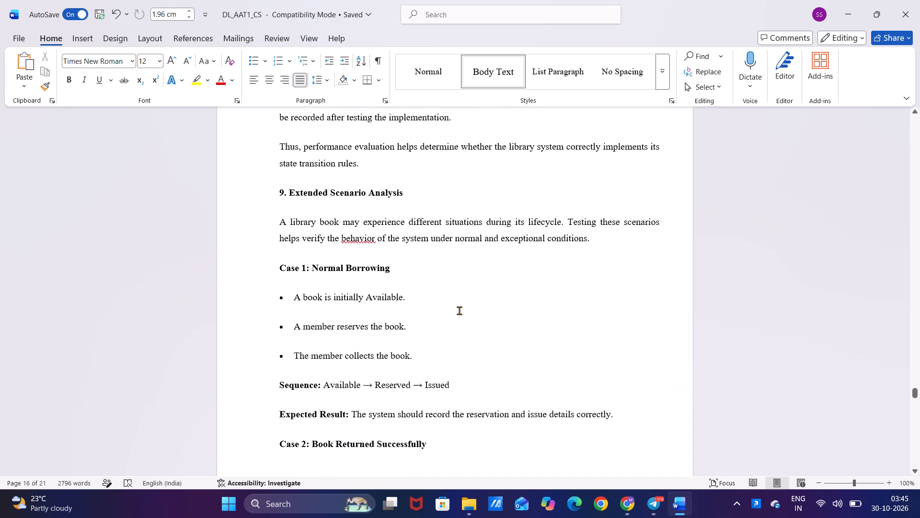
pyautogui.scroll(-1, 459, 310)
# Set the entire section 8 Performance Evaluation heading, including its number, to font size 14.
pyautogui.scroll(1, 437, 270)
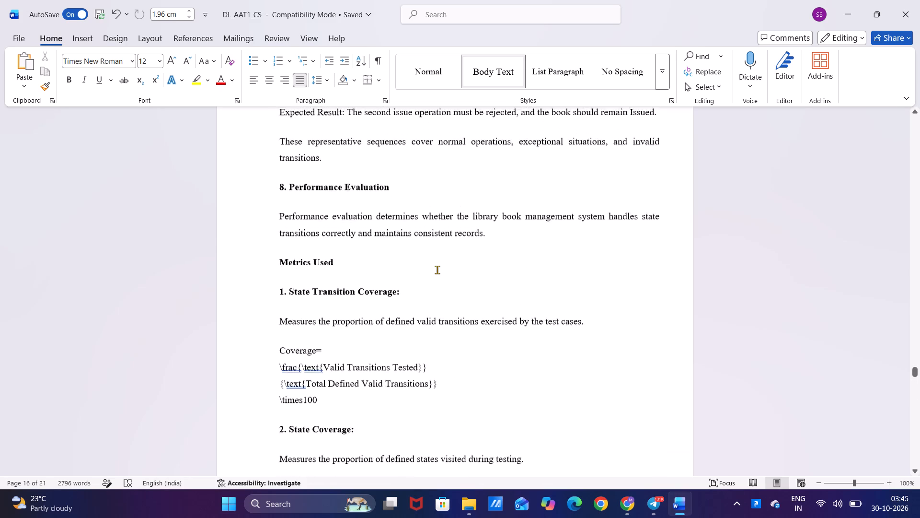
pyautogui.scroll(1, 437, 270)
pyautogui.moveTo(397, 231); pyautogui.dragTo(309, 226)
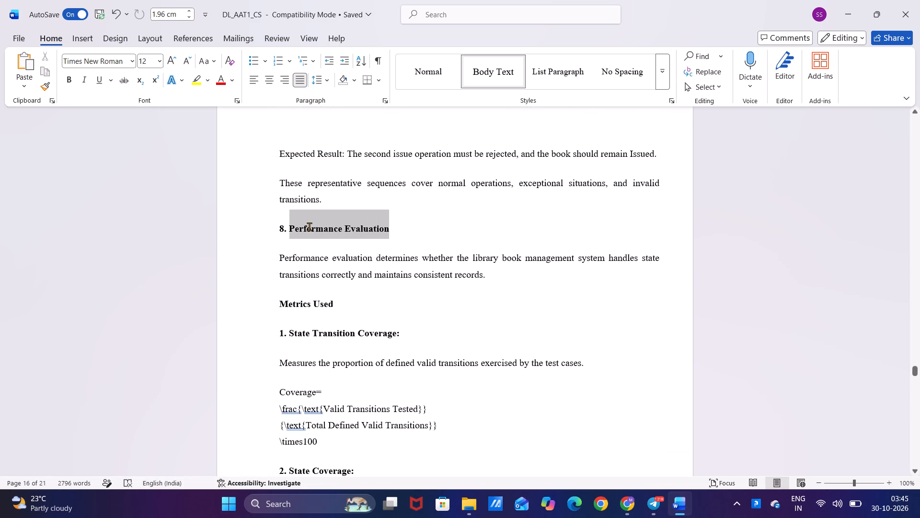
pyautogui.moveTo(309, 226); pyautogui.dragTo(291, 225)
pyautogui.click(161, 59)
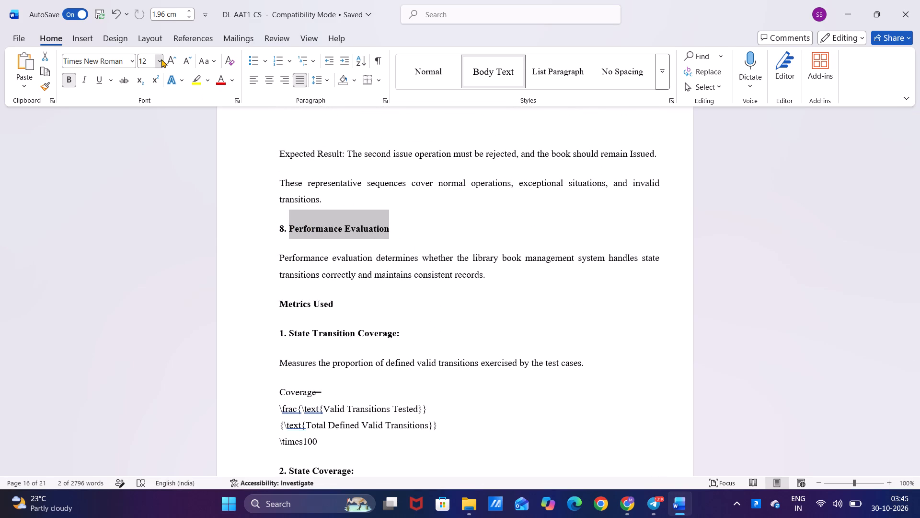
pyautogui.write('14')
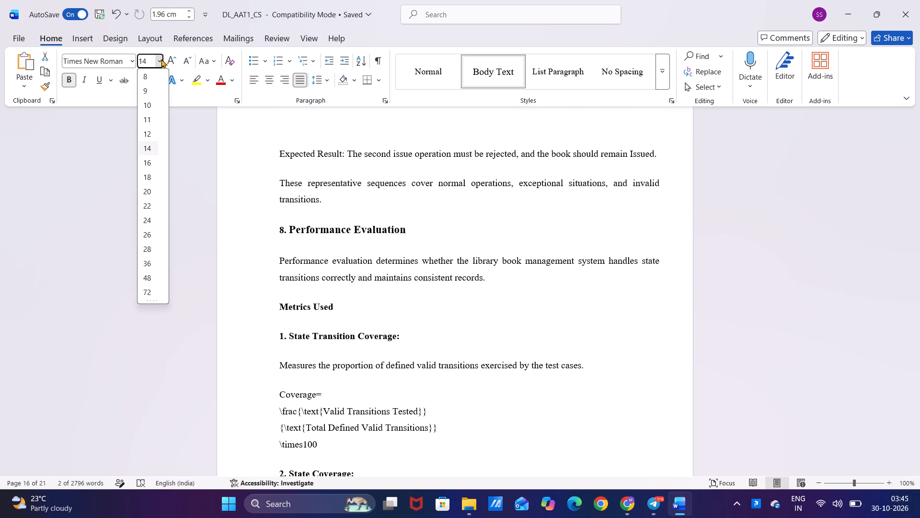
pyautogui.press('Return')
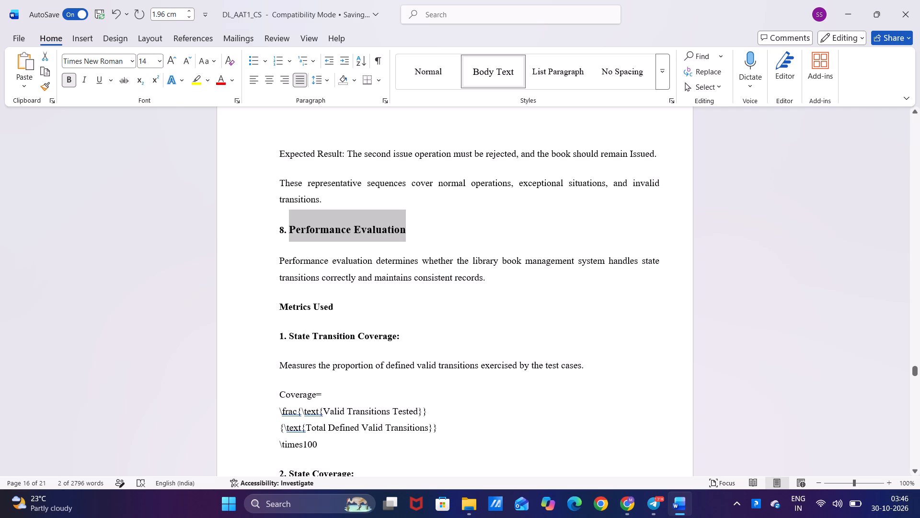
pyautogui.click(265, 221)
pyautogui.moveTo(276, 231); pyautogui.dragTo(311, 231)
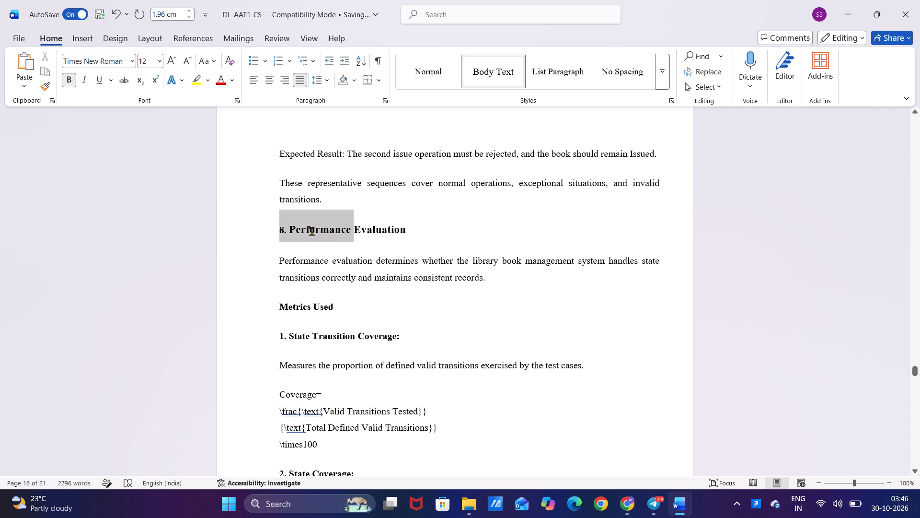
pyautogui.moveTo(311, 231); pyautogui.dragTo(396, 234)
pyautogui.click(161, 58)
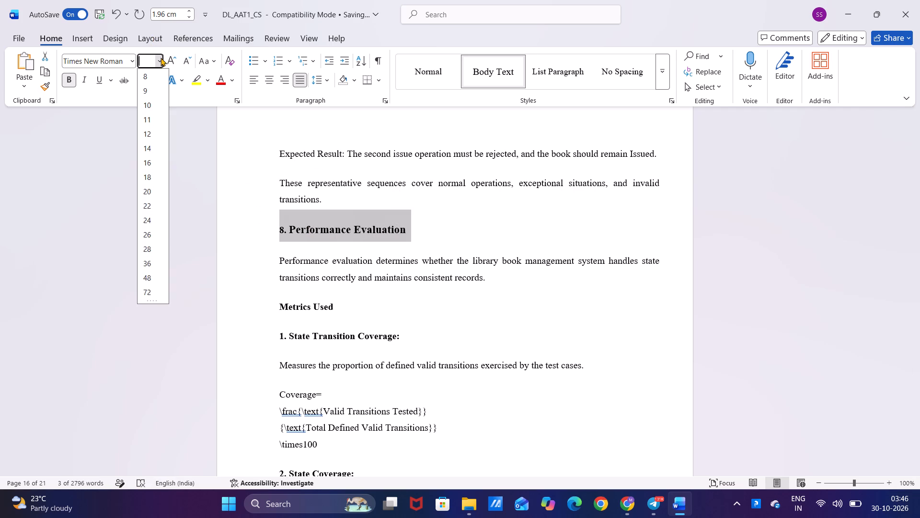
pyautogui.write('14')
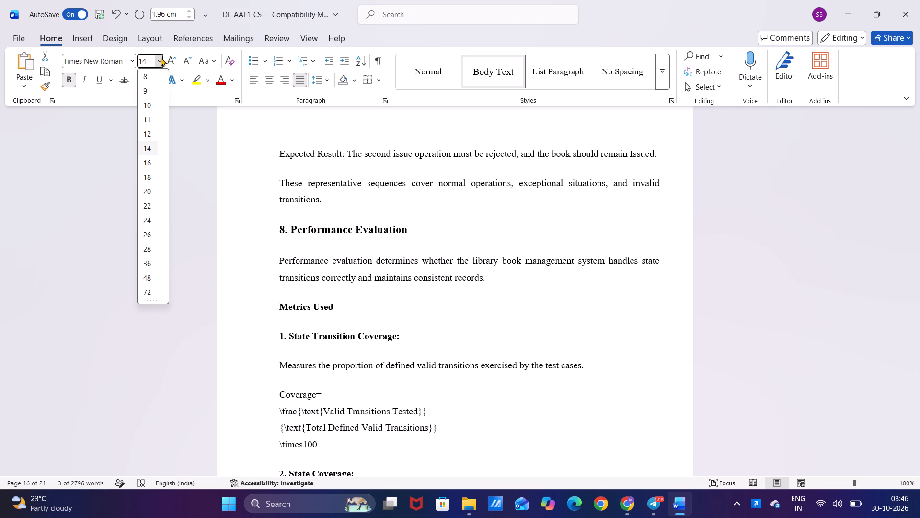
pyautogui.press('Return')
pyautogui.click(349, 320)
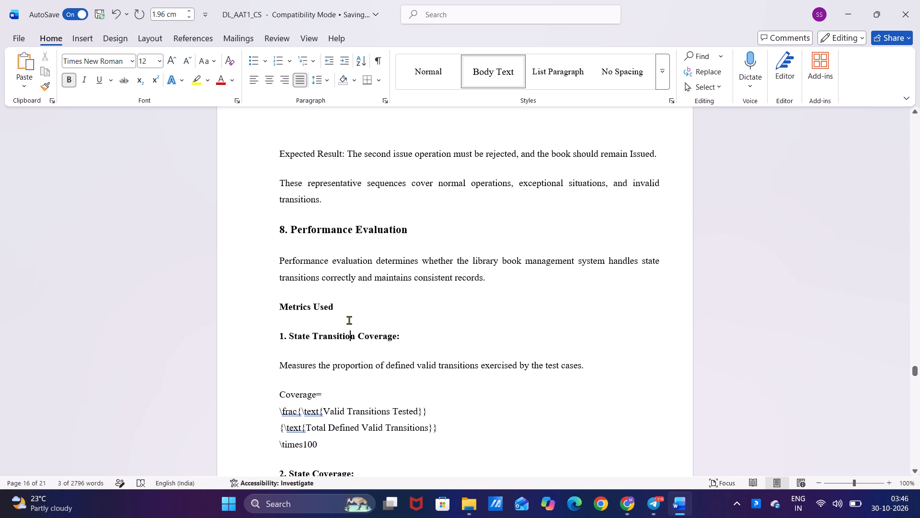
# Review the performance metrics, scenario cases and Future Enhancements section for main headings that still need resizing.
pyautogui.scroll(-1, 349, 320)
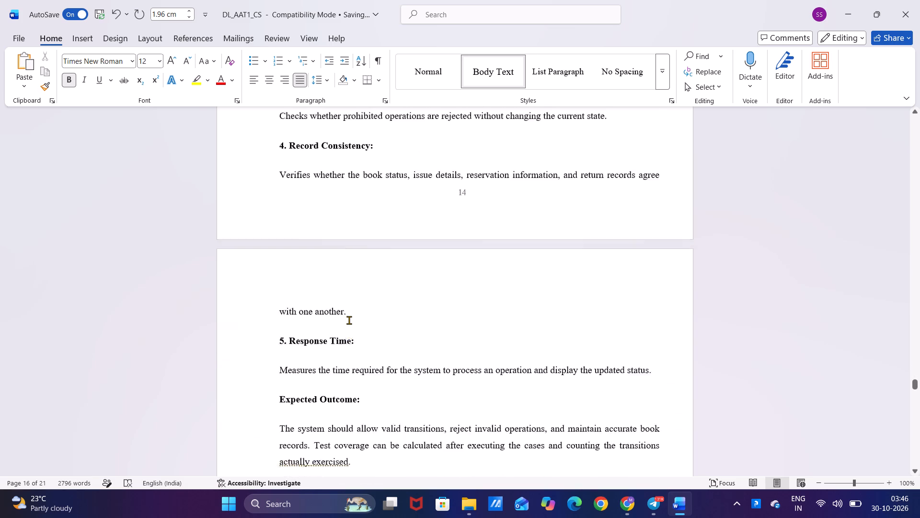
pyautogui.scroll(-2, 349, 320)
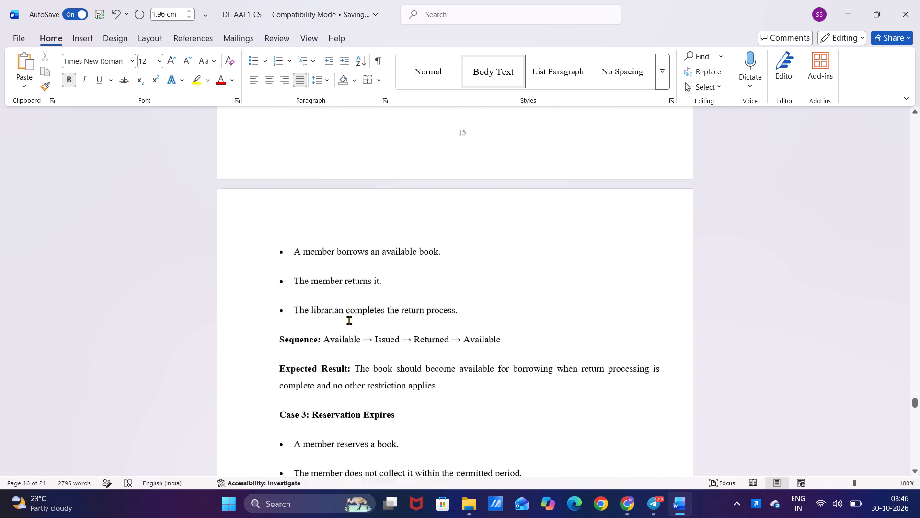
pyautogui.scroll(-1, 349, 320)
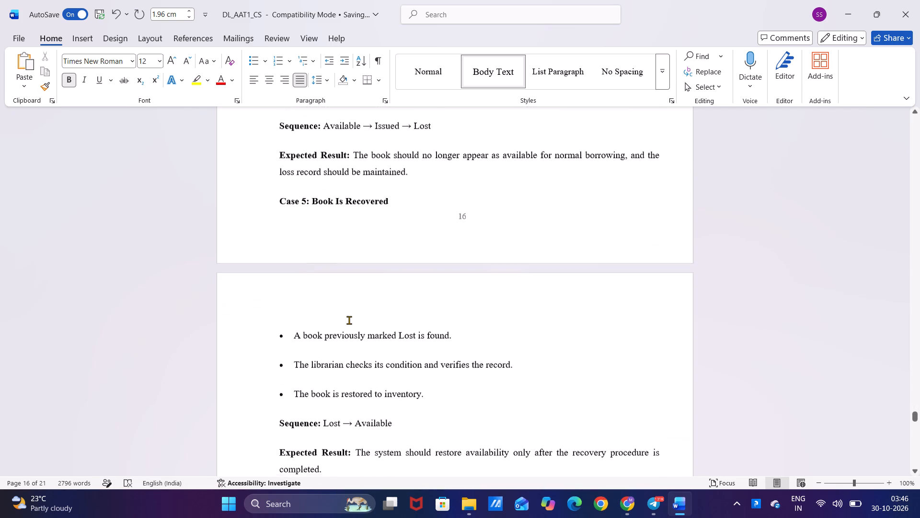
pyautogui.scroll(1, 349, 320)
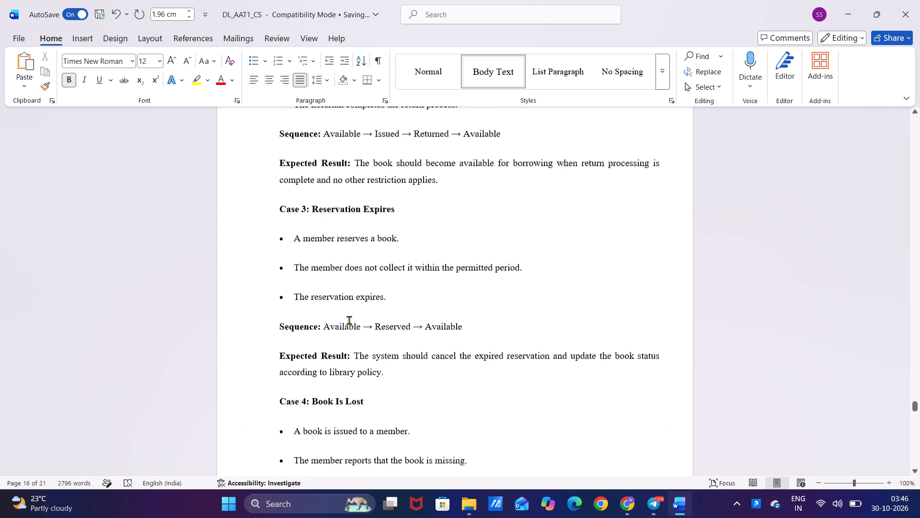
pyautogui.scroll(1, 349, 320)
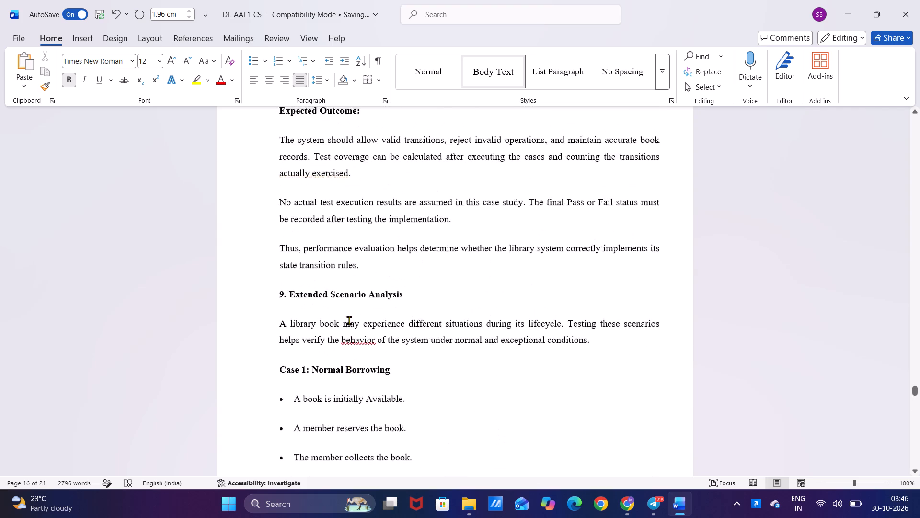
pyautogui.scroll(1, 349, 320)
pyautogui.scroll(-1, 349, 320)
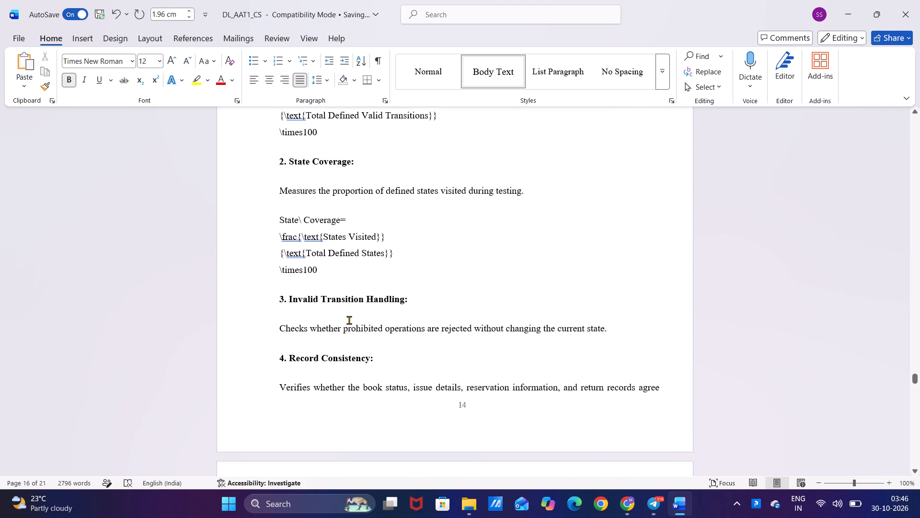
pyautogui.scroll(-1, 349, 320)
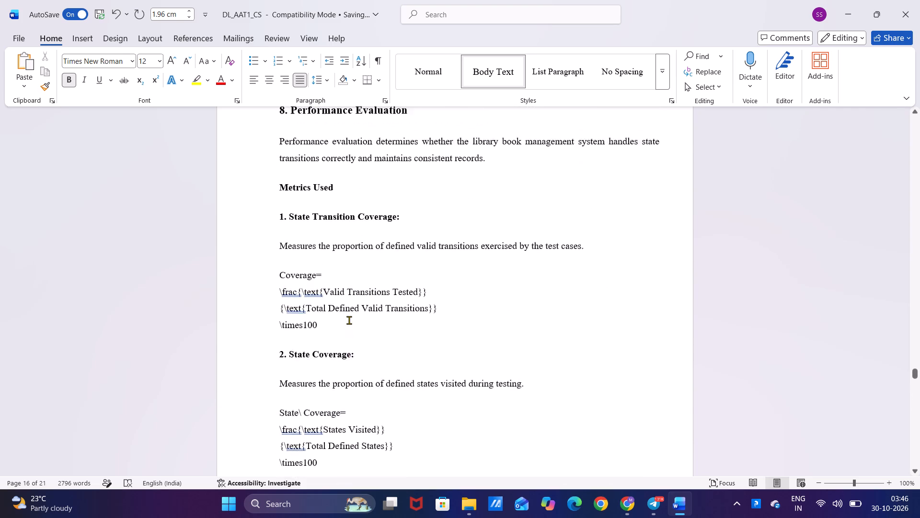
pyautogui.scroll(-1, 349, 320)
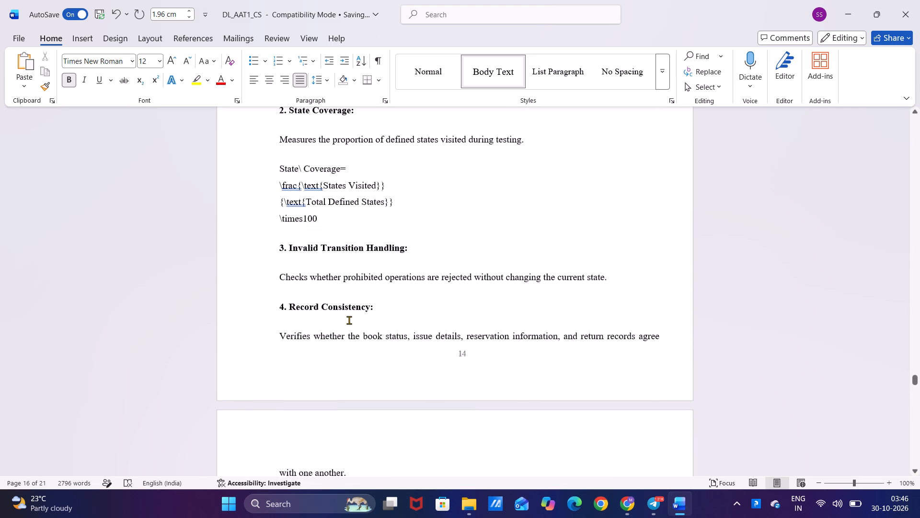
pyautogui.scroll(-1, 349, 320)
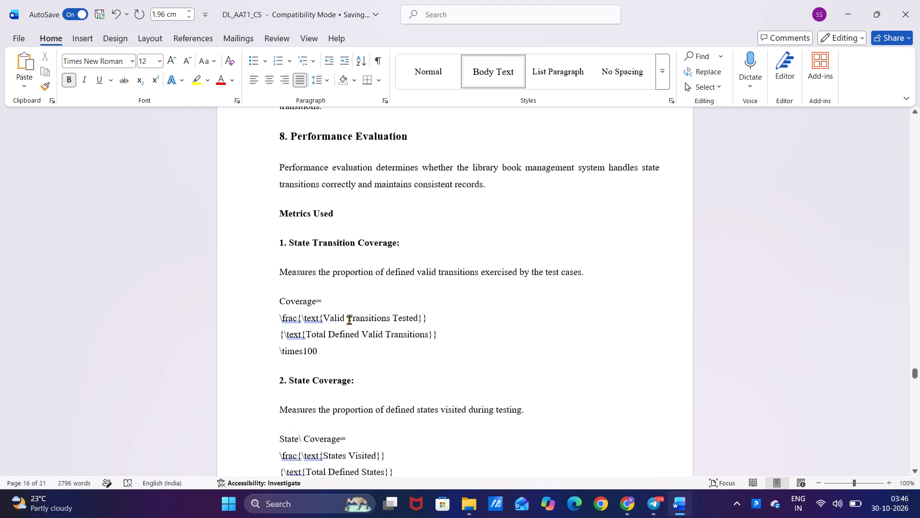
pyautogui.scroll(-1, 349, 320)
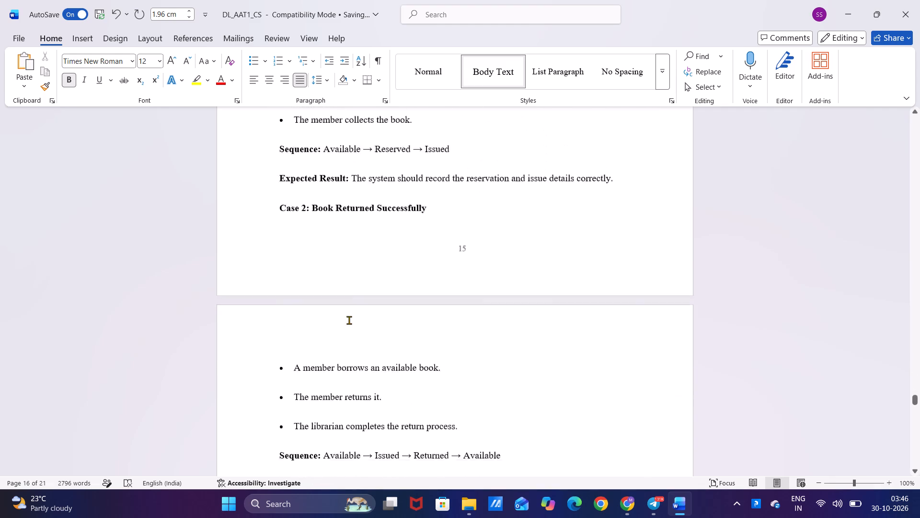
pyautogui.scroll(-1, 349, 320)
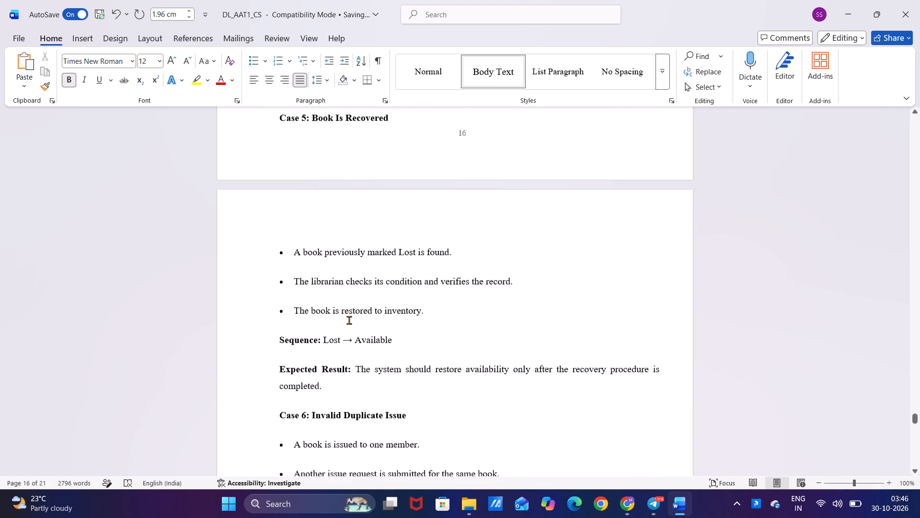
pyautogui.scroll(-1, 349, 320)
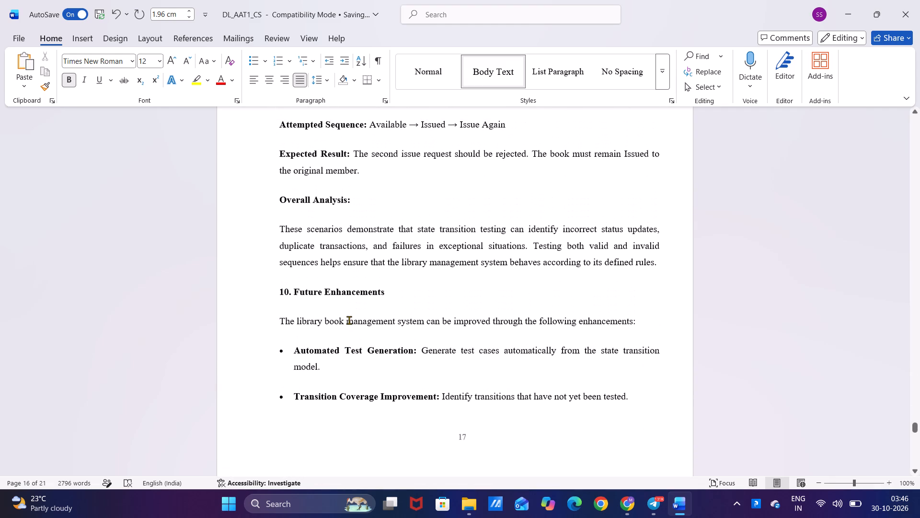
pyautogui.moveTo(277, 294); pyautogui.dragTo(366, 296)
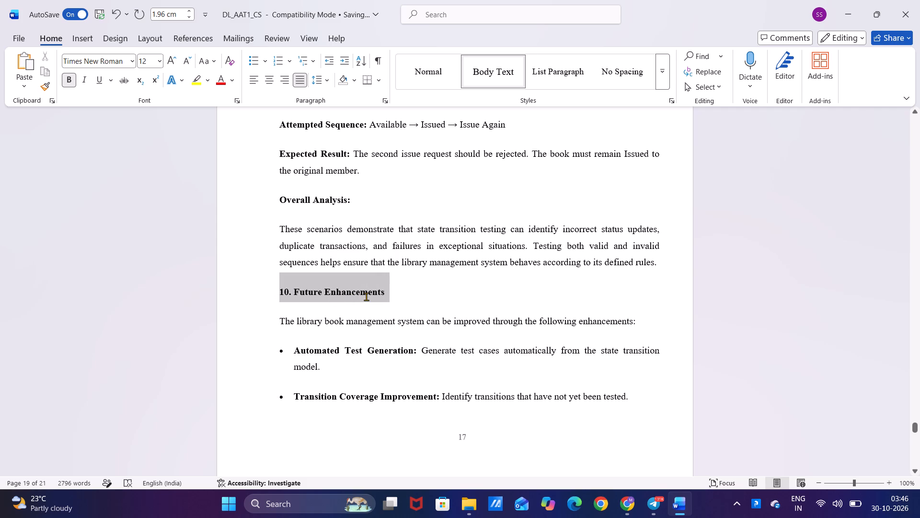
pyautogui.moveTo(366, 296); pyautogui.dragTo(368, 296)
pyautogui.click(368, 296)
# Set the section 9 Extended Scenario Analysis heading to font size 14.
pyautogui.scroll(1, 368, 296)
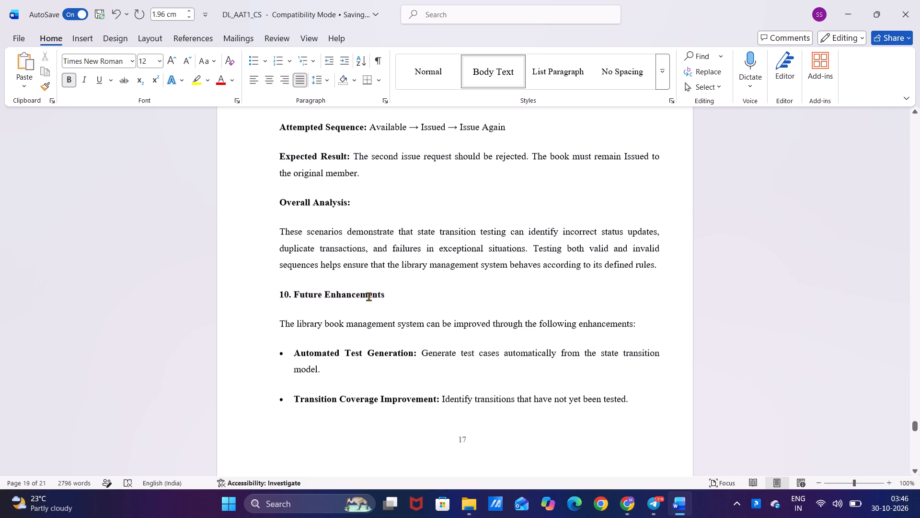
pyautogui.scroll(1, 368, 296)
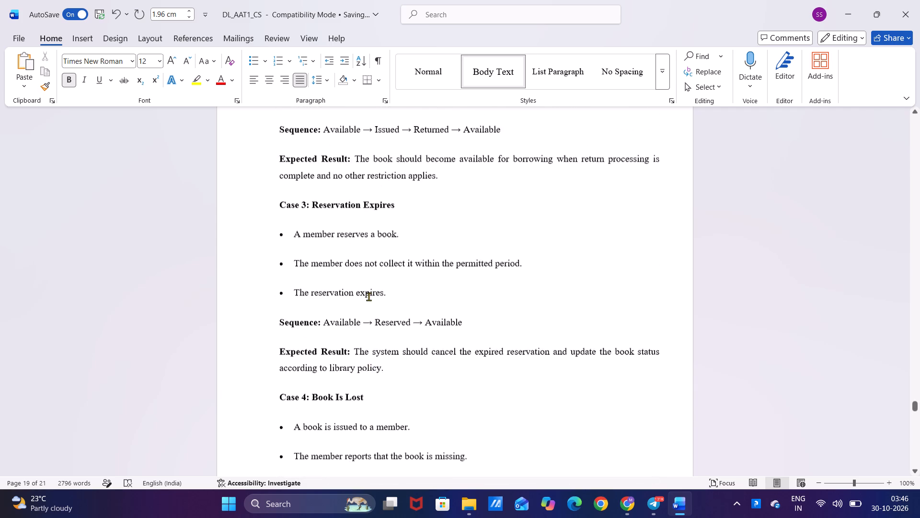
pyautogui.scroll(2, 368, 296)
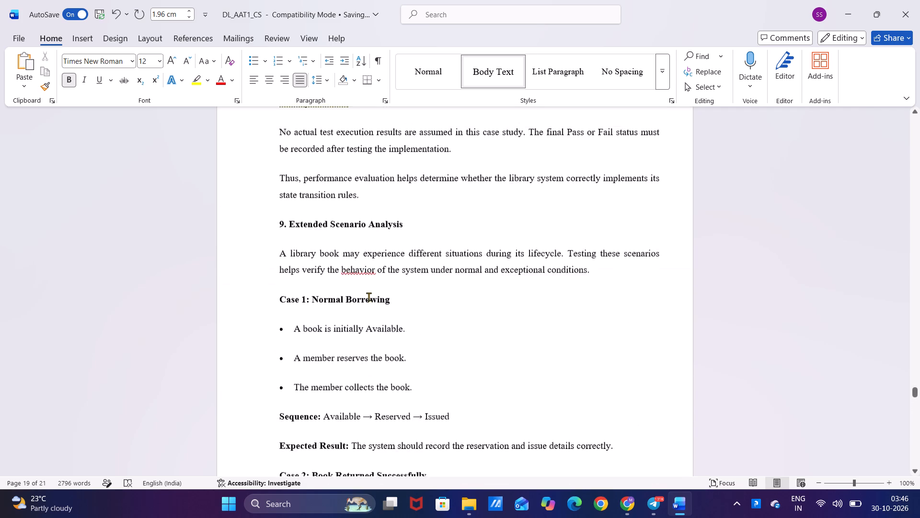
pyautogui.scroll(1, 368, 296)
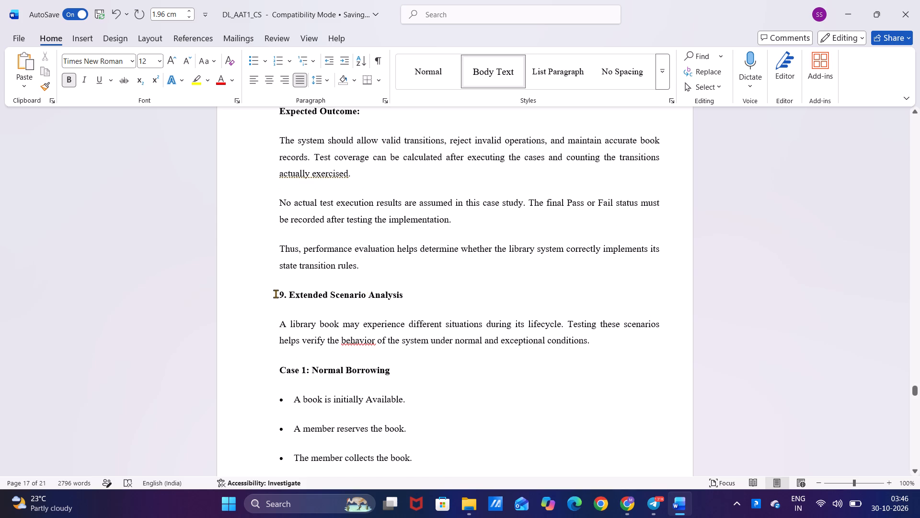
pyautogui.moveTo(277, 294); pyautogui.dragTo(394, 300)
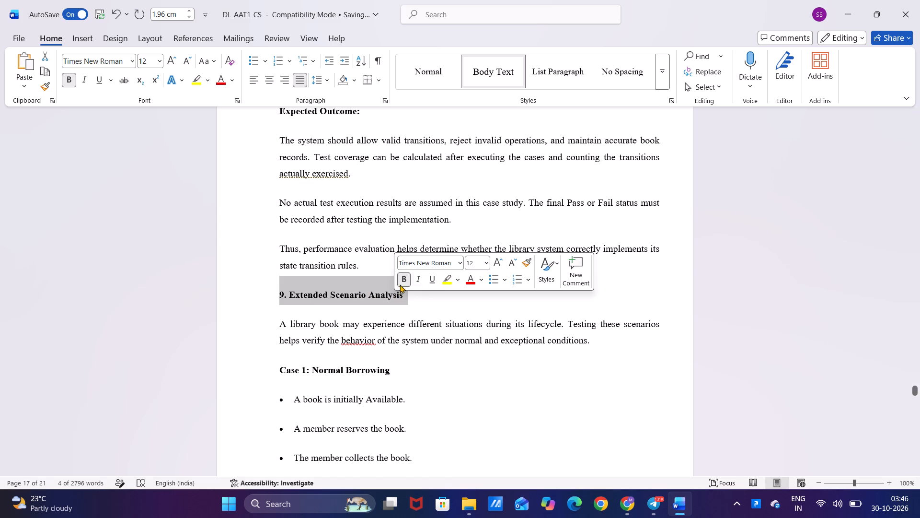
pyautogui.click(485, 265)
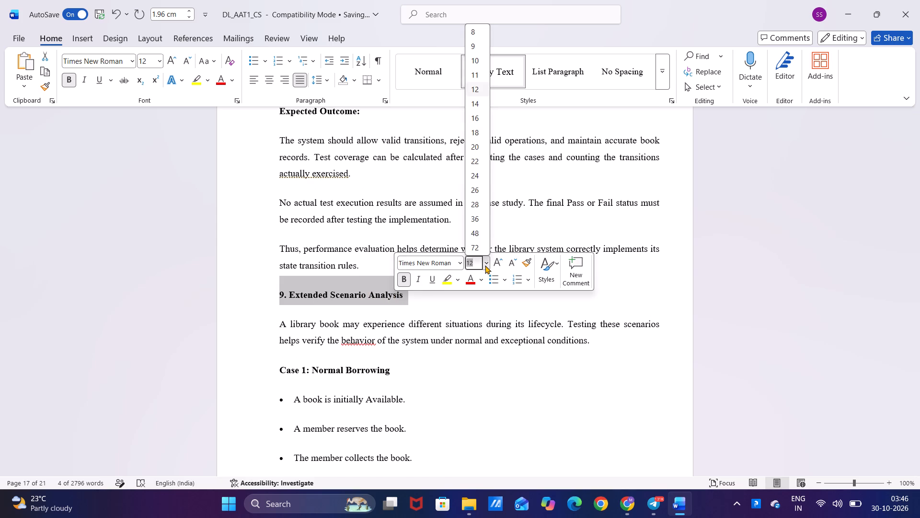
pyautogui.write('14')
pyautogui.press('Return')
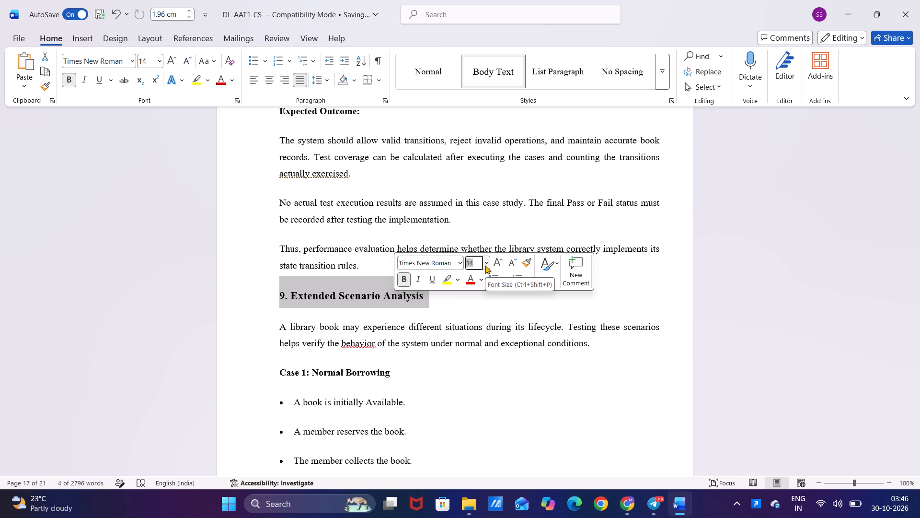
pyautogui.click(480, 365)
# Review the report from section 9 Extended Scenario Analysis to the end, checking the remaining headings and their page numbers.
pyautogui.scroll(-1, 480, 365)
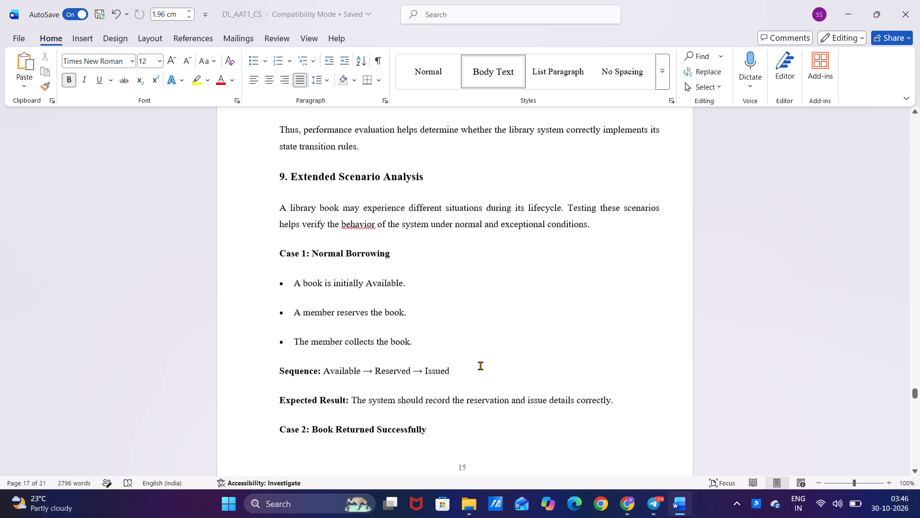
pyautogui.scroll(-1, 480, 365)
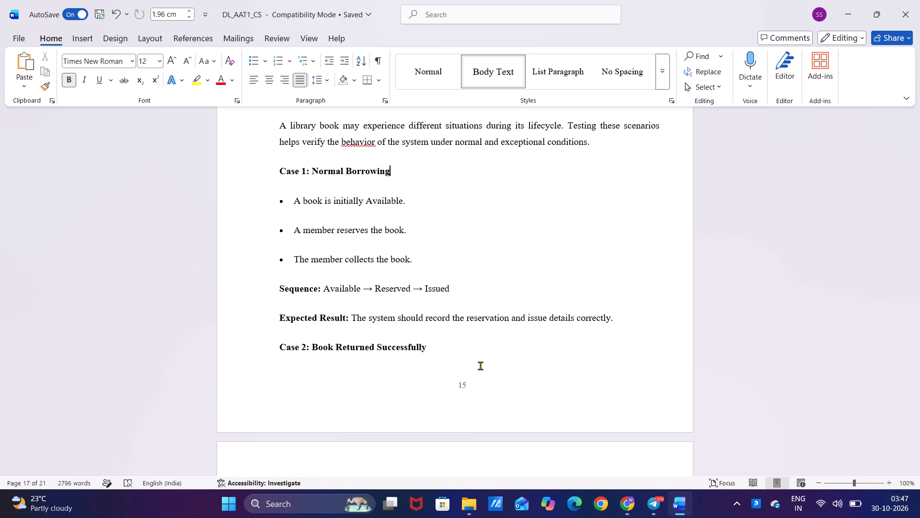
pyautogui.scroll(-1, 480, 365)
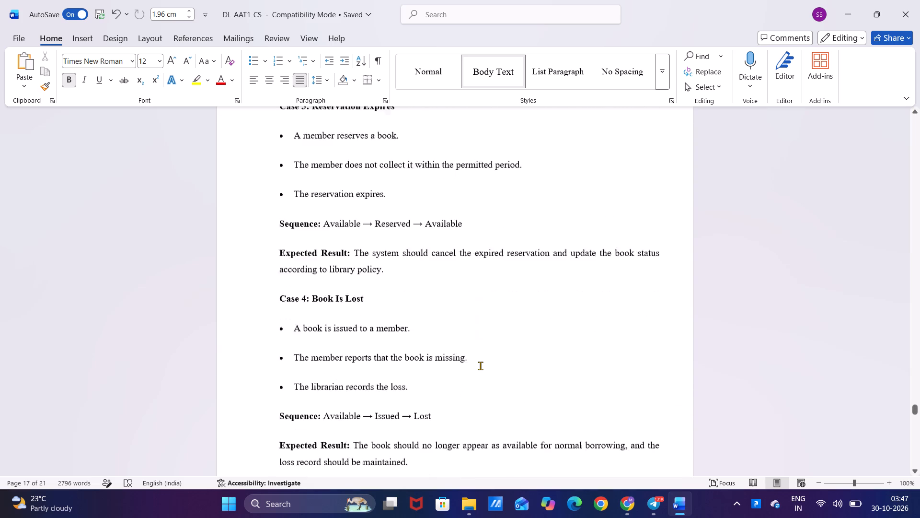
pyautogui.scroll(-1, 480, 365)
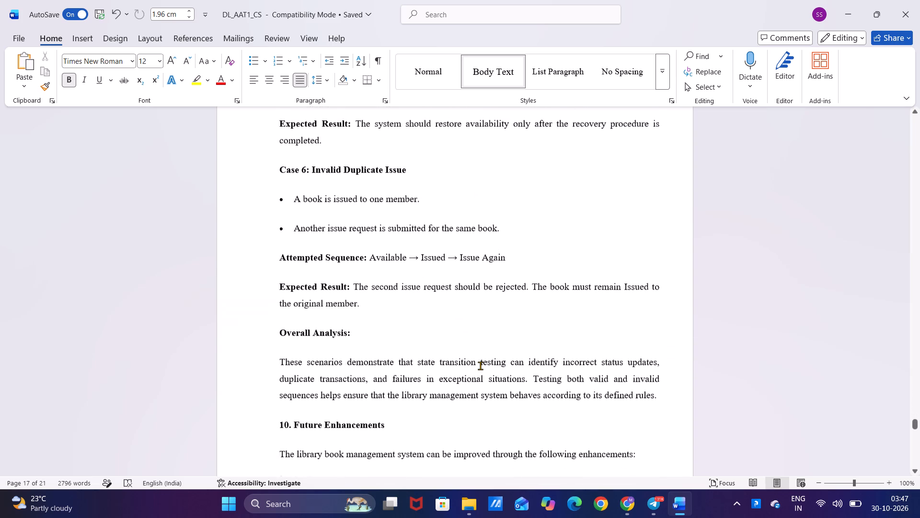
pyautogui.scroll(-2, 480, 365)
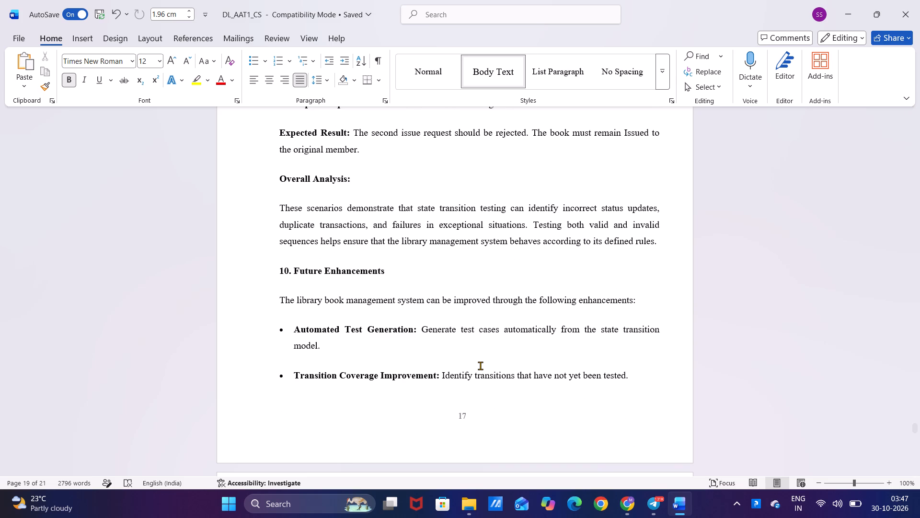
pyautogui.scroll(-1, 480, 365)
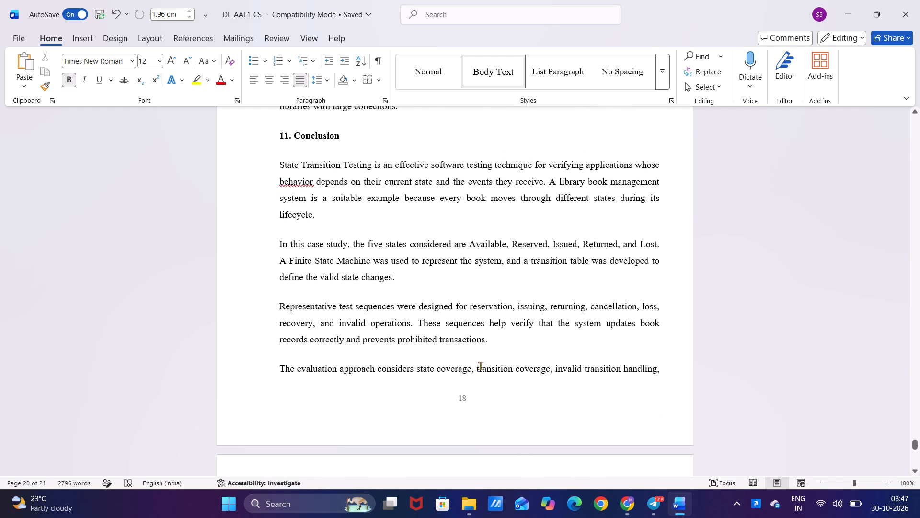
pyautogui.scroll(-1, 480, 365)
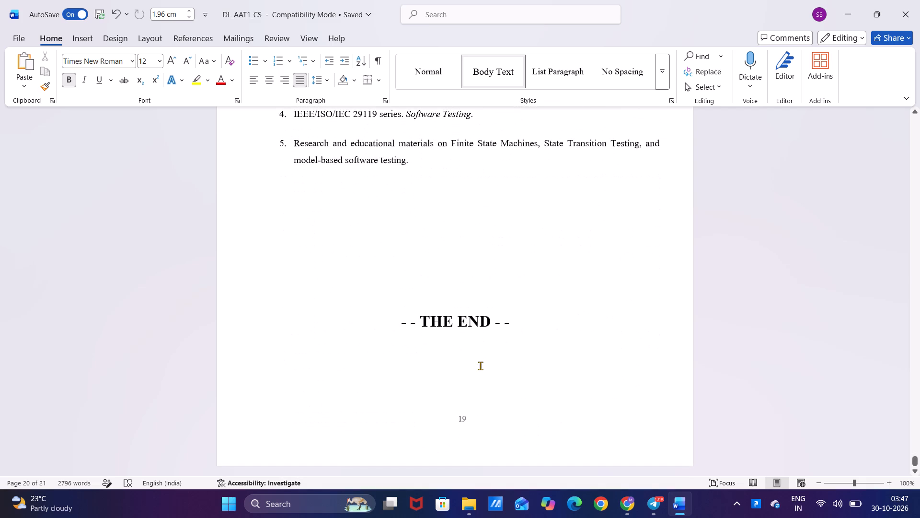
# In the Contents table, set the page number to 3 for Real-Life Application and Problem Statement and 4 for System Architecture.
pyautogui.scroll(16, 480, 365)
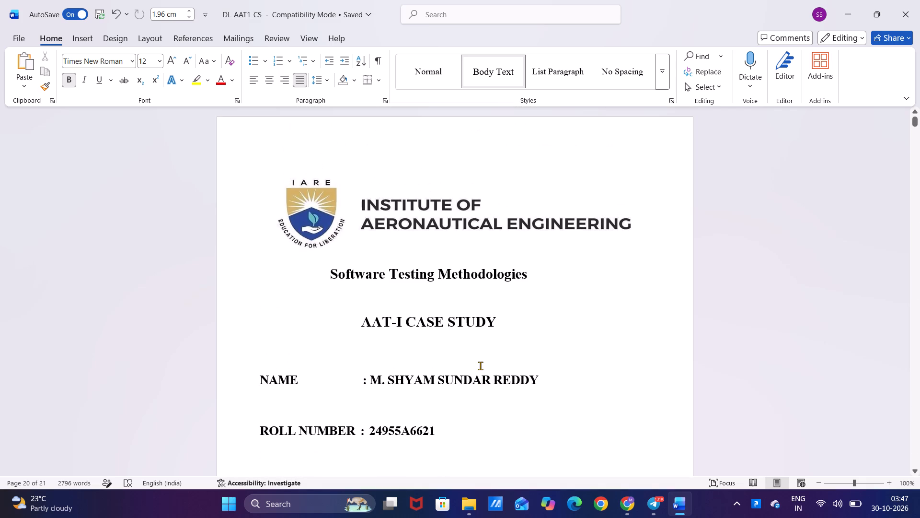
pyautogui.scroll(-1, 480, 365)
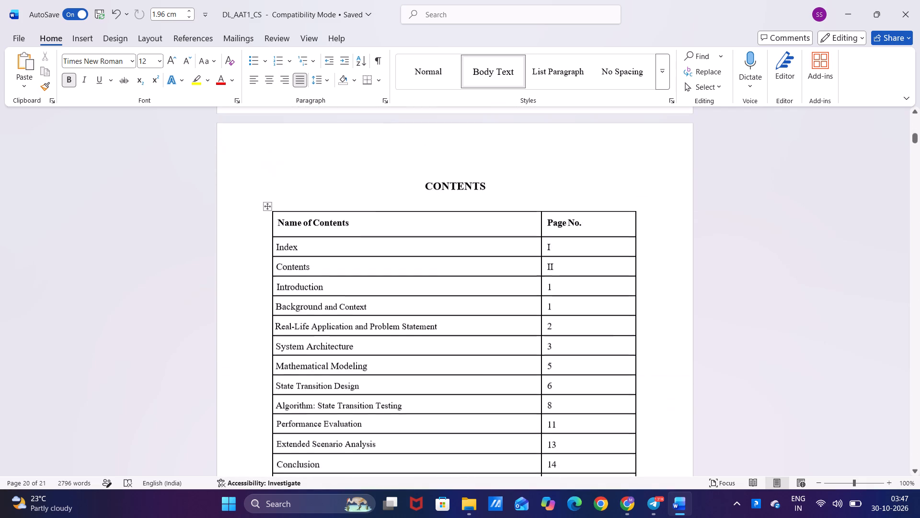
pyautogui.scroll(-1, 480, 365)
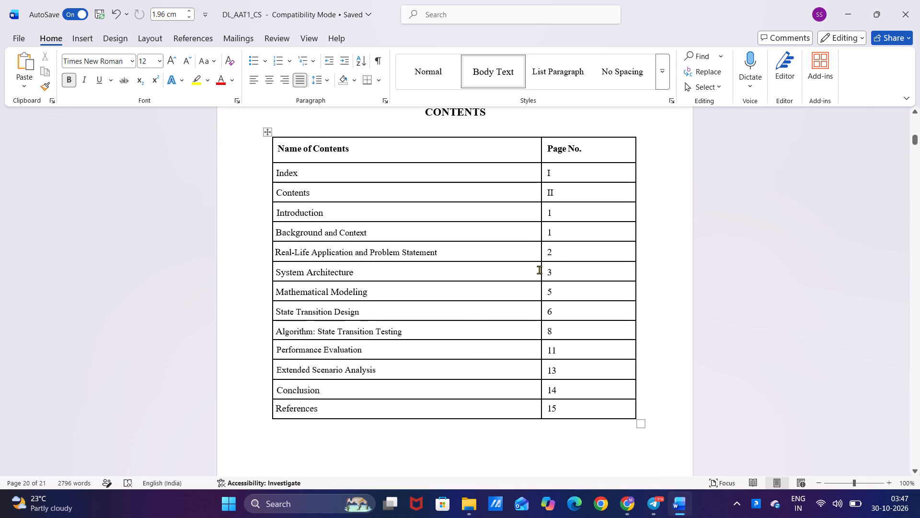
pyautogui.click(557, 216)
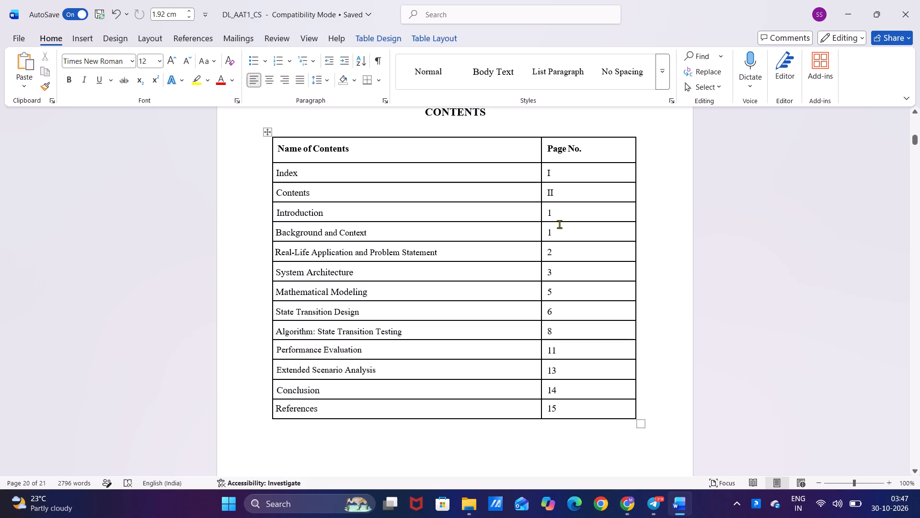
pyautogui.click(560, 232)
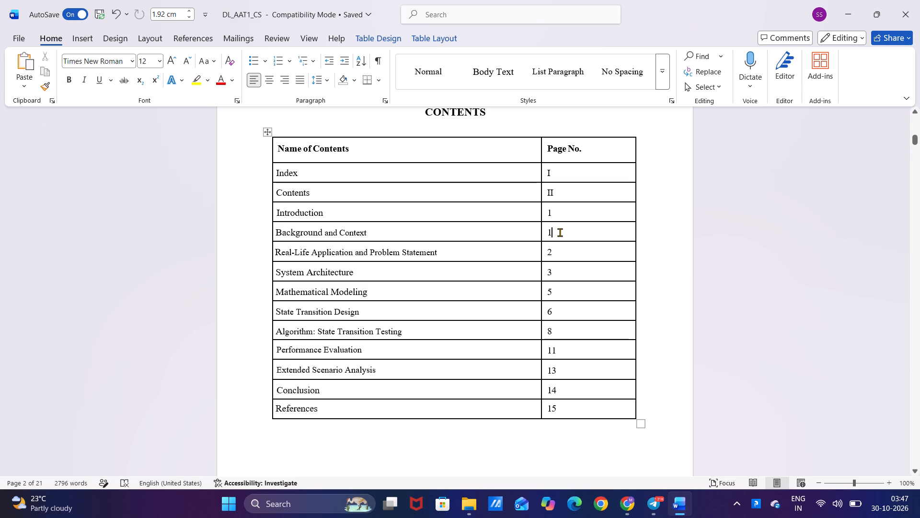
pyautogui.click(561, 259)
pyautogui.press('BackSpace')
pyautogui.press('3')
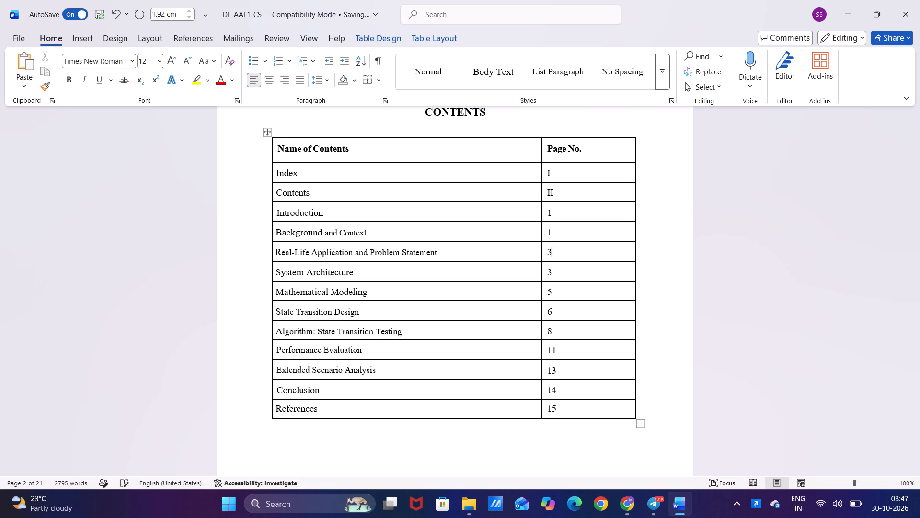
pyautogui.click(567, 272)
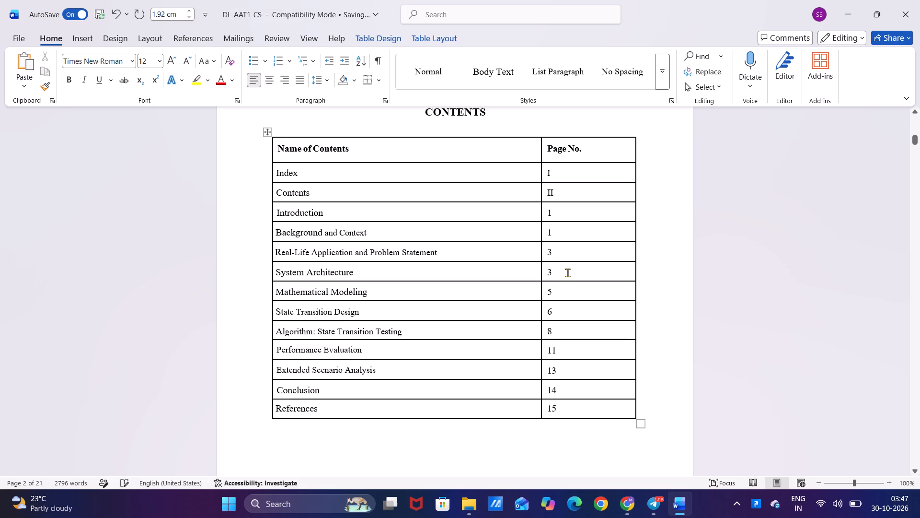
pyautogui.press('BackSpace')
pyautogui.press('4')
# Set the Contents page numbers to 7 for Mathematical Modeling and 9 for State Transition Design.
pyautogui.click(565, 290)
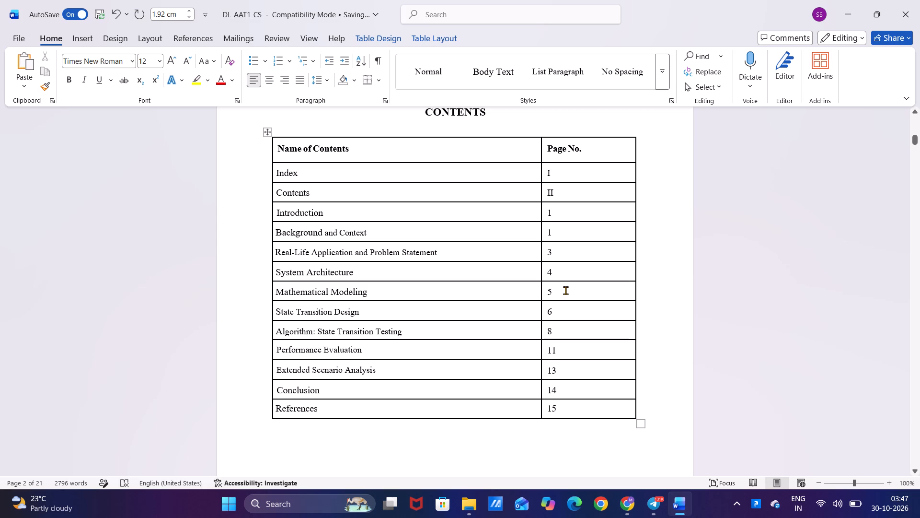
pyautogui.press('BackSpace')
pyautogui.press('7')
pyautogui.click(563, 312)
pyautogui.press('BackSpace')
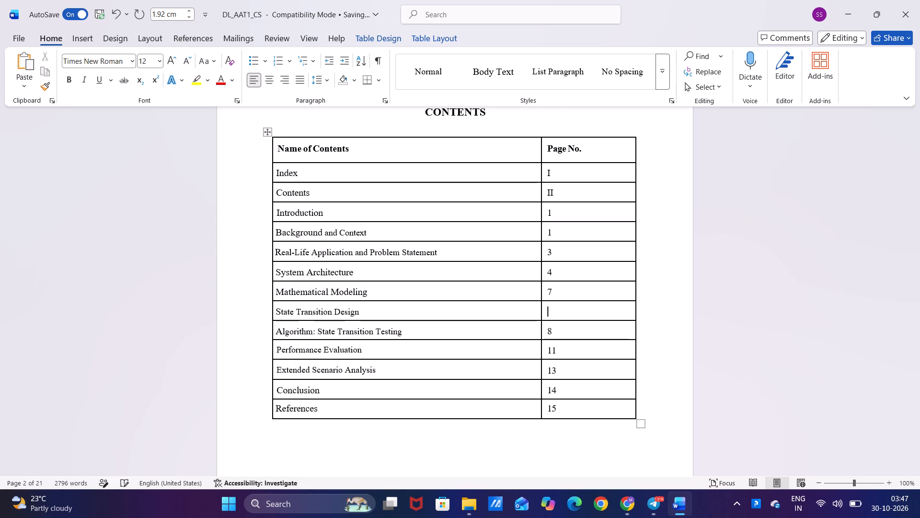
pyautogui.press('9')
# Set the Contents page numbers to 10 for Algorithm: State Transition Testing and 14 for Performance Evaluation.
pyautogui.click(569, 330)
pyautogui.press('BackSpace')
pyautogui.write('11')
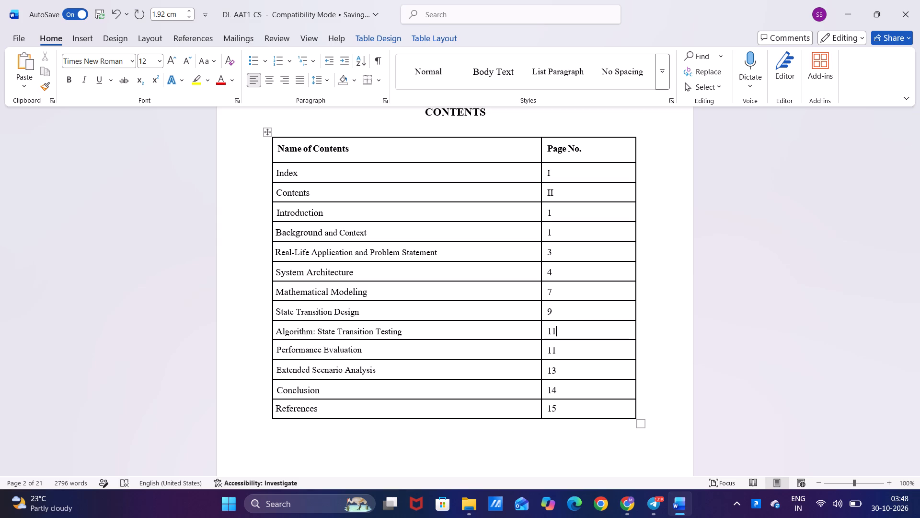
pyautogui.press('BackSpace')
pyautogui.press('0')
pyautogui.click(568, 354)
pyautogui.press('BackSpace')
pyautogui.press('4')
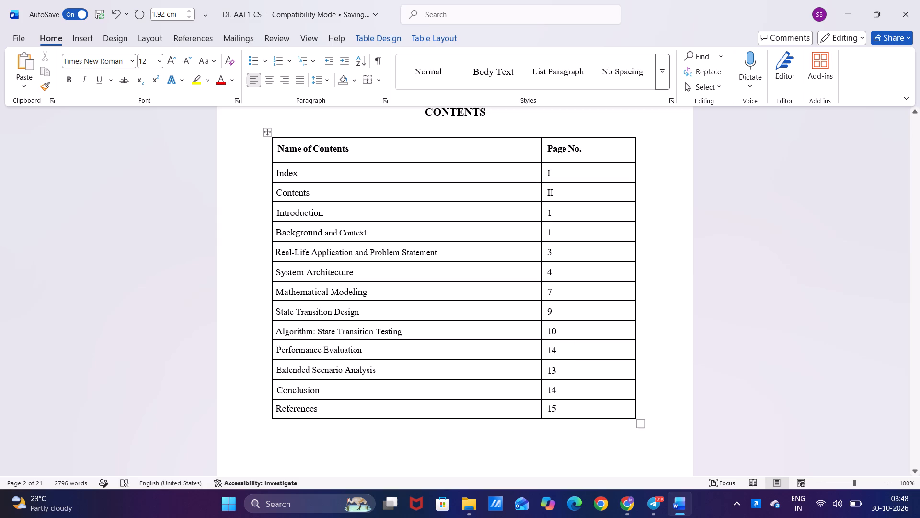
# Set the Contents page numbers to 15 for Extended Scenario Analysis, 18 for Conclusion and 19 for References.
pyautogui.click(569, 367)
pyautogui.press('BackSpace')
pyautogui.press('5')
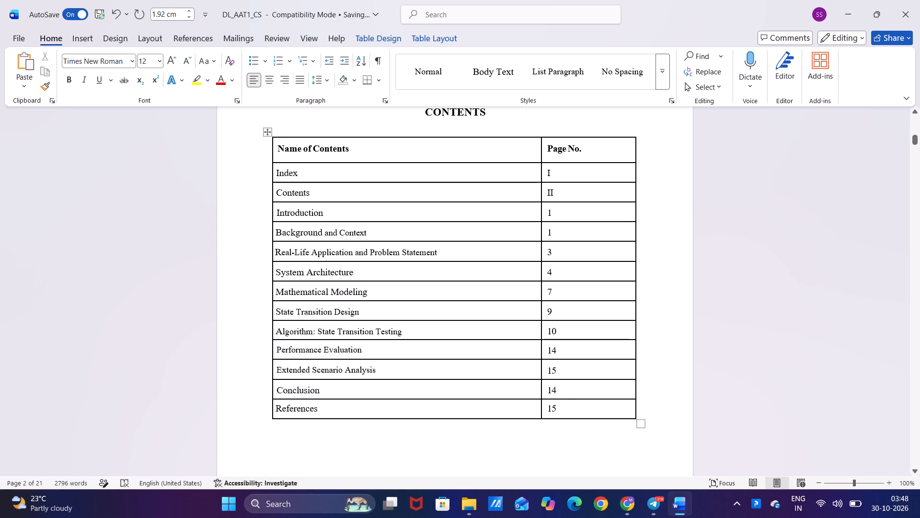
pyautogui.click(571, 392)
pyautogui.press('BackSpace')
pyautogui.press('8')
pyautogui.click(574, 410)
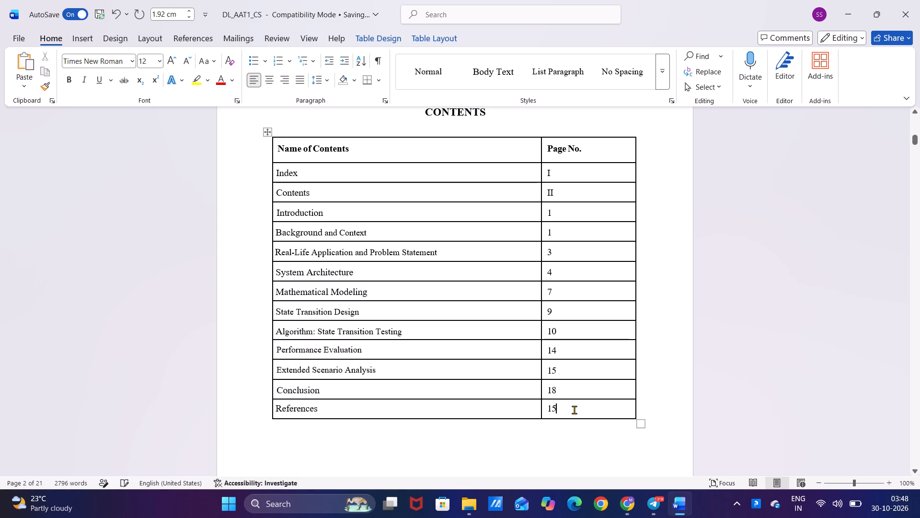
pyautogui.press('BackSpace')
pyautogui.press('9')
# Review the report from the cover page and Contents table through to the References and closing page.
pyautogui.scroll(1, 502, 344)
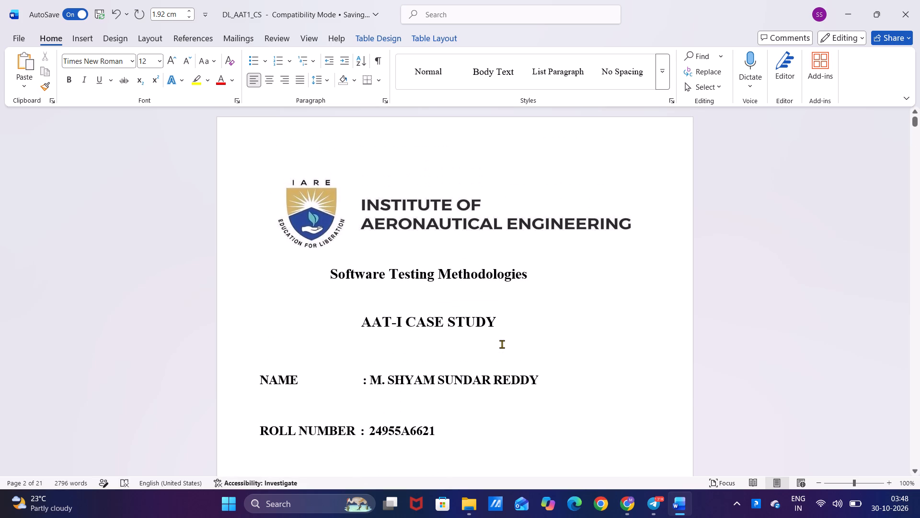
pyautogui.scroll(-1, 502, 344)
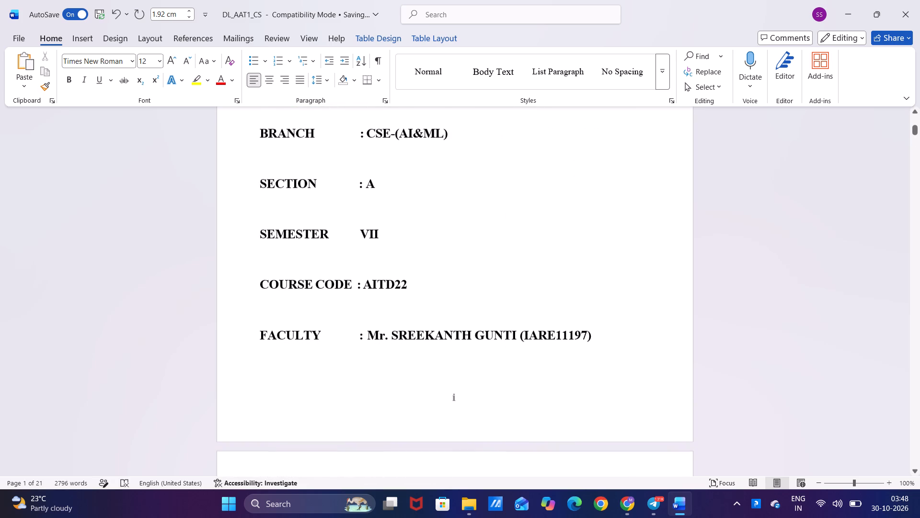
pyautogui.scroll(-3, 502, 344)
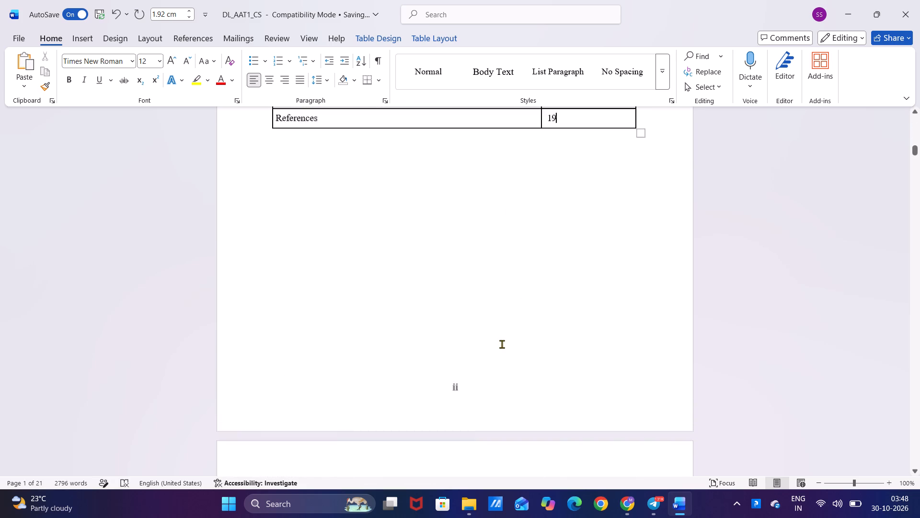
pyautogui.scroll(-15, 502, 344)
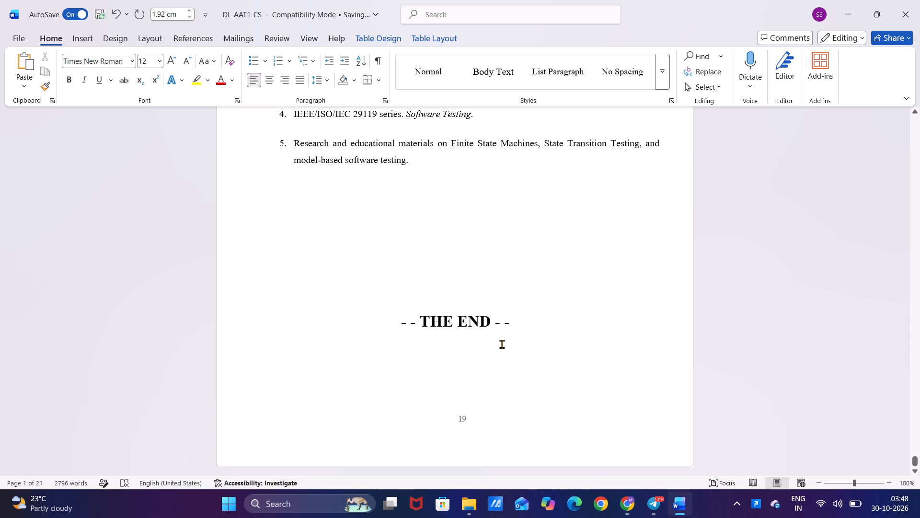
pyautogui.scroll(1, 502, 344)
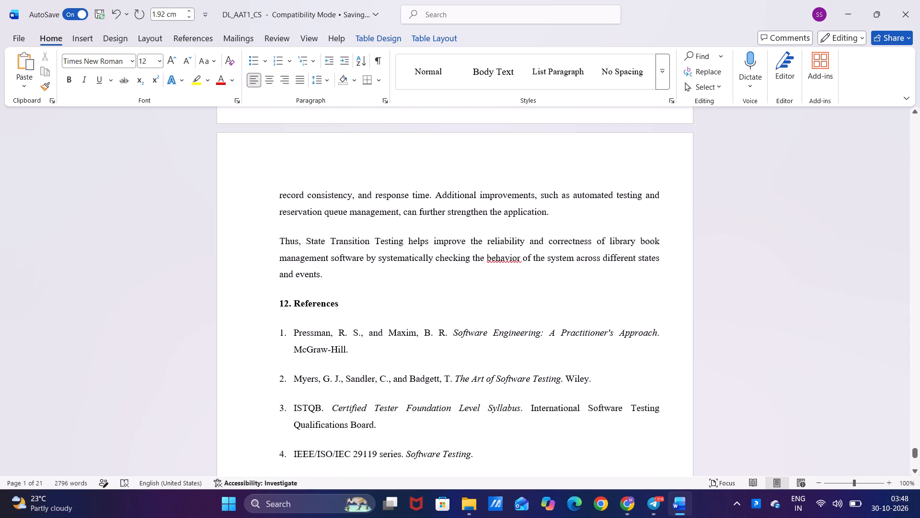
pyautogui.scroll(1, 502, 344)
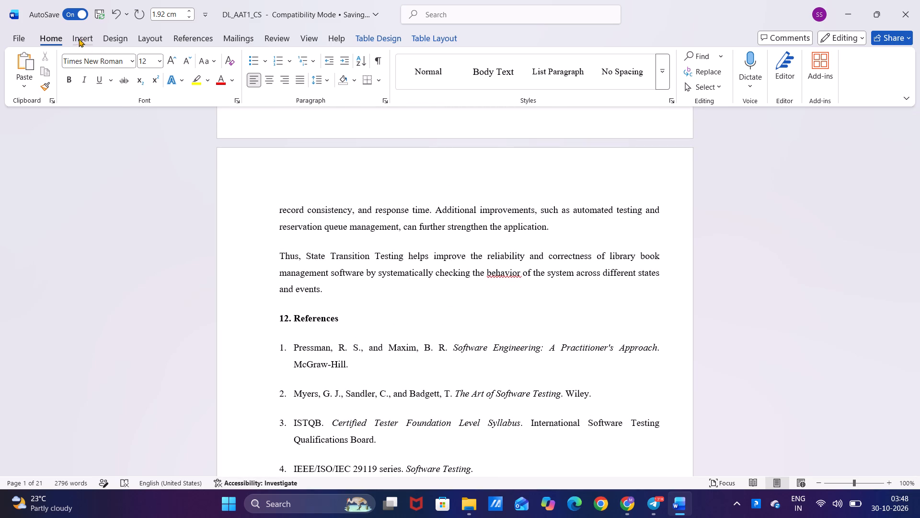
# Turn off AutoSave for the report.
pyautogui.click(82, 19)
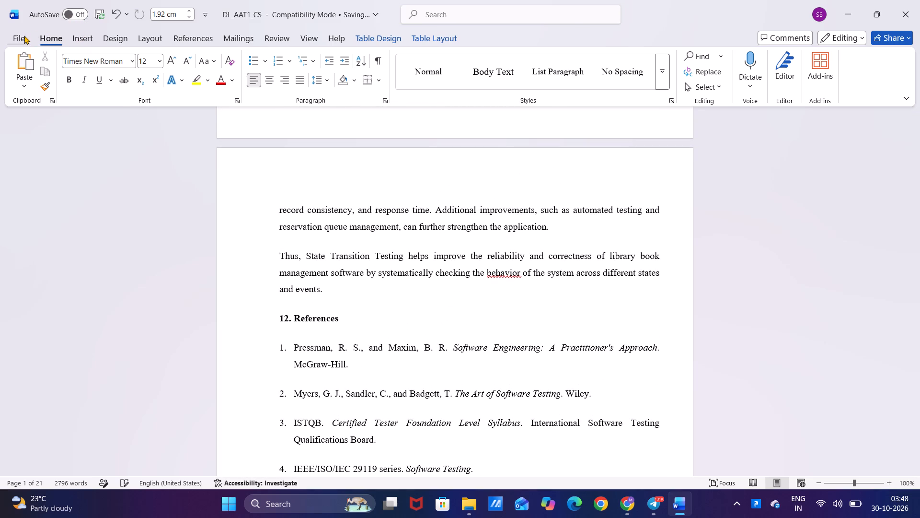
# Save the report as a PDF named STM_AAT1_CS in the Downloads folder.
pyautogui.click(24, 35)
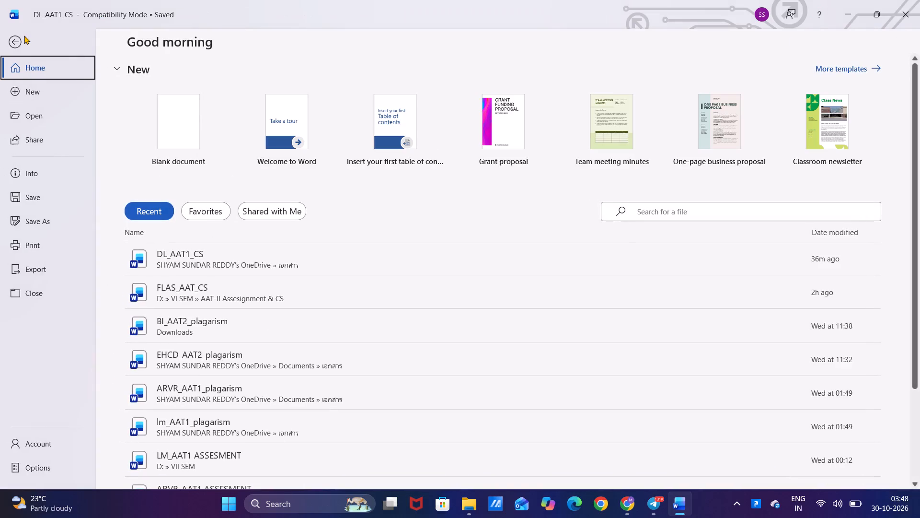
pyautogui.click(48, 223)
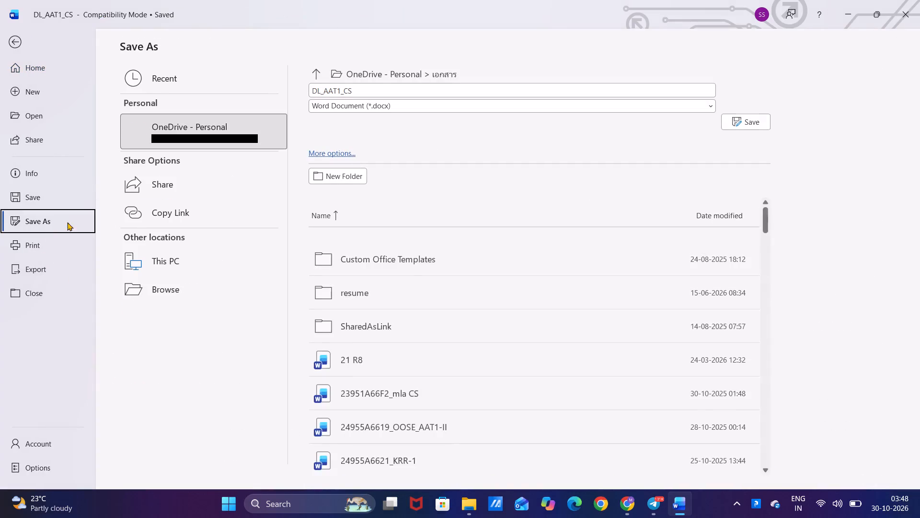
pyautogui.click(187, 331)
pyautogui.click(183, 316)
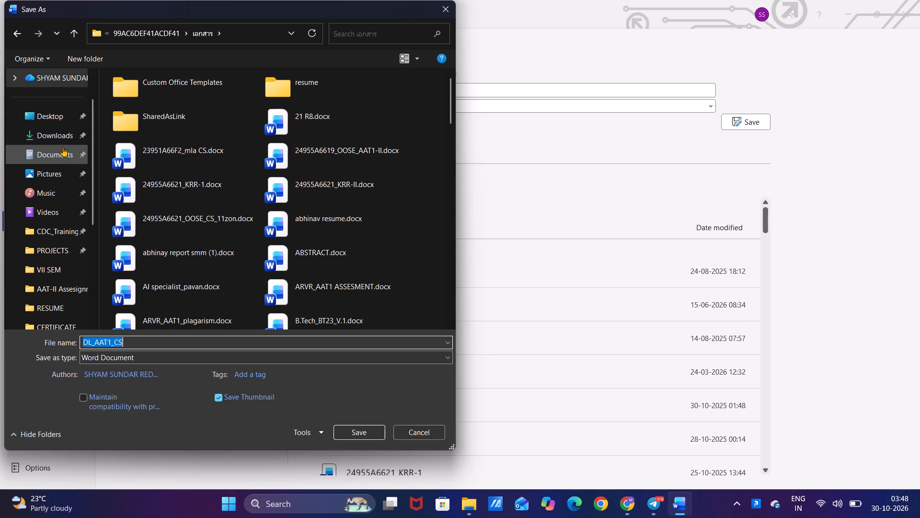
pyautogui.click(63, 147)
pyautogui.click(59, 139)
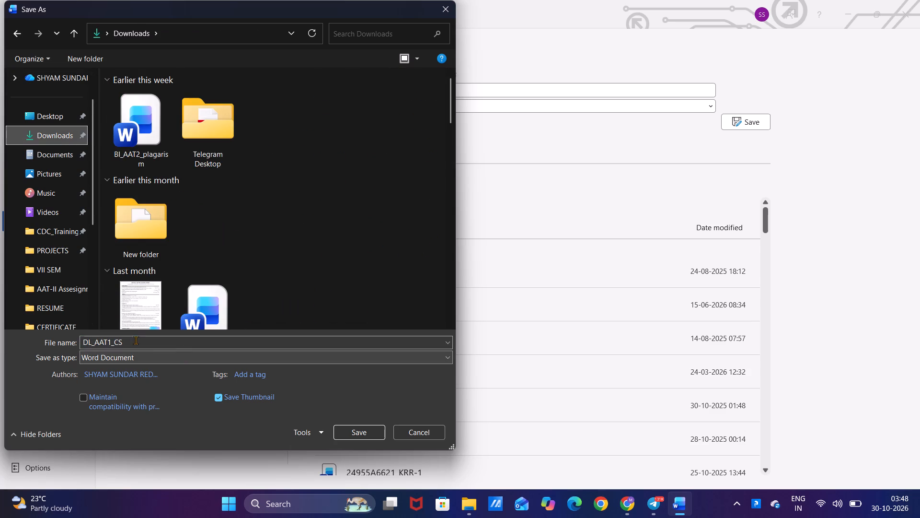
pyautogui.click(89, 340)
pyautogui.click(89, 340)
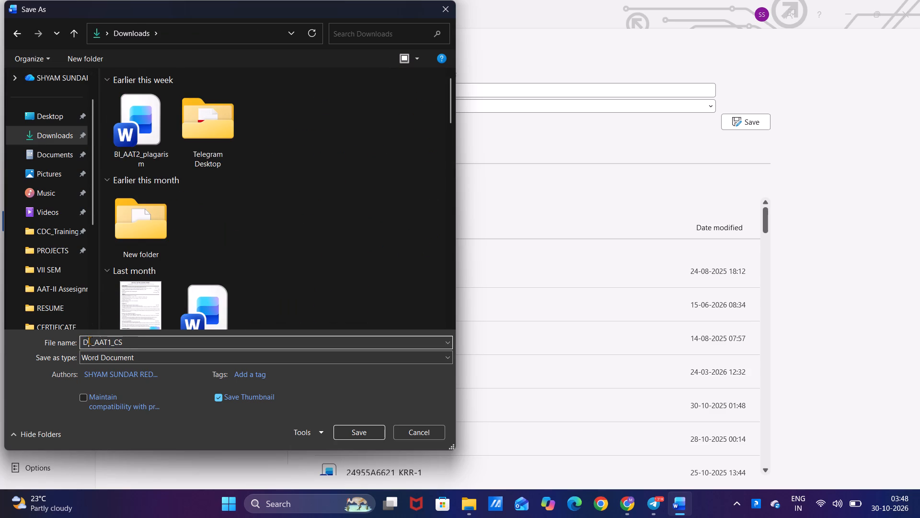
pyautogui.press('Right')
pyautogui.press('BackSpace')
pyautogui.press('BackSpace')
pyautogui.write('STM')
pyautogui.press('Down')
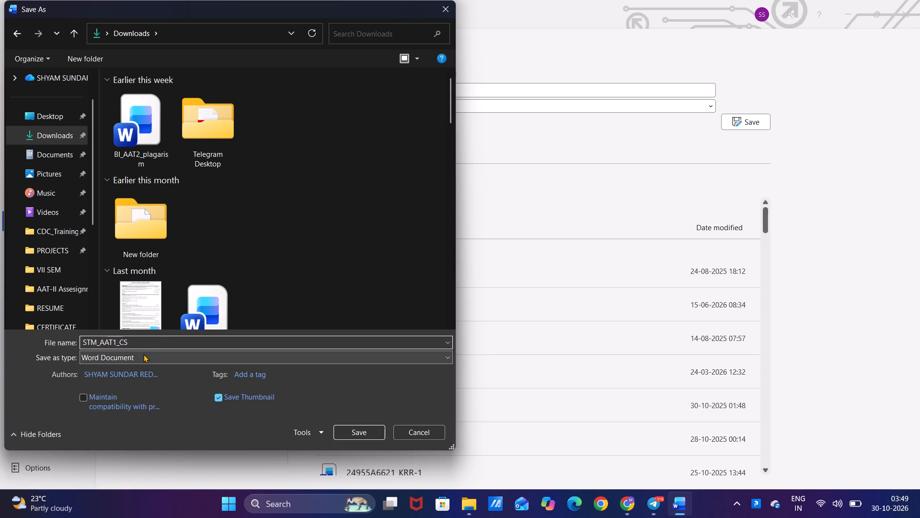
pyautogui.click(147, 354)
pyautogui.click(135, 248)
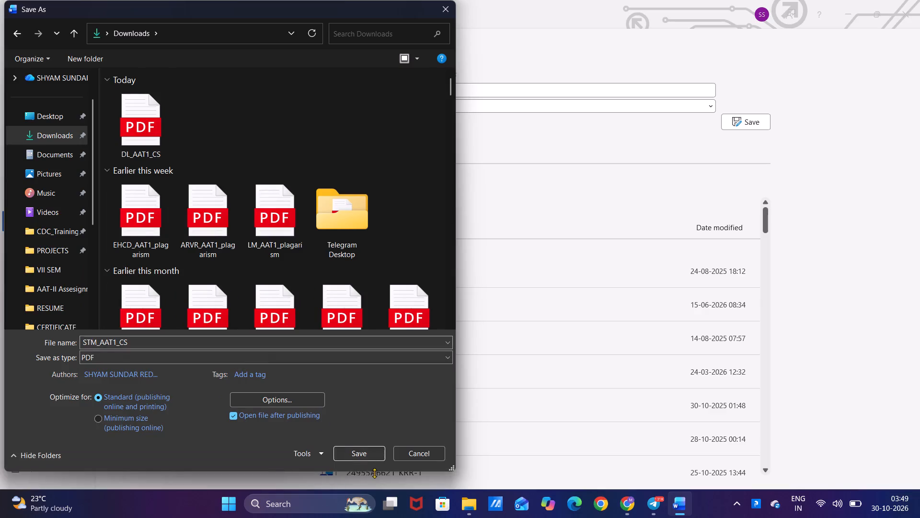
pyautogui.click(357, 459)
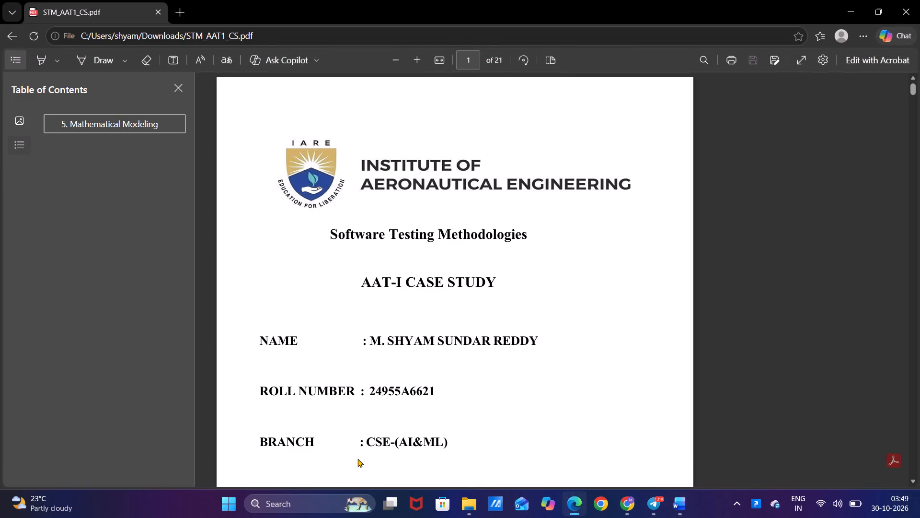
# Check the cover page, Contents table and Introduction in the exported PDF.
pyautogui.scroll(-8, 357, 459)
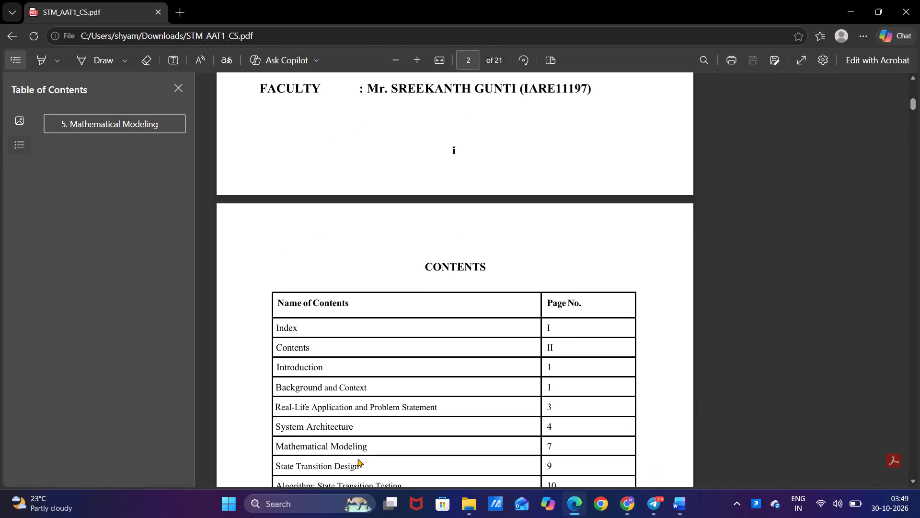
pyautogui.scroll(-3, 357, 459)
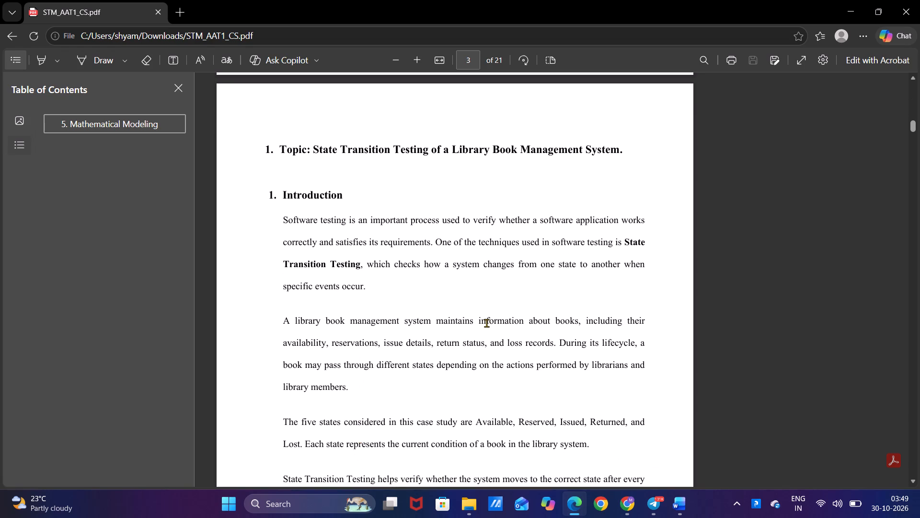
# Switch to Chrome and, on the college portal's AAT-I upload page, get the Software Testing Methodologies case study question.
pyautogui.hotkey('alt', 'Tab')
pyautogui.hotkey('alt', 'Tab')
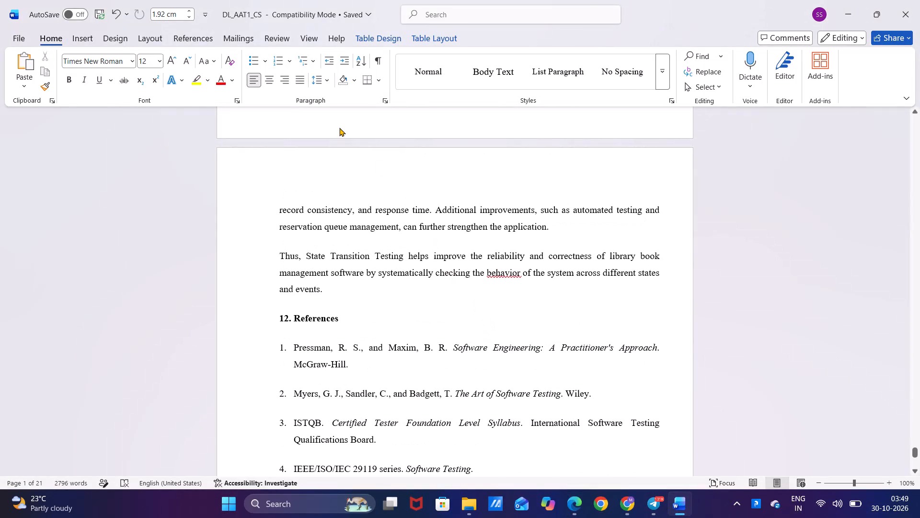
pyautogui.hotkey('alt', 'Tab')
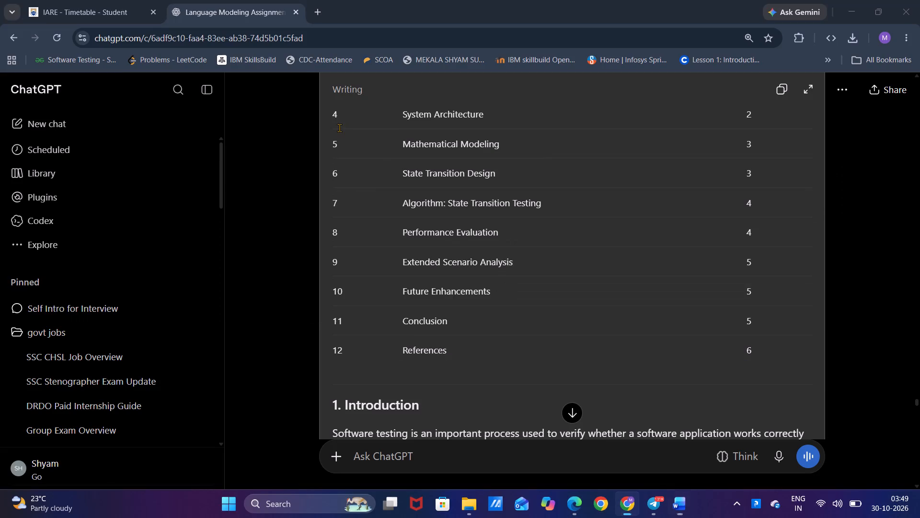
pyautogui.click(107, 0)
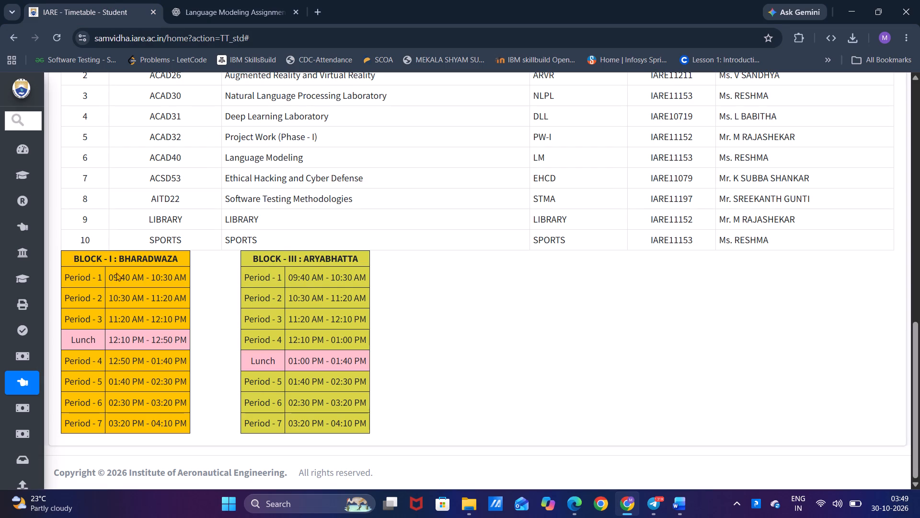
pyautogui.scroll(-2, 49, 389)
pyautogui.click(84, 435)
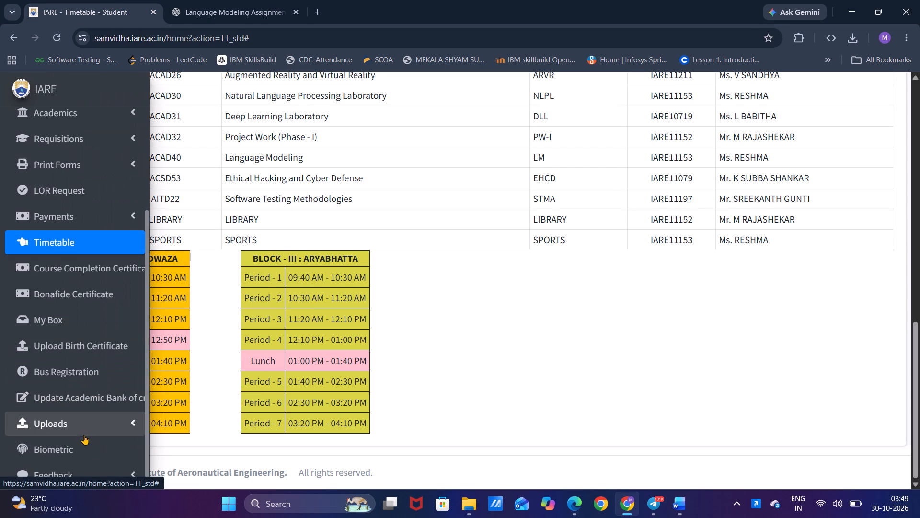
pyautogui.scroll(-2, 84, 435)
pyautogui.click(83, 400)
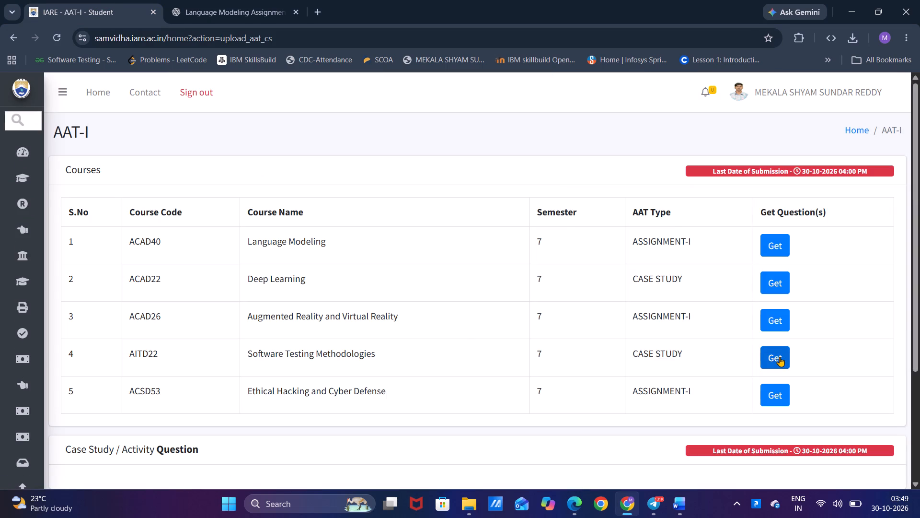
pyautogui.click(780, 357)
pyautogui.hscroll(-1, 518, 365)
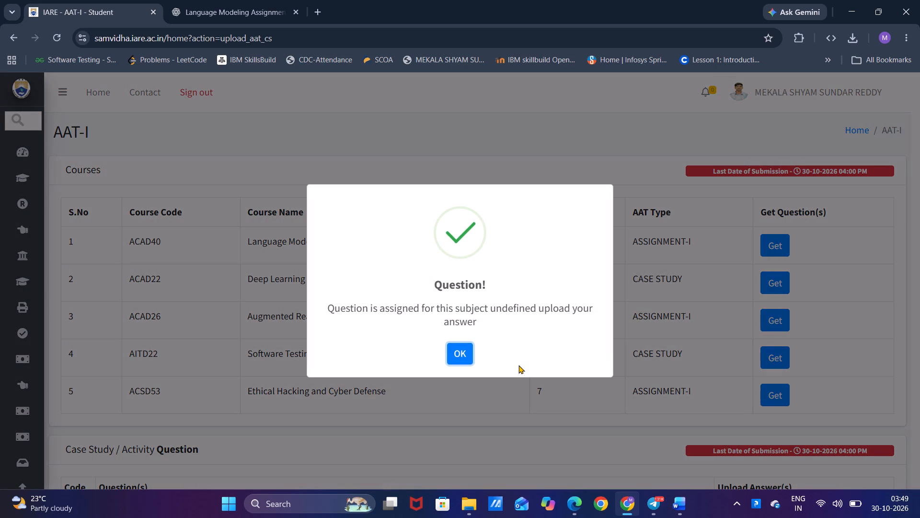
pyautogui.hscroll(-1, 518, 365)
pyautogui.click(469, 355)
pyautogui.scroll(-5, 487, 409)
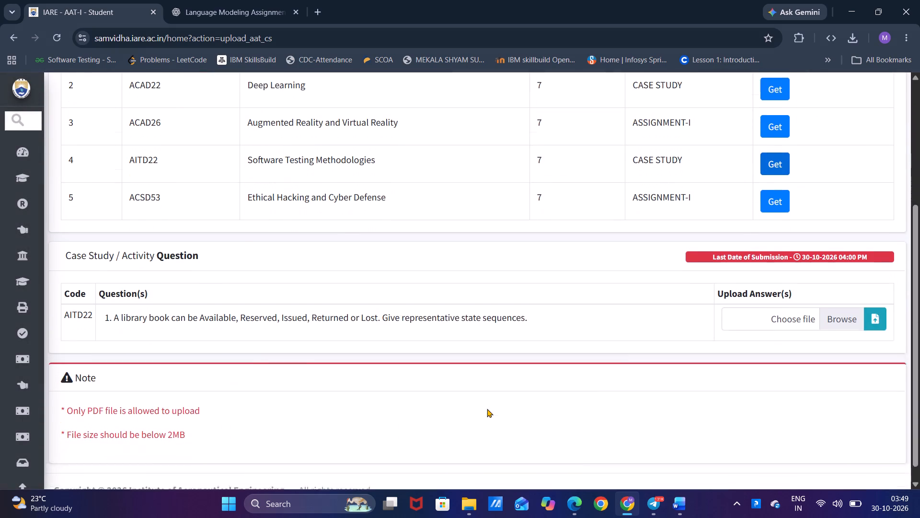
pyautogui.hotkey('alt', 'Tab')
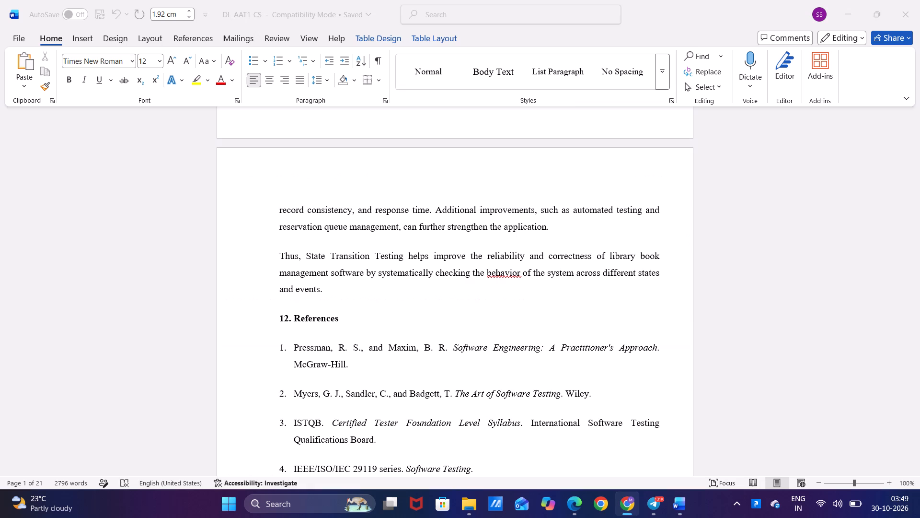
pyautogui.scroll(8, 461, 316)
pyautogui.scroll(-1, 461, 316)
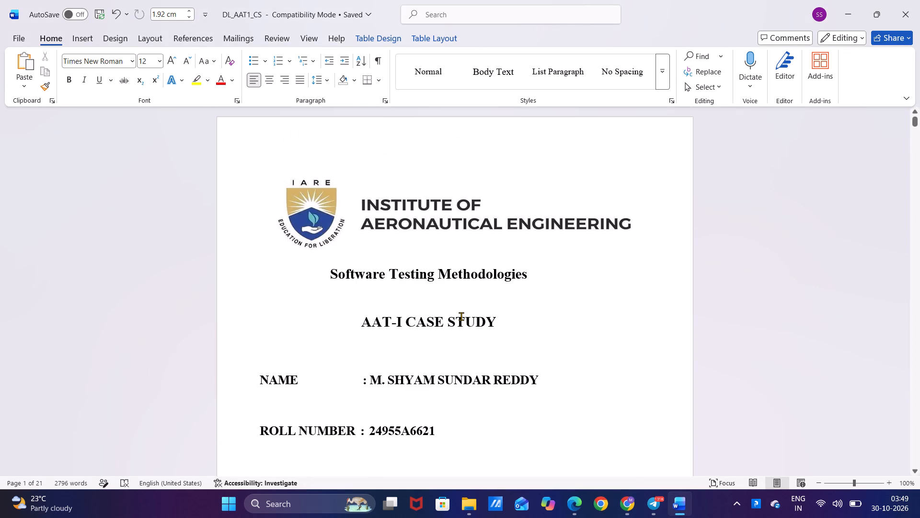
pyautogui.scroll(-1, 461, 316)
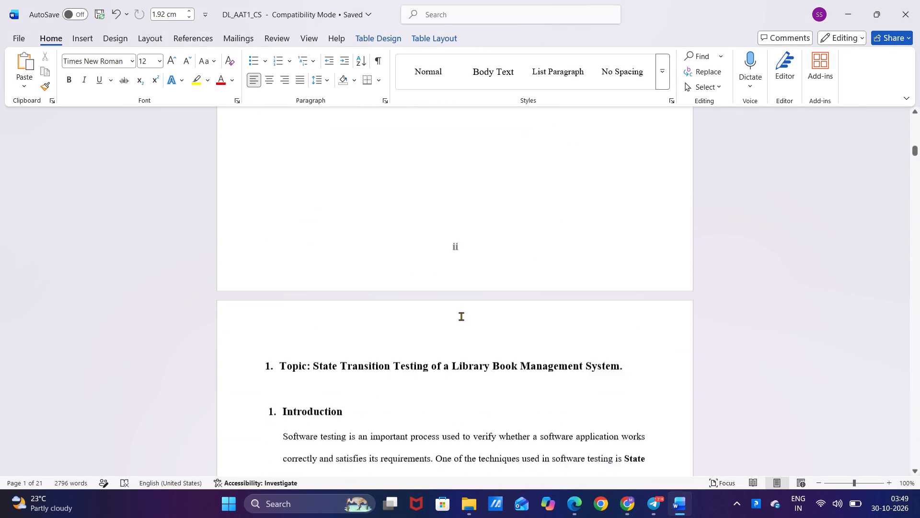
pyautogui.scroll(-1, 461, 316)
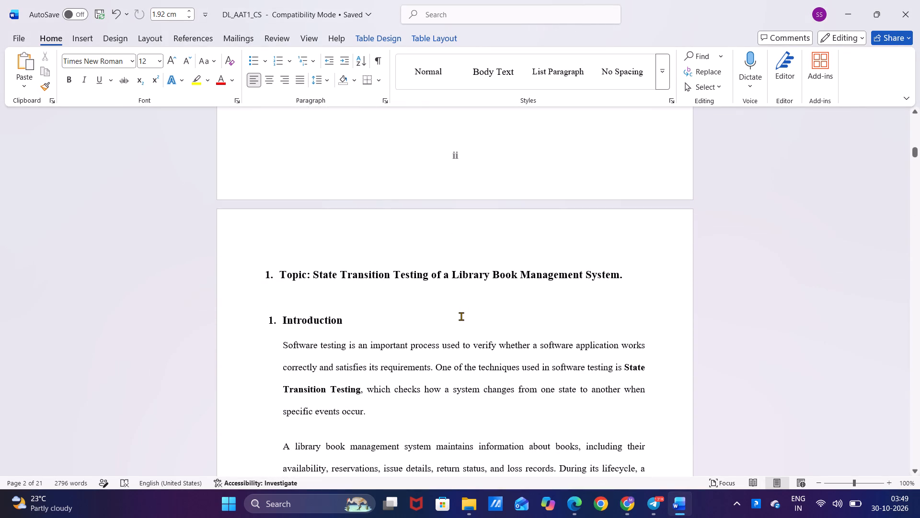
pyautogui.hotkey('alt', 'Tab')
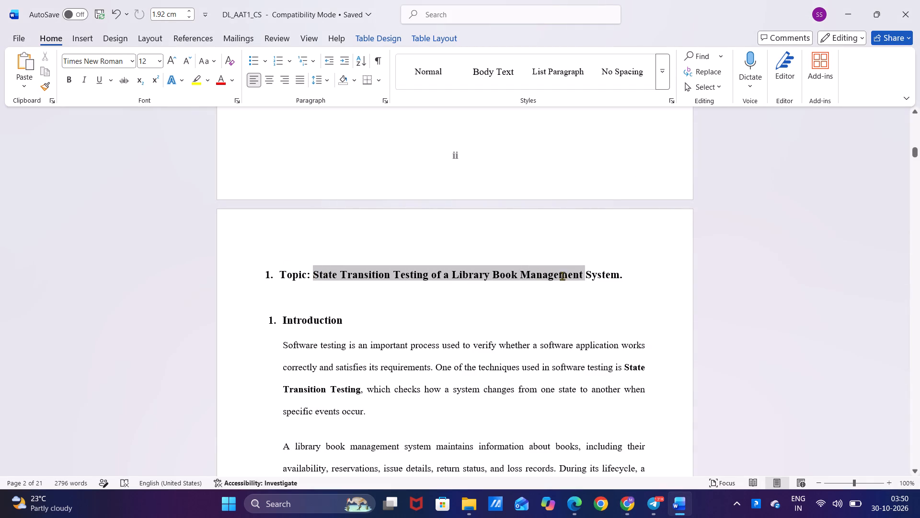
pyautogui.moveTo(562, 276); pyautogui.dragTo(597, 273)
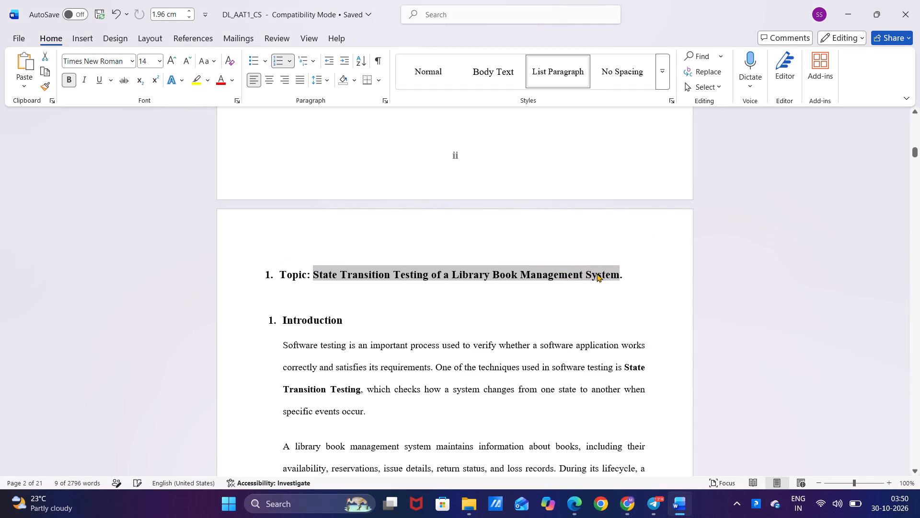
pyautogui.hotkey('ctrl', 'v')
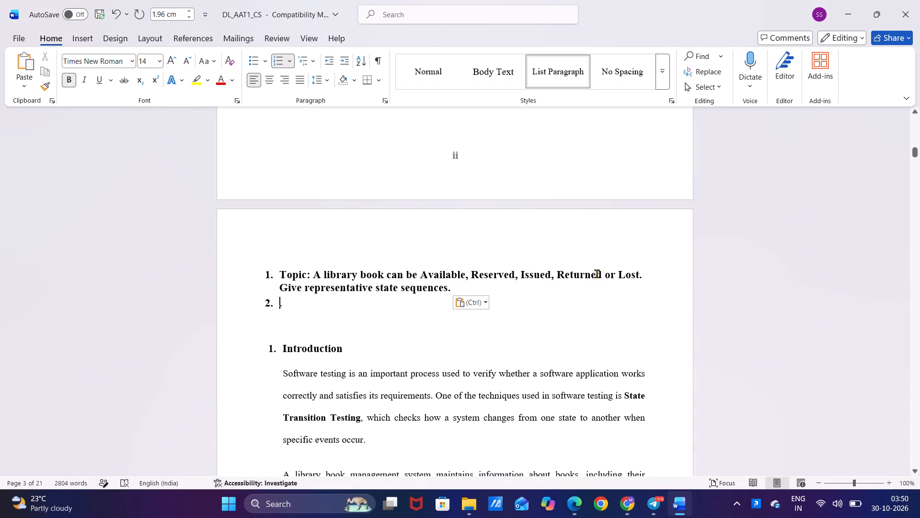
pyautogui.press('Right')
pyautogui.press('BackSpace')
pyautogui.press('BackSpace')
pyautogui.press('BackSpace')
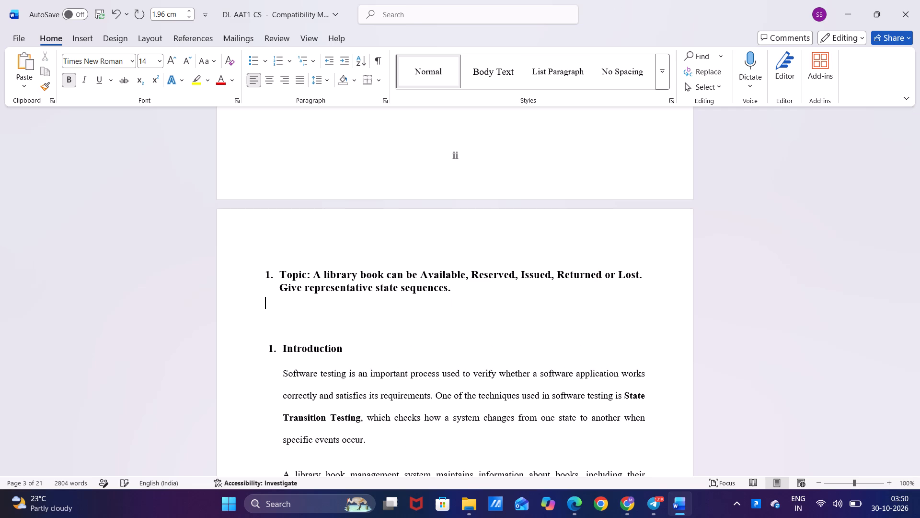
pyautogui.press('BackSpace')
pyautogui.press('BackSpace')
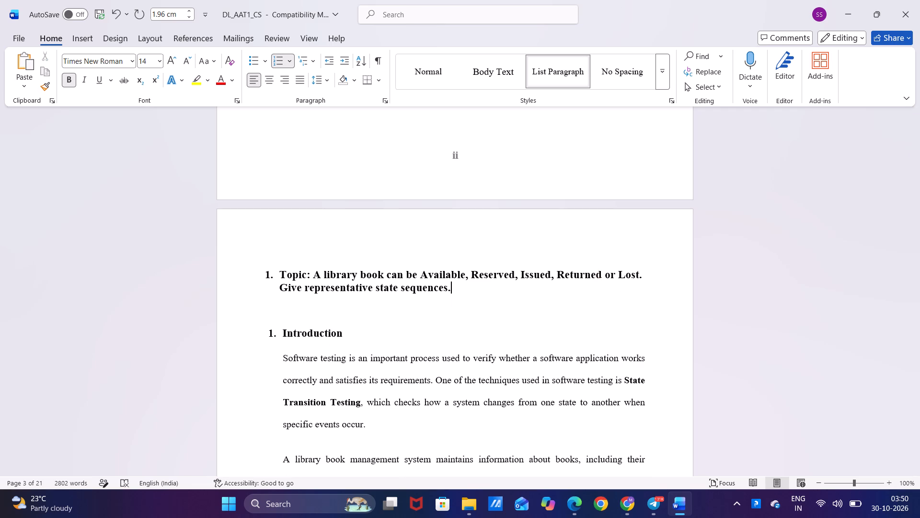
# Review the report's last page, cover page, Contents and revised topic heading.
pyautogui.scroll(-5, 643, 306)
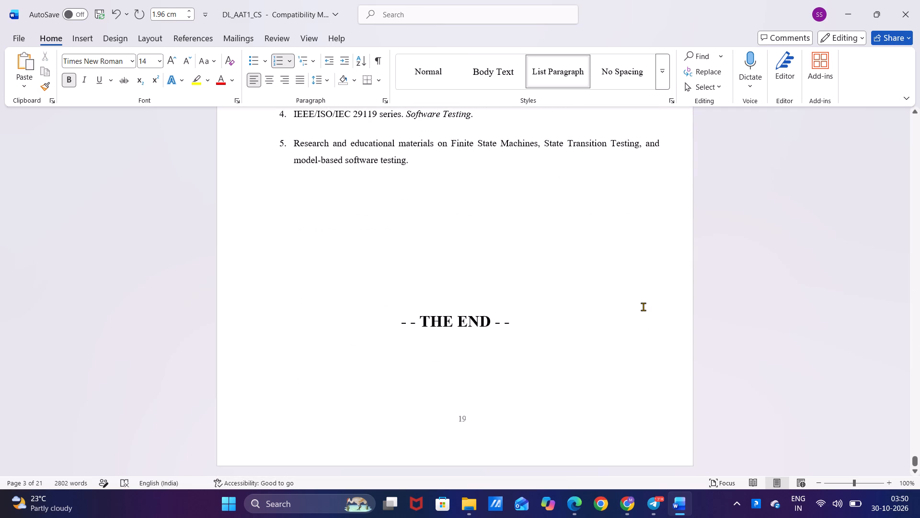
pyautogui.scroll(8, 643, 306)
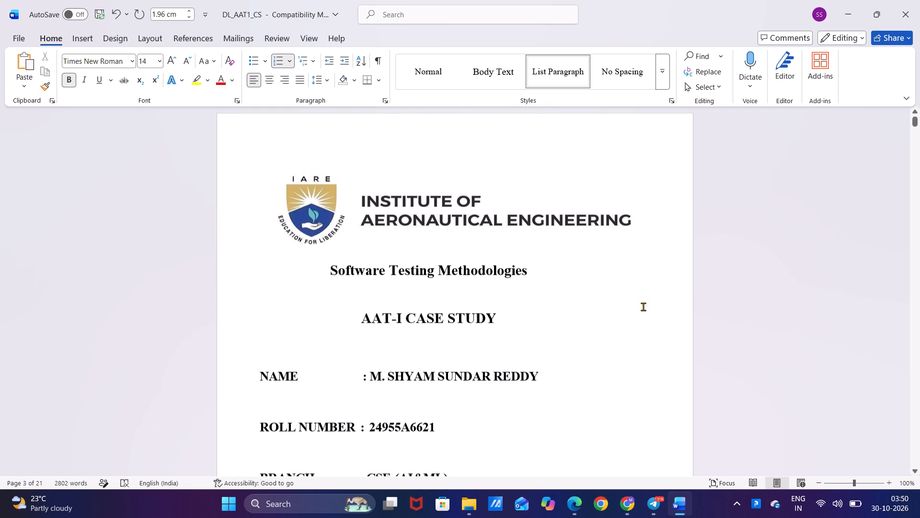
pyautogui.scroll(-1, 542, 334)
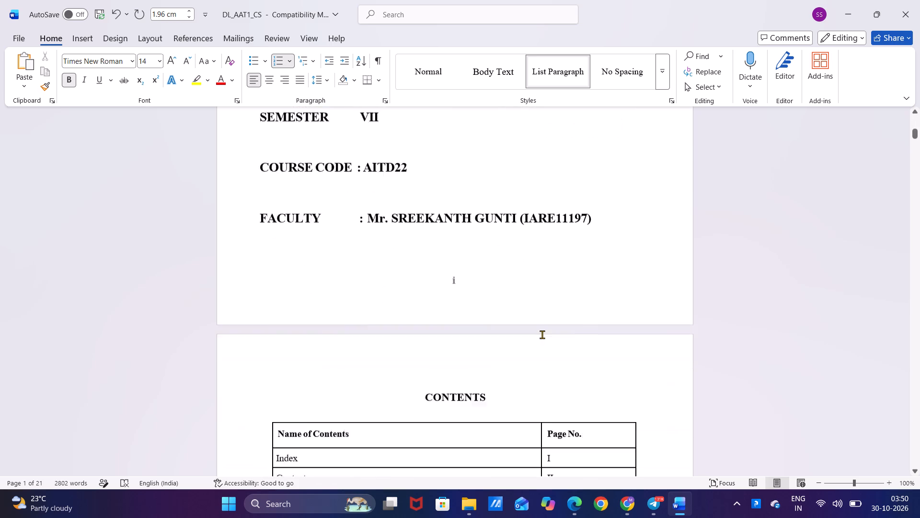
pyautogui.scroll(-2, 542, 334)
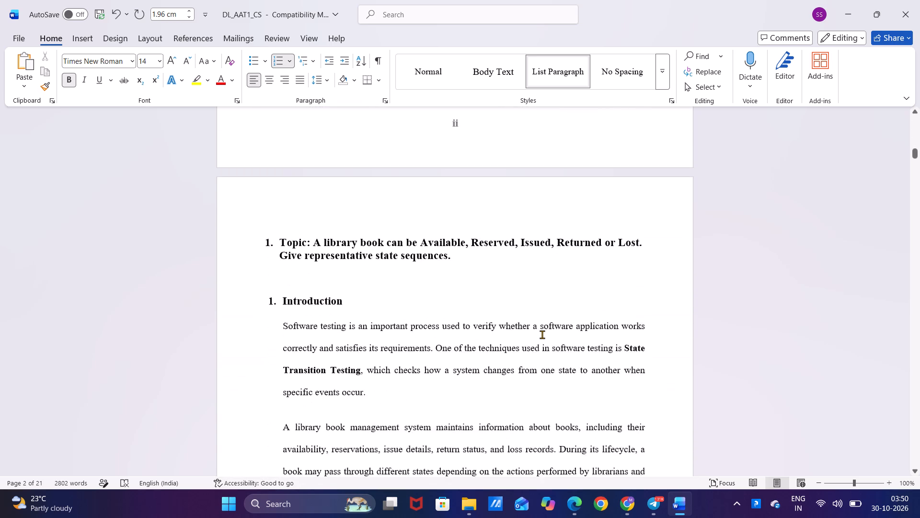
pyautogui.scroll(-1, 542, 334)
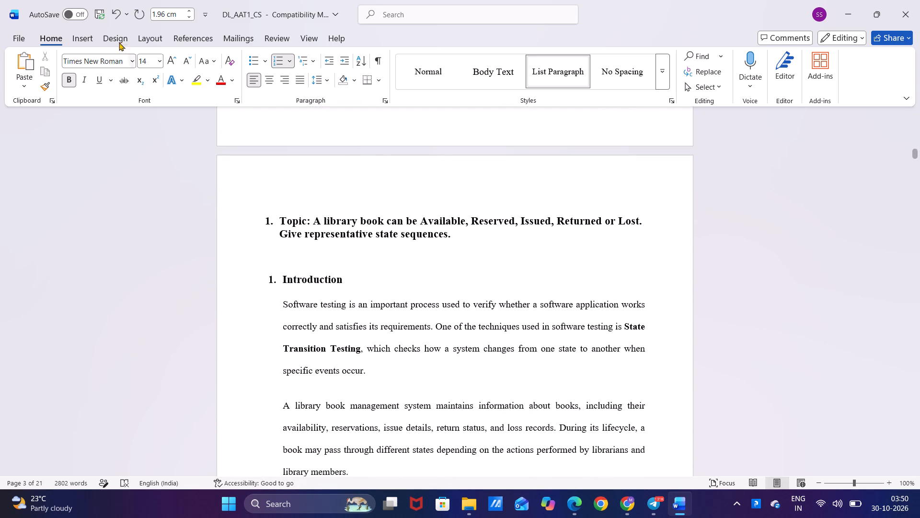
# Turn on AutoSave to save the edited report.
pyautogui.click(70, 16)
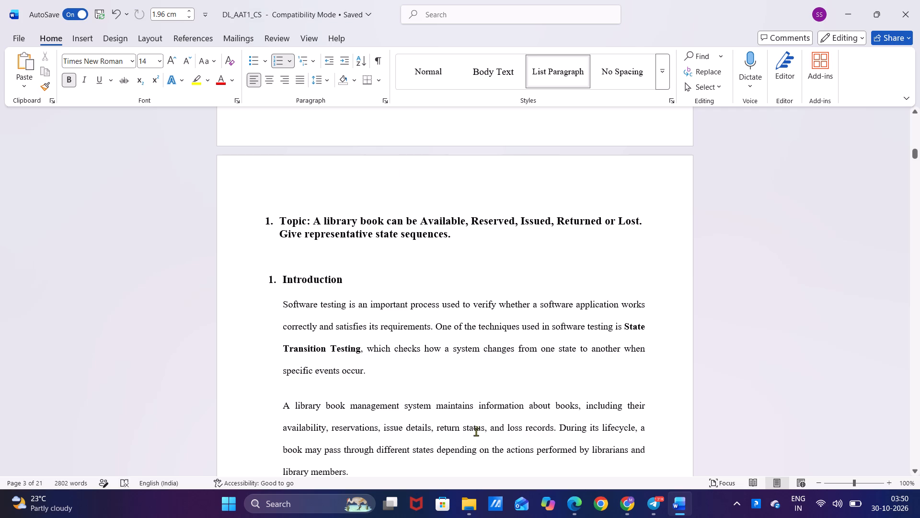
# Switch to File Explorer and delete the old STM_AAT1_CS PDF from the Downloads folder.
pyautogui.click(472, 498)
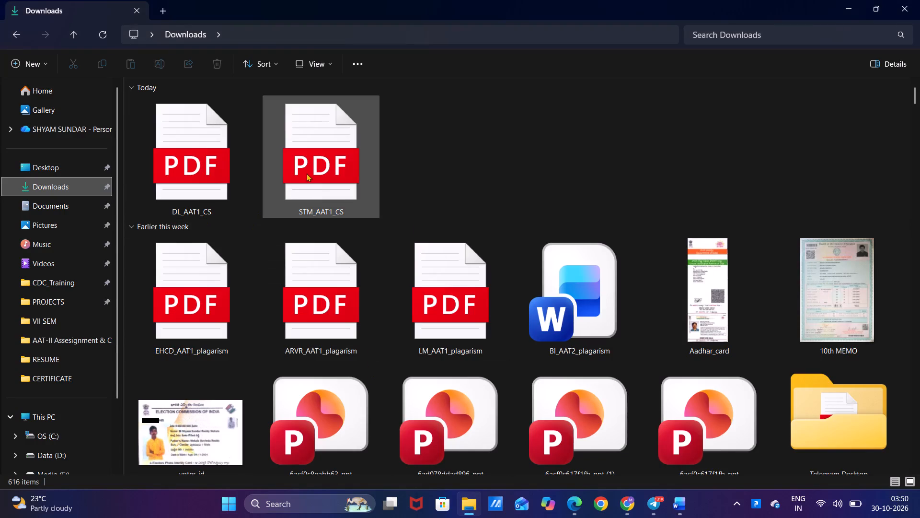
pyautogui.click(306, 173)
pyautogui.press('Delete')
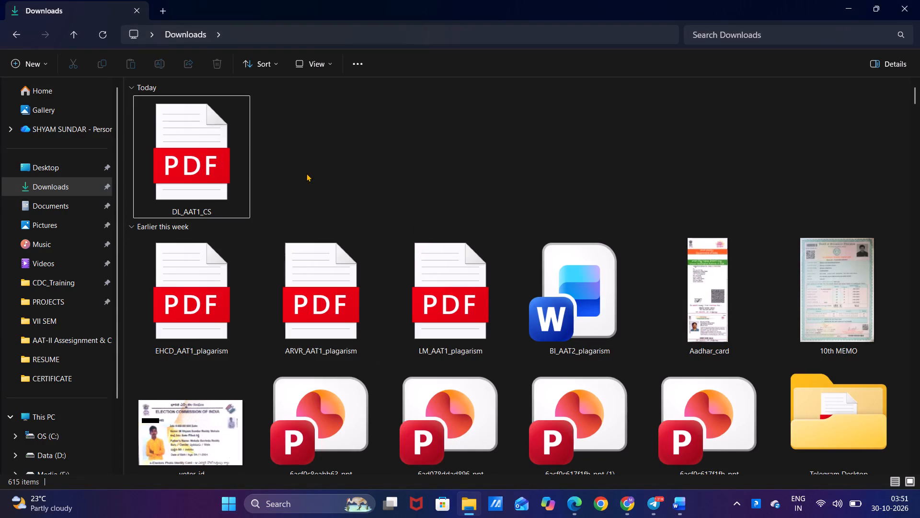
# Return to the report in Word and turn off AutoSave.
pyautogui.hotkey('alt', 'Tab')
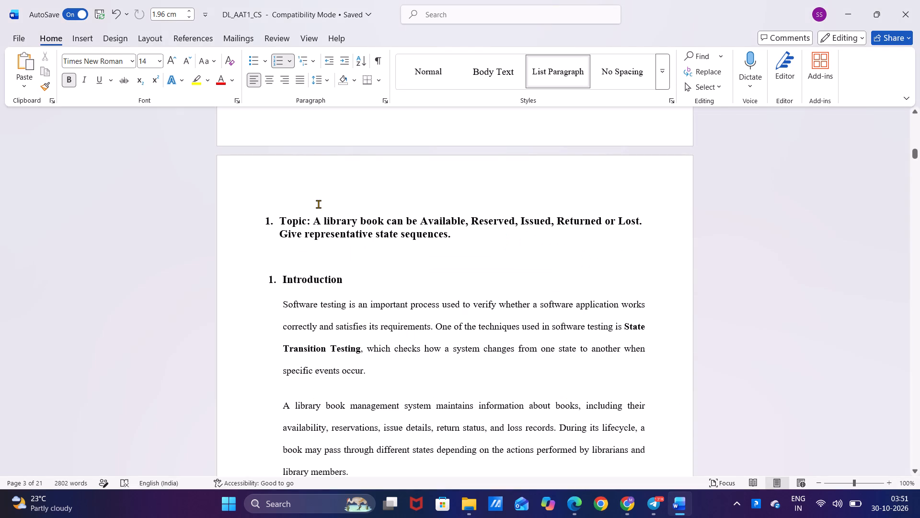
pyautogui.click(318, 204)
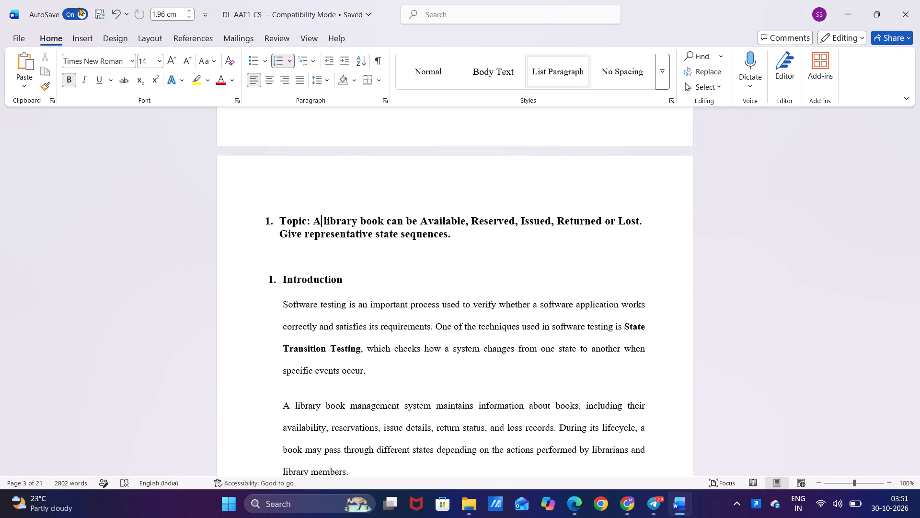
pyautogui.click(80, 16)
# Rename the Word document as STM_AAT1_CS.
pyautogui.click(266, 13)
pyautogui.click(240, 66)
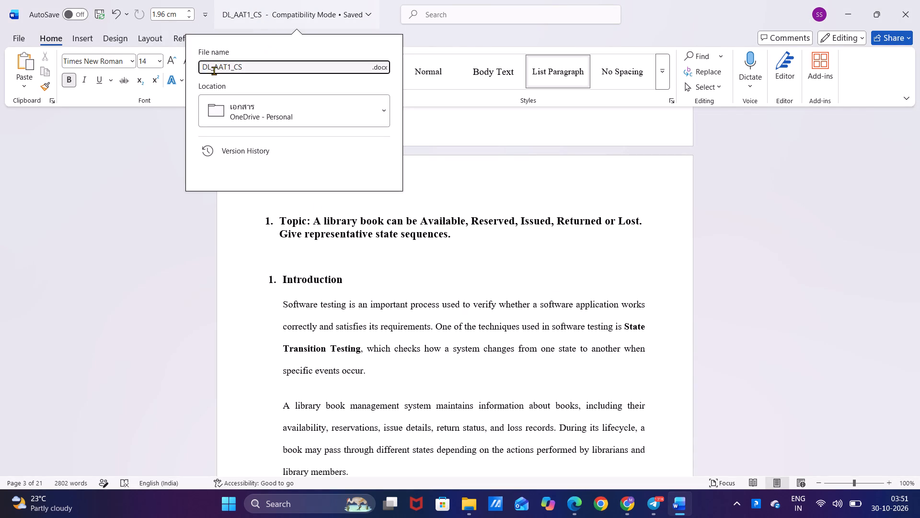
pyautogui.click(210, 71)
pyautogui.press('BackSpace')
pyautogui.press('BackSpace')
pyautogui.write('STM')
pyautogui.press('Return')
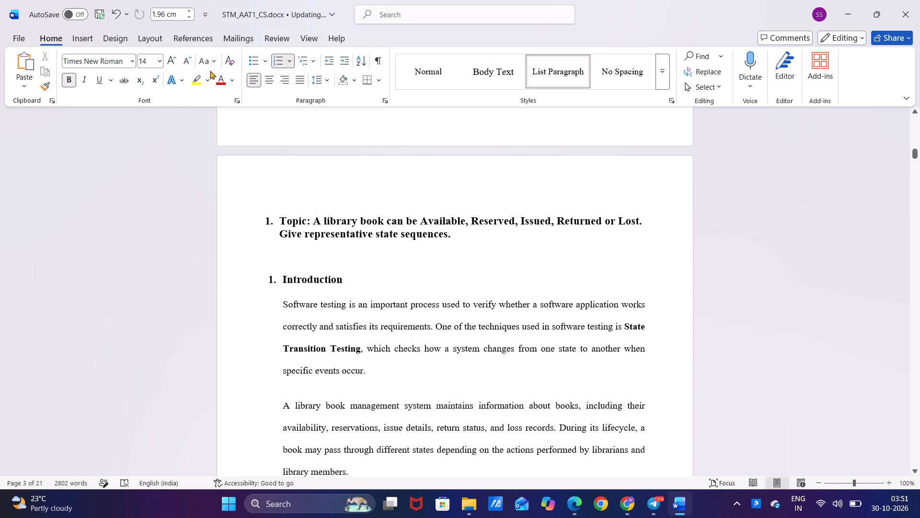
# Save the report as a PDF named STM_AAT1_CS in the Downloads folder.
pyautogui.click(17, 40)
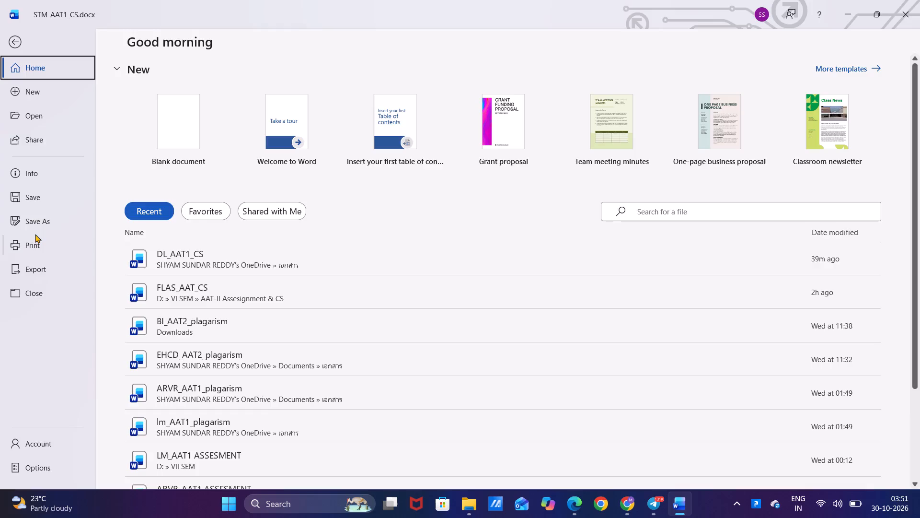
pyautogui.click(38, 224)
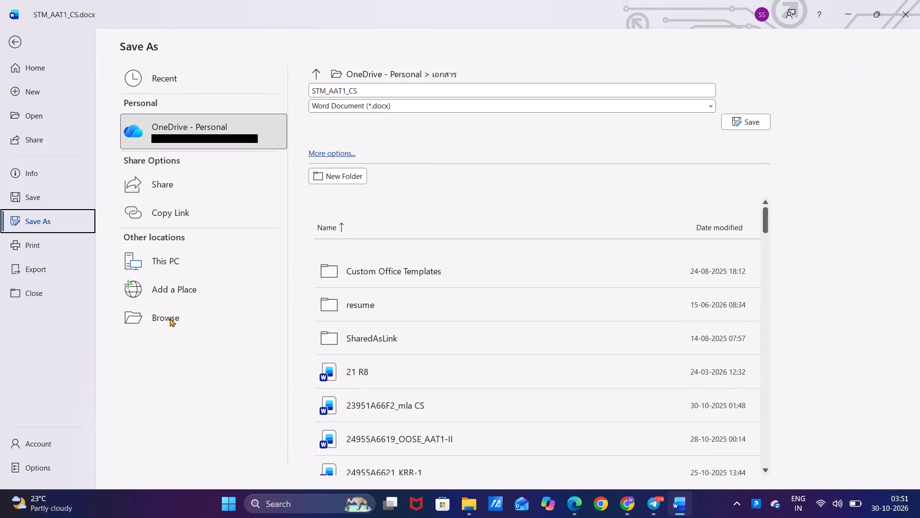
pyautogui.click(170, 318)
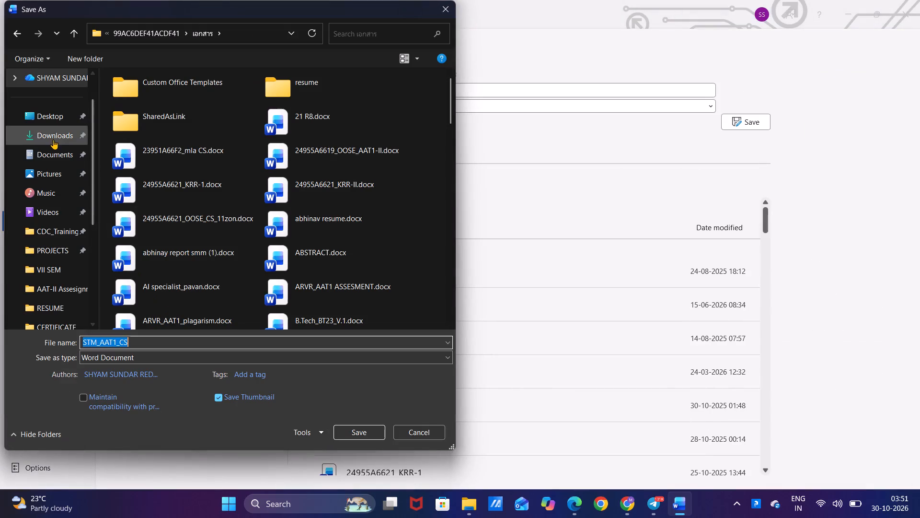
pyautogui.click(53, 136)
pyautogui.click(166, 357)
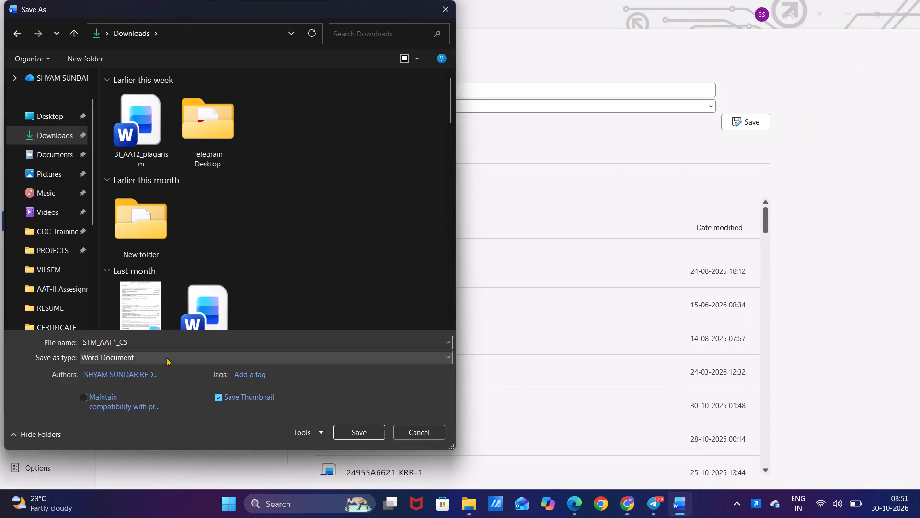
pyautogui.click(149, 256)
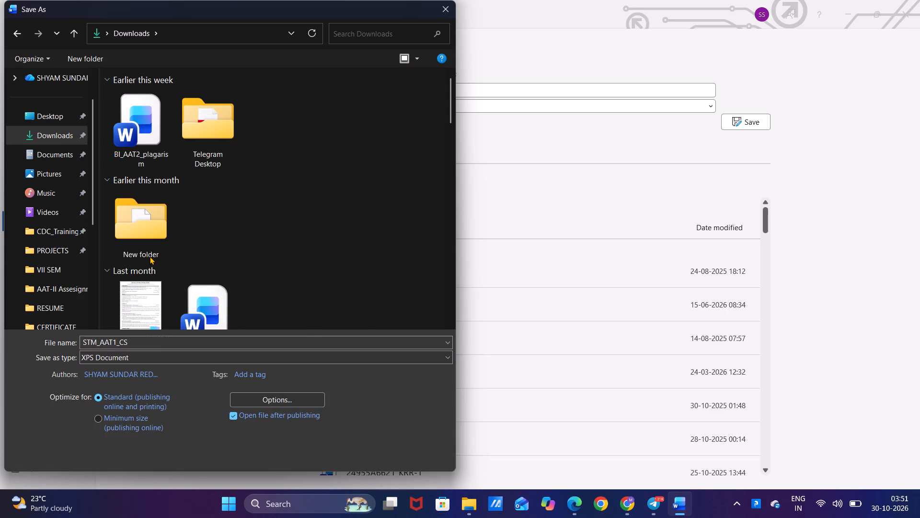
pyautogui.click(162, 361)
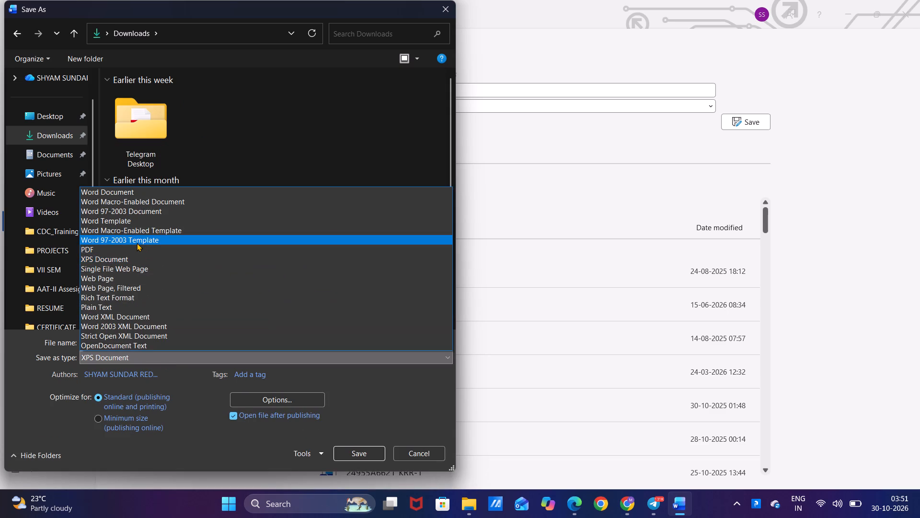
pyautogui.click(137, 251)
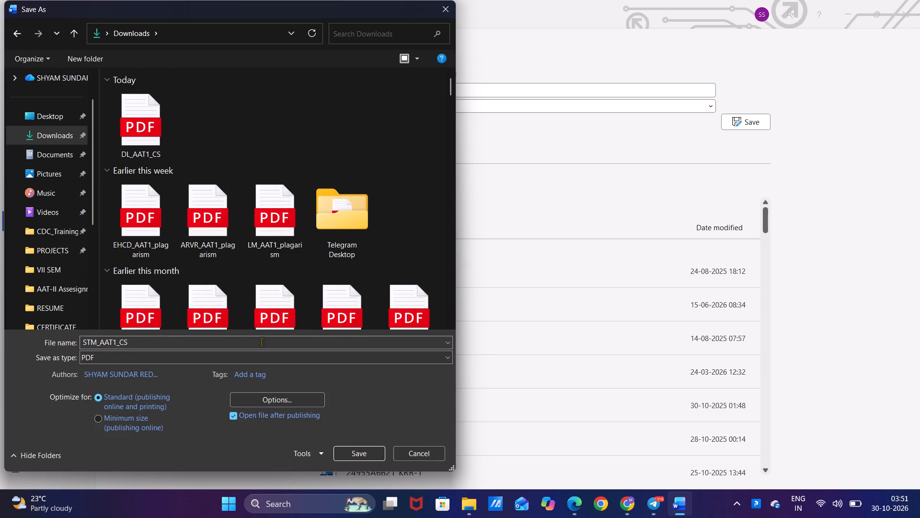
pyautogui.click(362, 451)
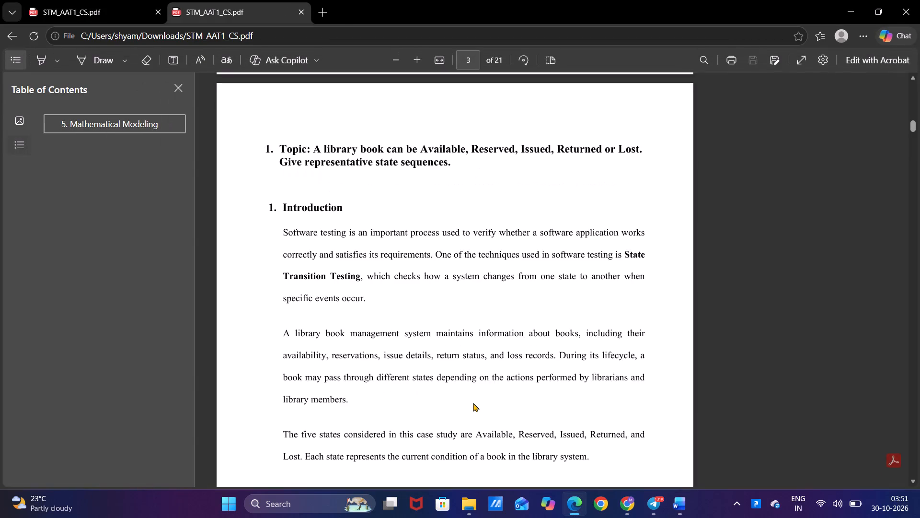
# Review the exported STM_AAT1_CS PDF in Edge, checking the contents, topic and last pages, and close it.
pyautogui.scroll(-1, 473, 403)
pyautogui.scroll(2, 473, 403)
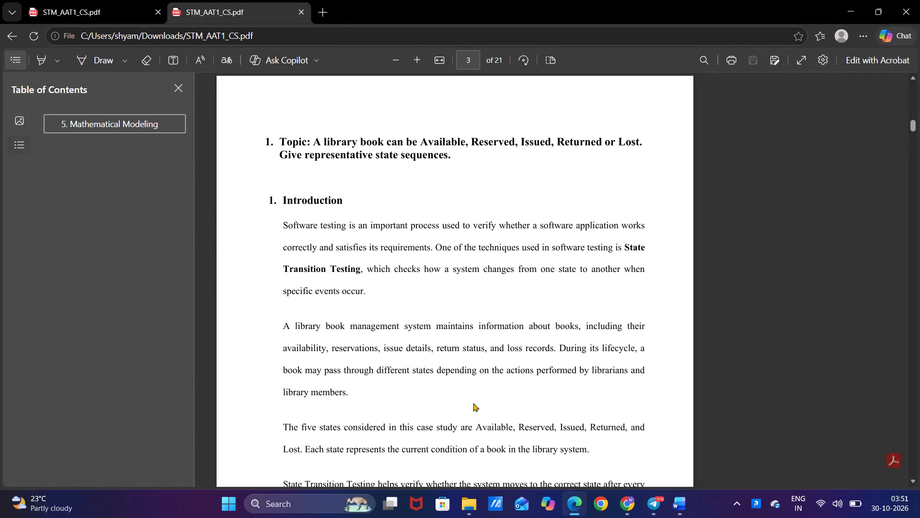
pyautogui.scroll(5, 473, 403)
pyautogui.scroll(-7, 473, 403)
pyautogui.scroll(6, 473, 403)
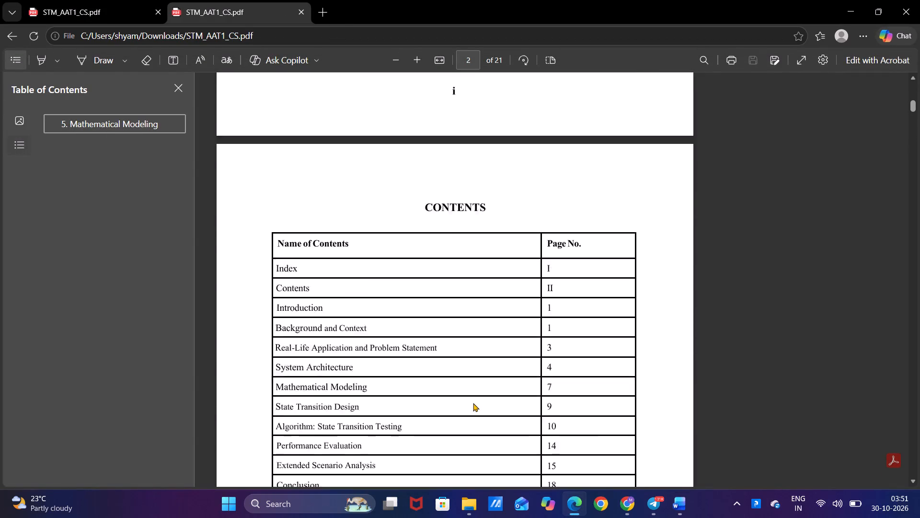
pyautogui.scroll(2, 473, 403)
pyautogui.scroll(-16, 473, 403)
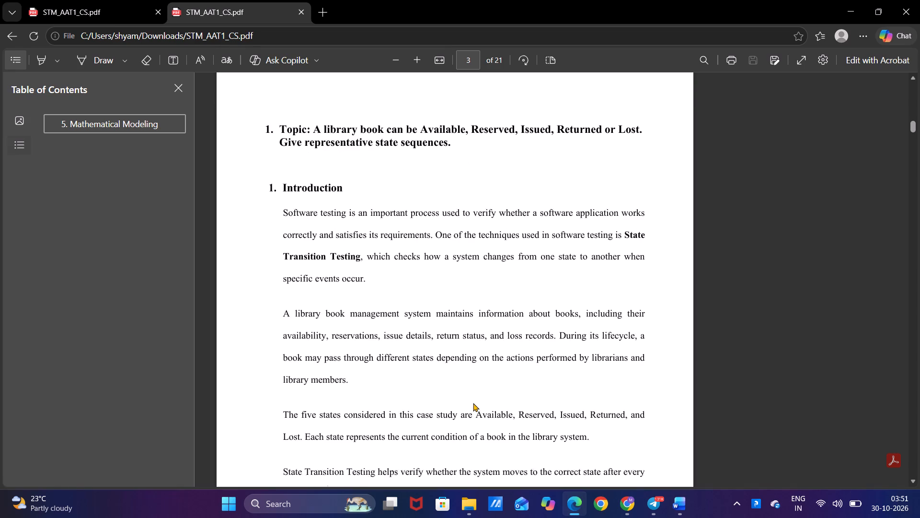
pyautogui.scroll(-20, 473, 403)
pyautogui.scroll(-9, 473, 403)
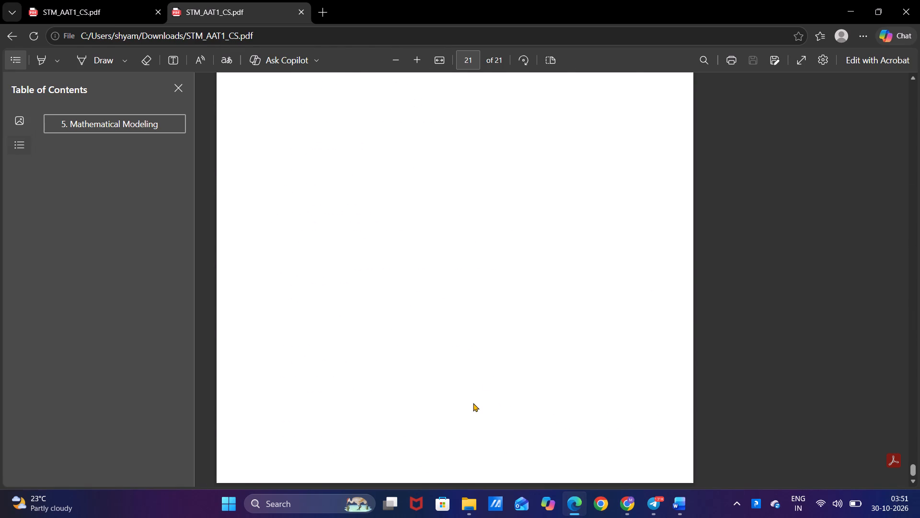
pyautogui.click(919, 0)
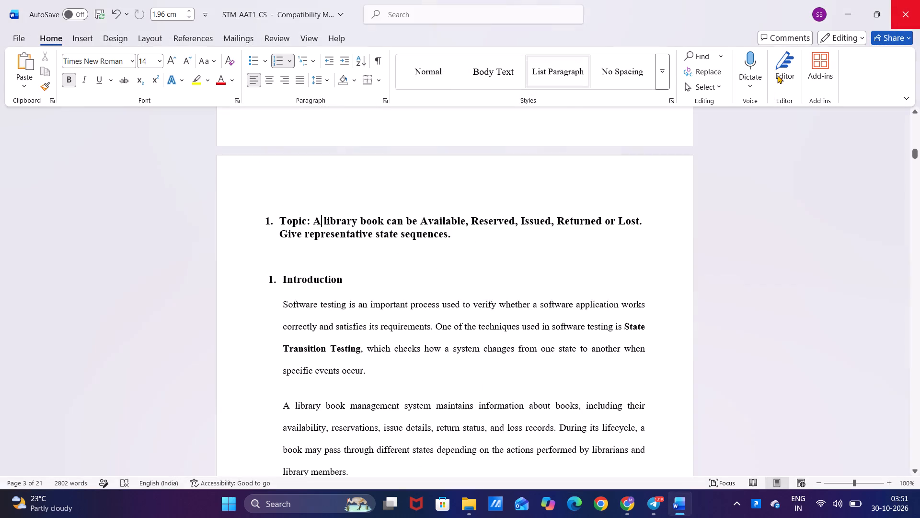
# Close the STM_AAT1_CS report in Word, saving its changes.
pyautogui.click(919, 0)
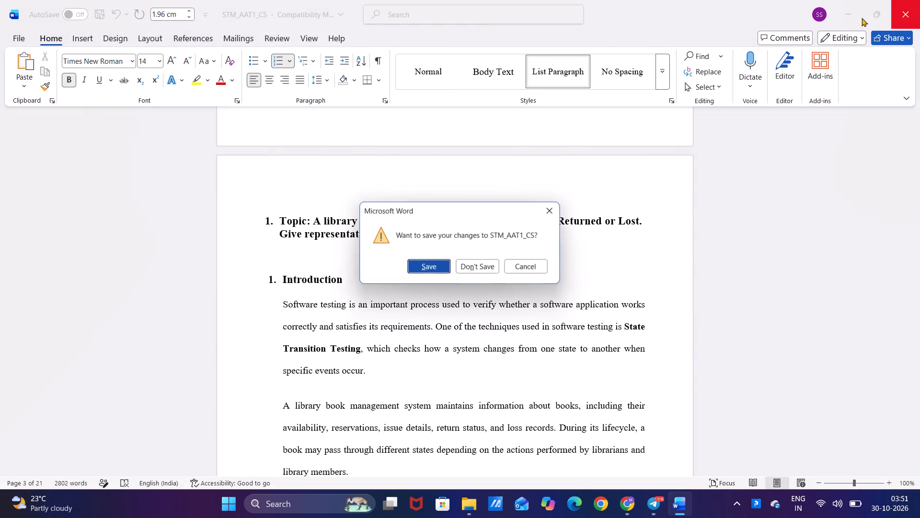
pyautogui.click(438, 266)
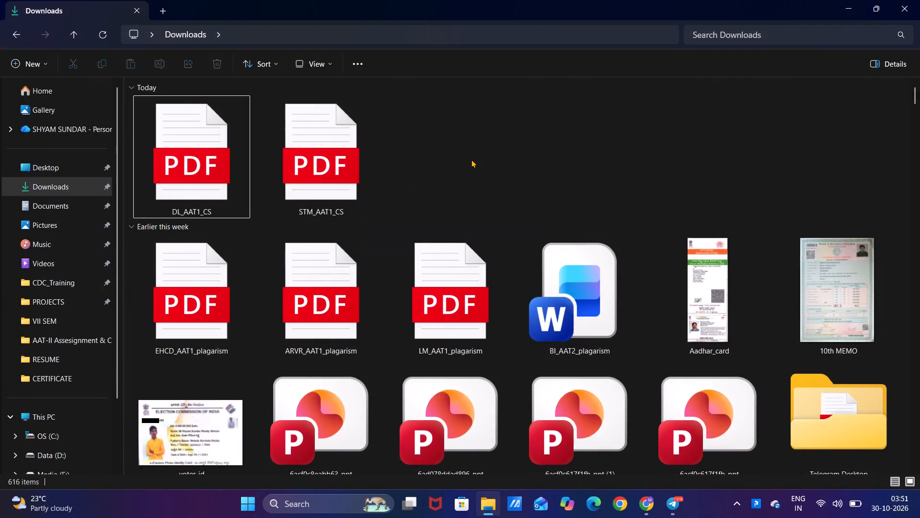
# Open the DL_AAT1_CS PDF from the Downloads folder and look through its pages up to the topic heading.
pyautogui.doubleClick(241, 164)
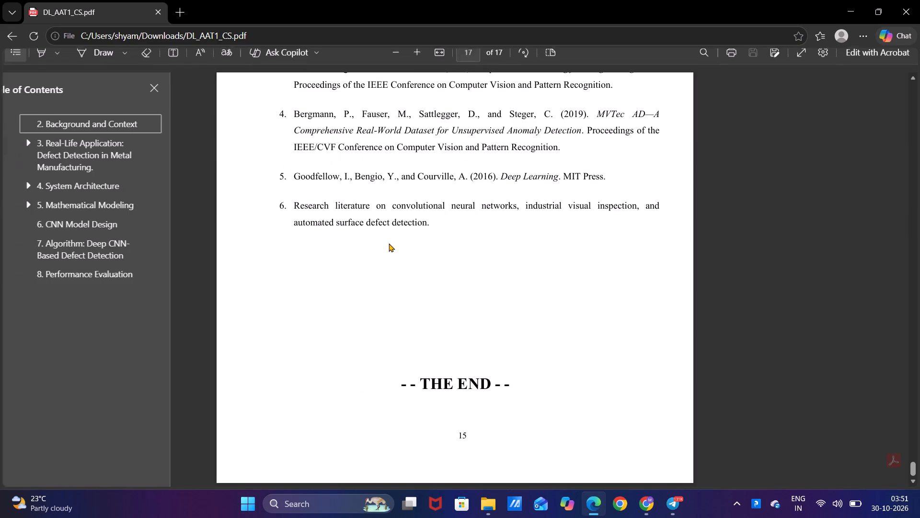
pyautogui.scroll(-1, 389, 243)
pyautogui.scroll(14, 389, 243)
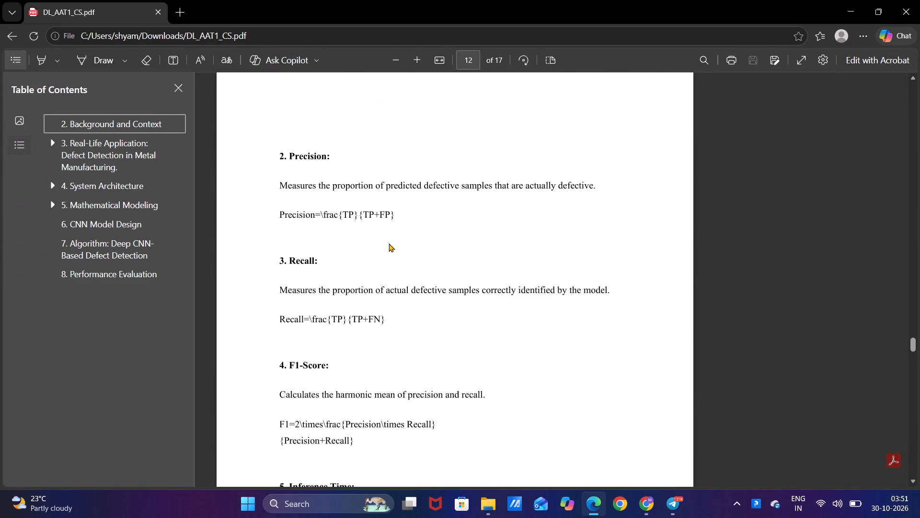
pyautogui.scroll(17, 389, 243)
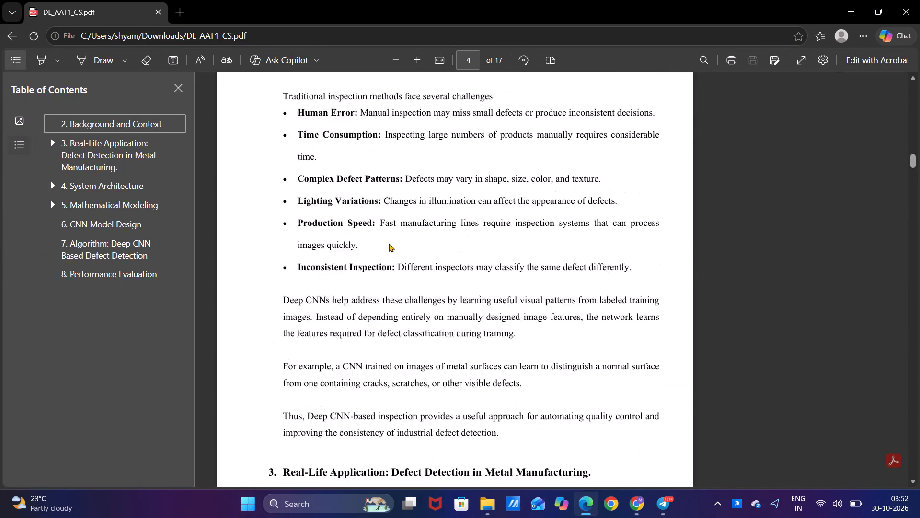
pyautogui.scroll(9, 389, 243)
pyautogui.scroll(-10, 389, 243)
# Switch to the college portal in Chrome and get the assigned Deep Learning case study question.
pyautogui.hotkey('alt', 'Tab')
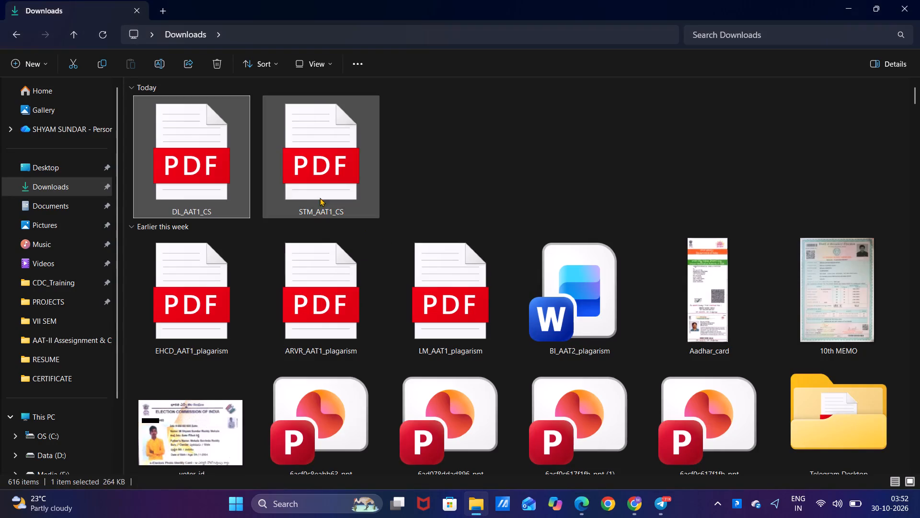
pyautogui.hotkey('alt', 'Tab')
pyautogui.hotkey('alt', 'Tab')
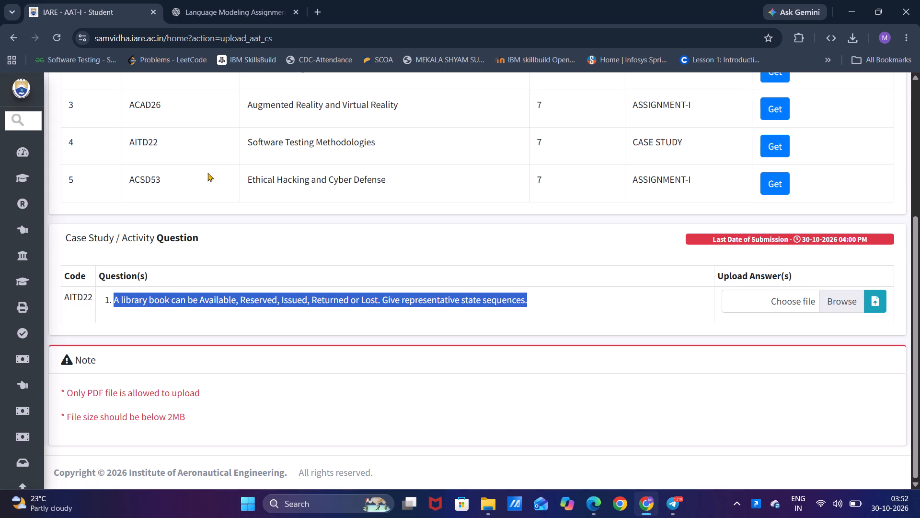
pyautogui.scroll(1, 330, 191)
pyautogui.click(780, 150)
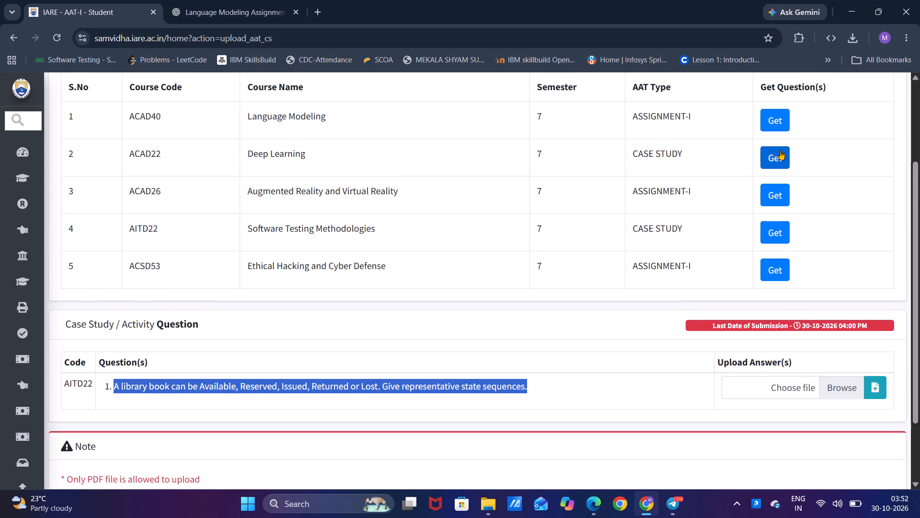
pyautogui.click(462, 347)
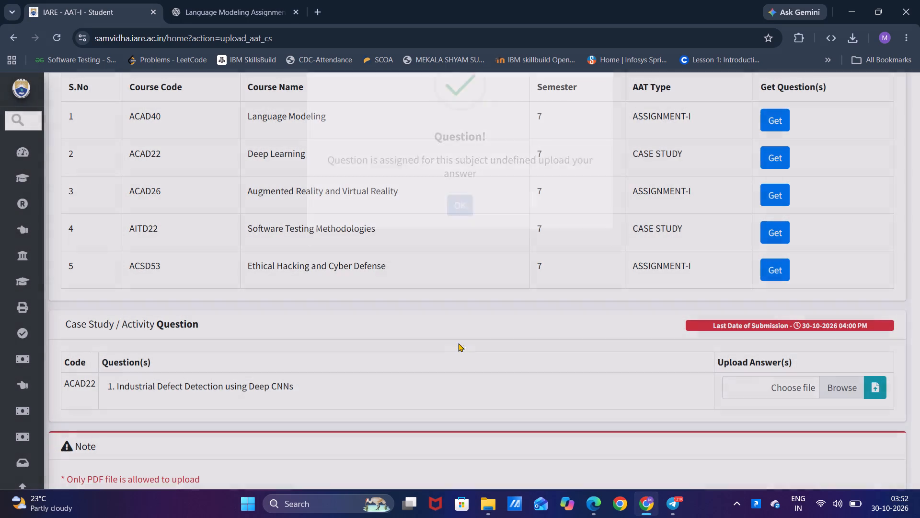
# Switch back to the DL_AAT1_CS PDF in Edge and check its topic heading against the assigned question.
pyautogui.hotkey('alt', 'Tab')
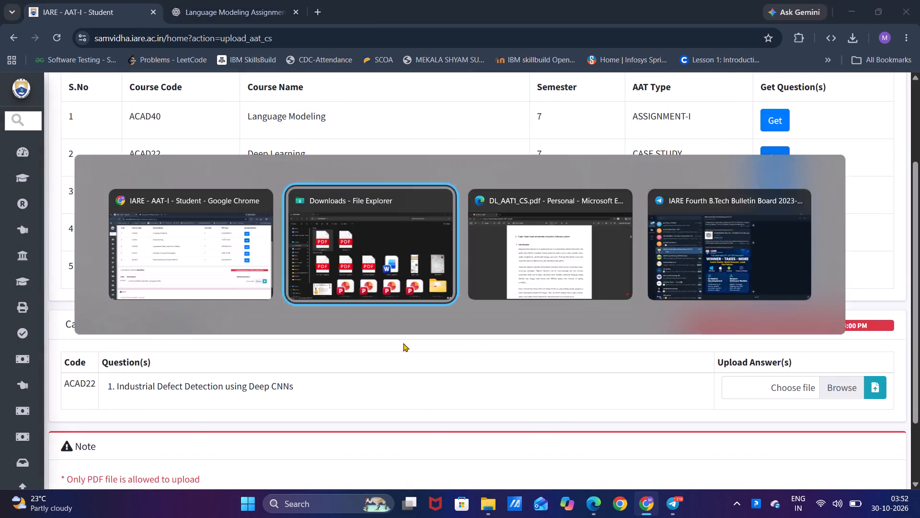
pyautogui.hotkey('alt', 'Tab')
pyautogui.hotkey('alt', 'Tab')
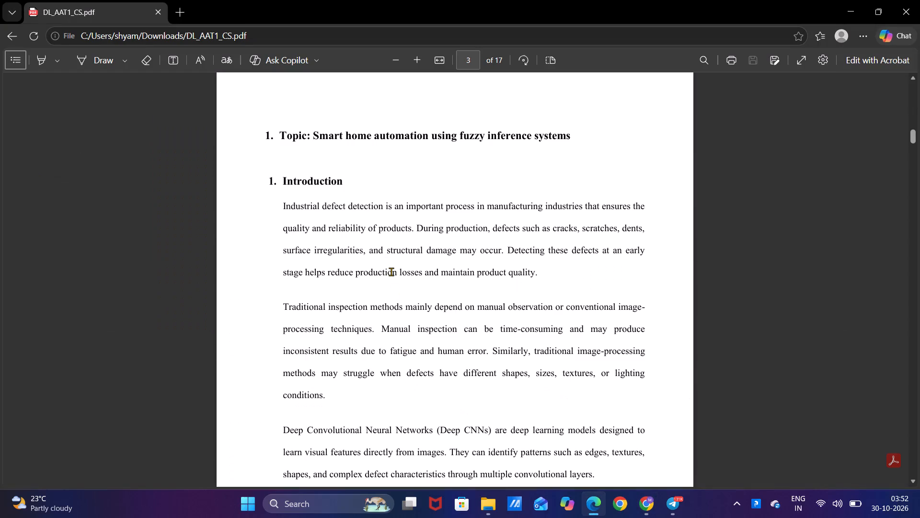
# Return to Chrome, search for "I LOVE PDF TO WORD" in a new tab and open the iLovePDF PDF to Word converter.
pyautogui.click(855, 12)
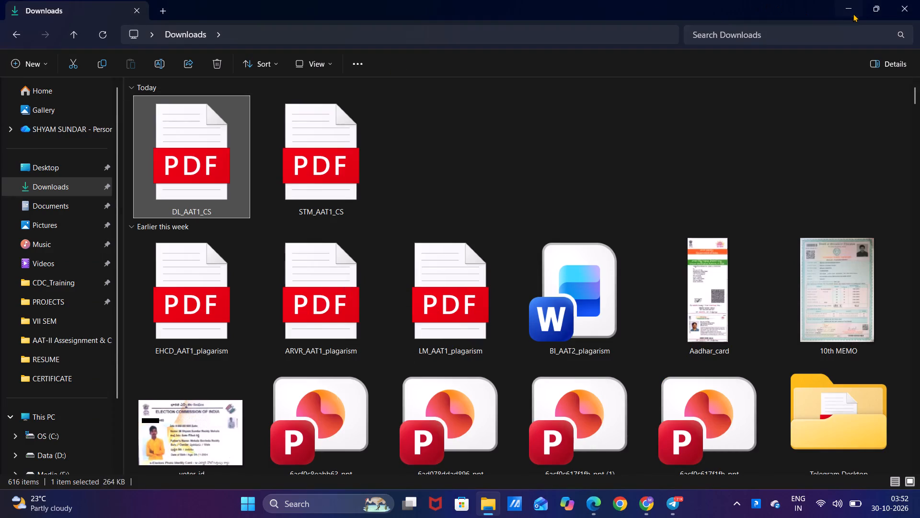
pyautogui.click(853, 13)
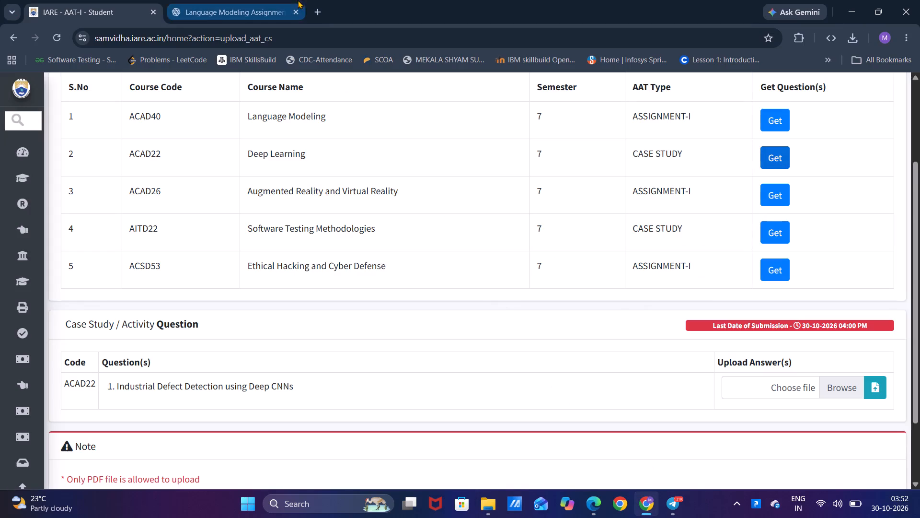
pyautogui.click(316, 6)
pyautogui.write('I LOVE PDF TO WORD')
pyautogui.press('Return')
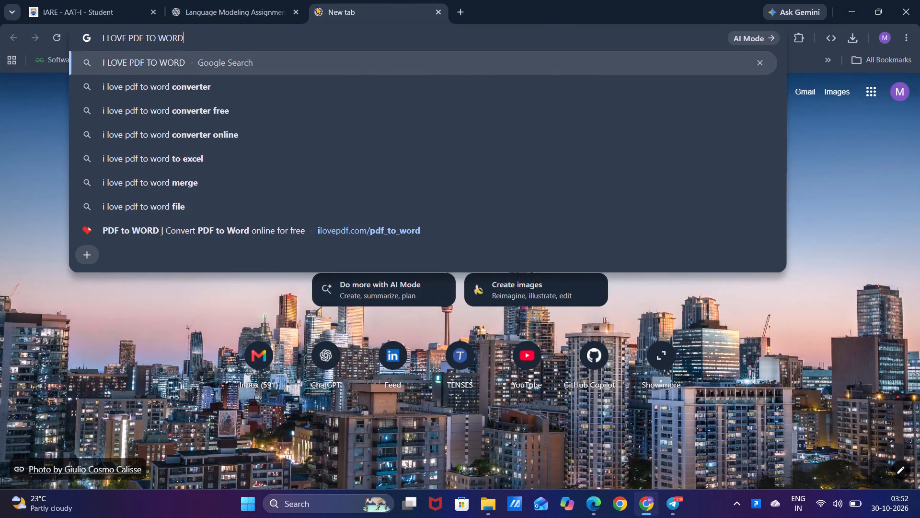
pyautogui.click(287, 208)
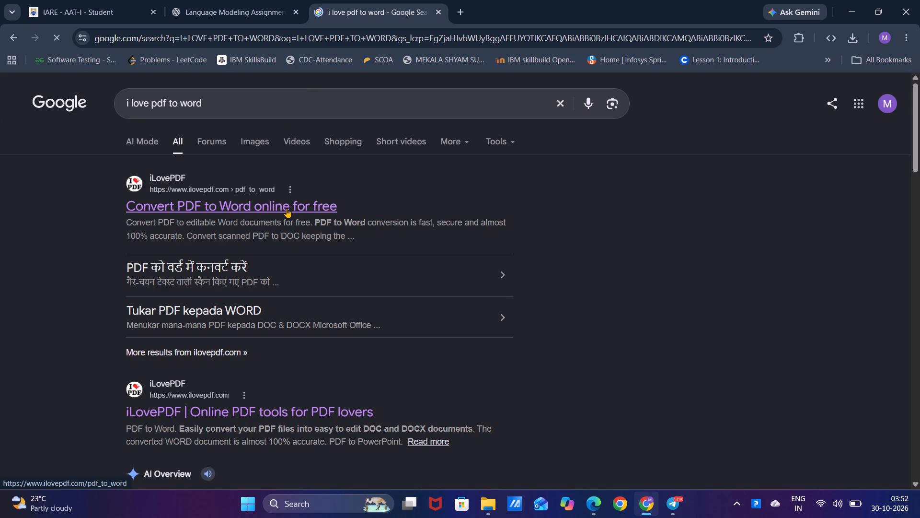
# Upload DL_AAT1_CS.pdf from Downloads and convert it to Word with the No OCR option.
pyautogui.click(384, 231)
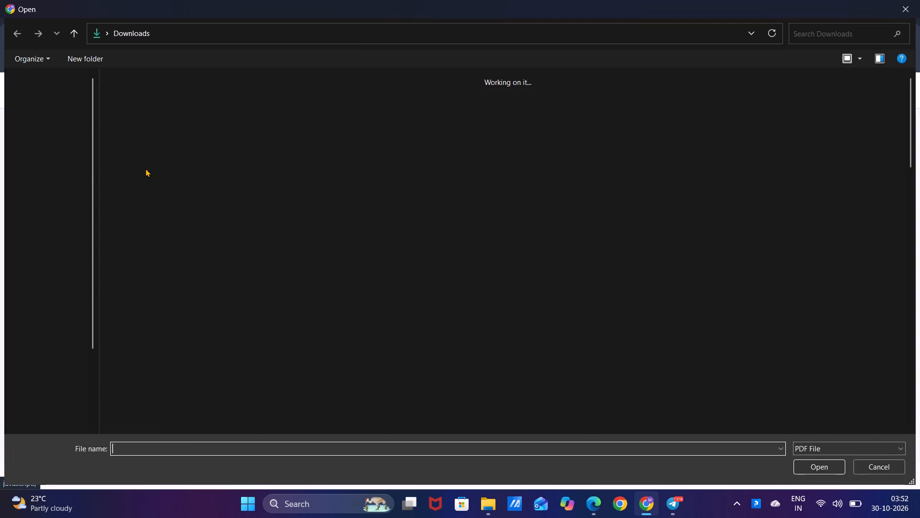
pyautogui.click(59, 171)
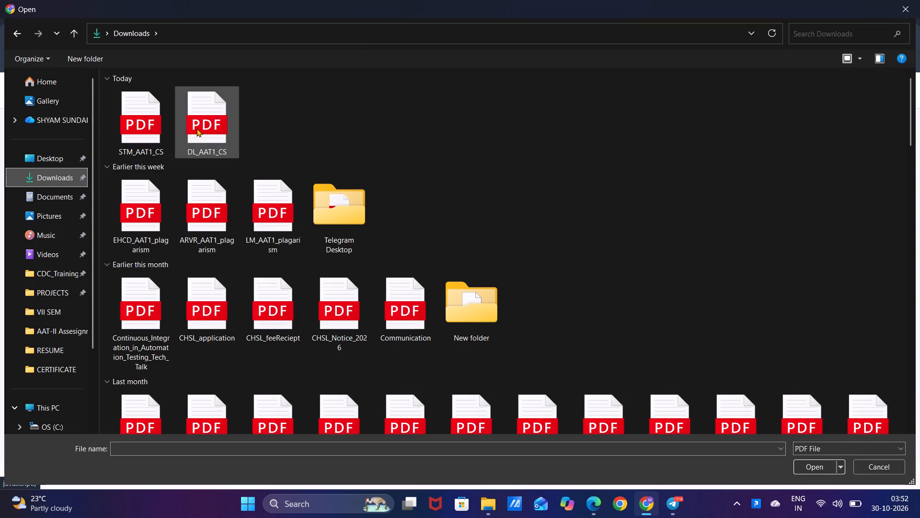
pyautogui.click(196, 128)
pyautogui.click(819, 471)
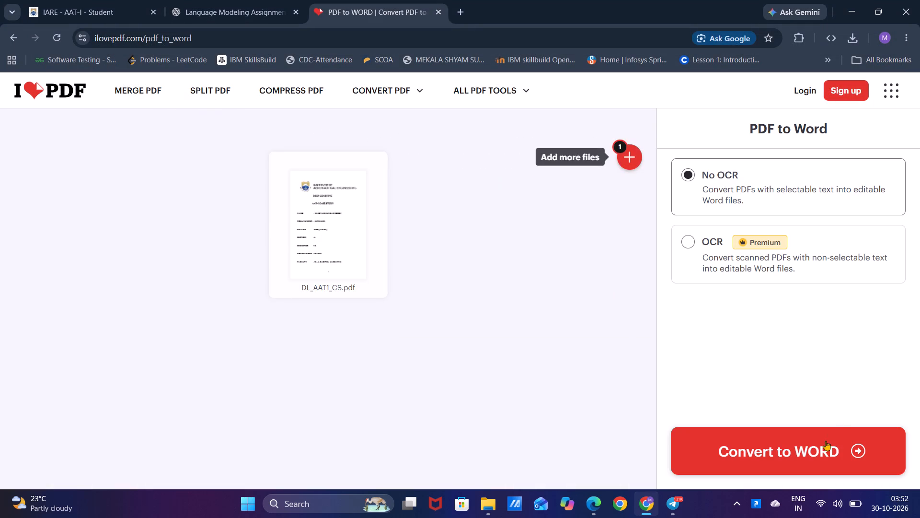
pyautogui.click(824, 444)
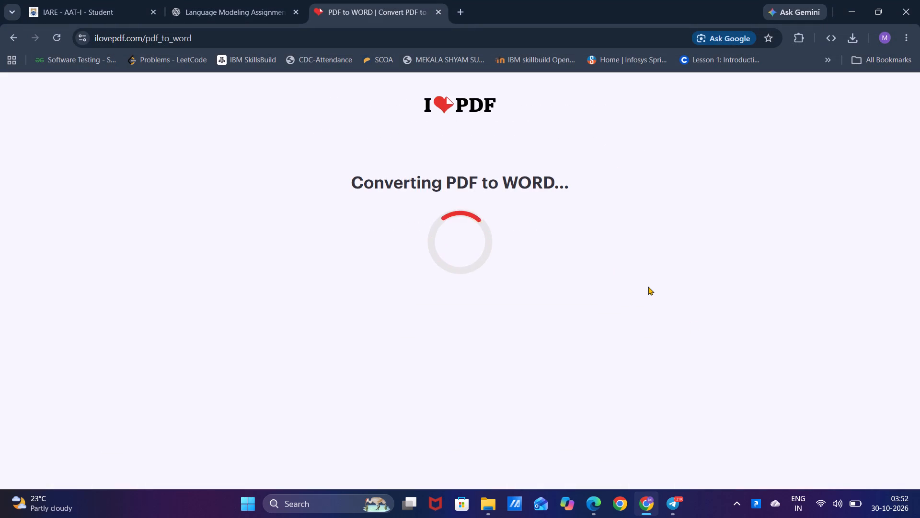
# Download the converted DL_AAT1_CS Word file and open it from the Downloads folder in File Explorer.
pyautogui.click(489, 193)
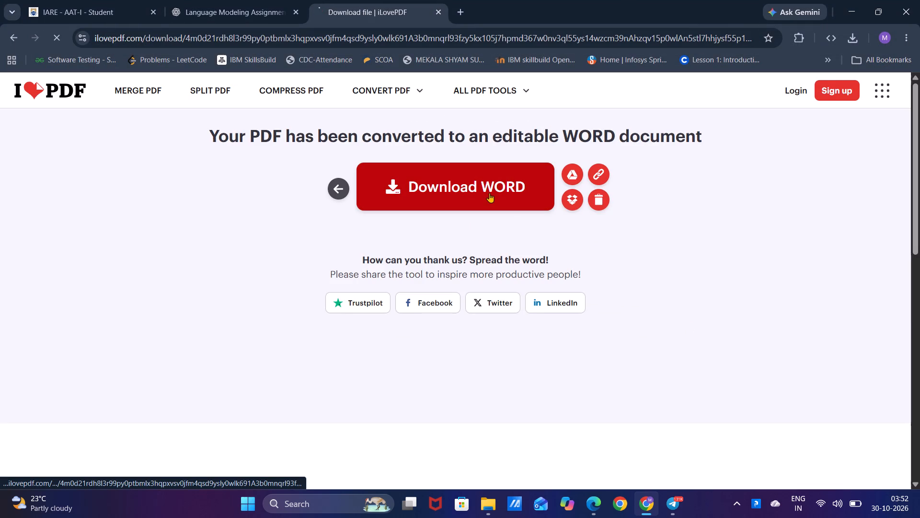
pyautogui.click(489, 490)
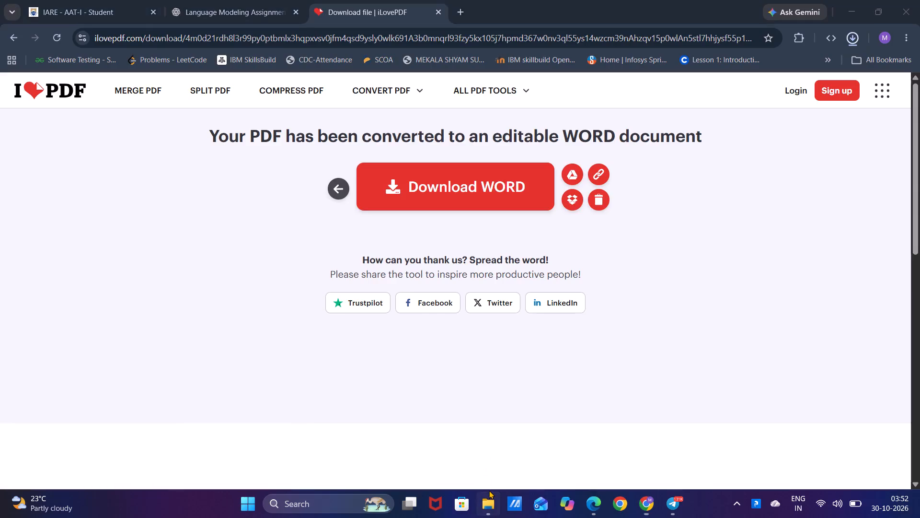
pyautogui.doubleClick(434, 178)
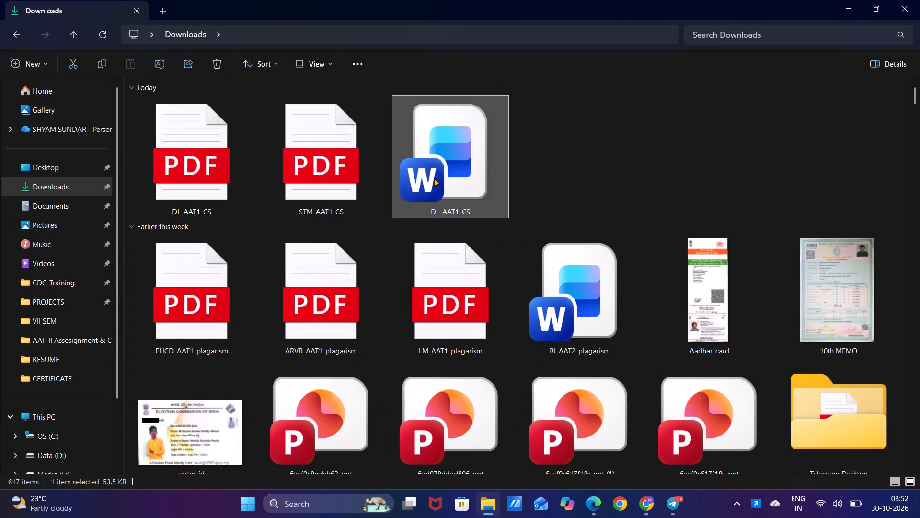
# Switch to the college portal in Chrome and copy the Deep Learning case study question, "Industrial Defect Detection using Deep CNNs".
pyautogui.hotkey('alt', 'Tab')
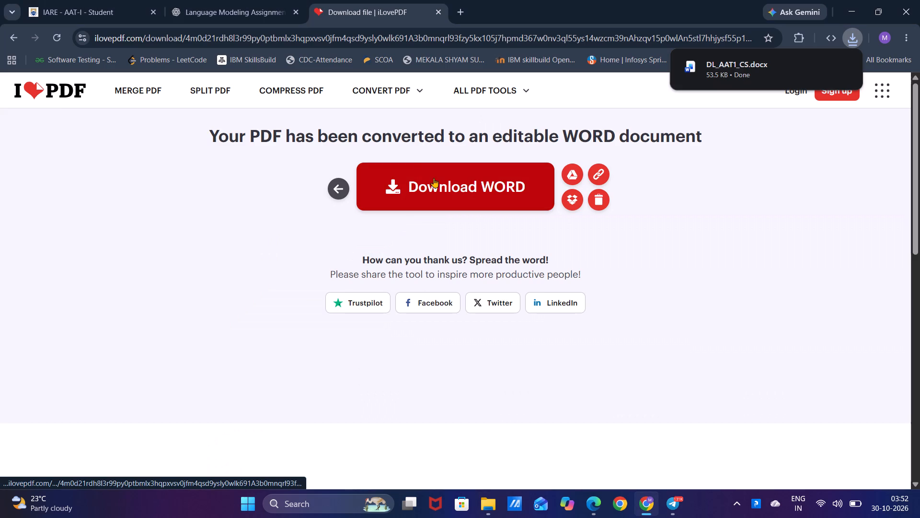
pyautogui.click(249, 0)
pyautogui.click(118, 0)
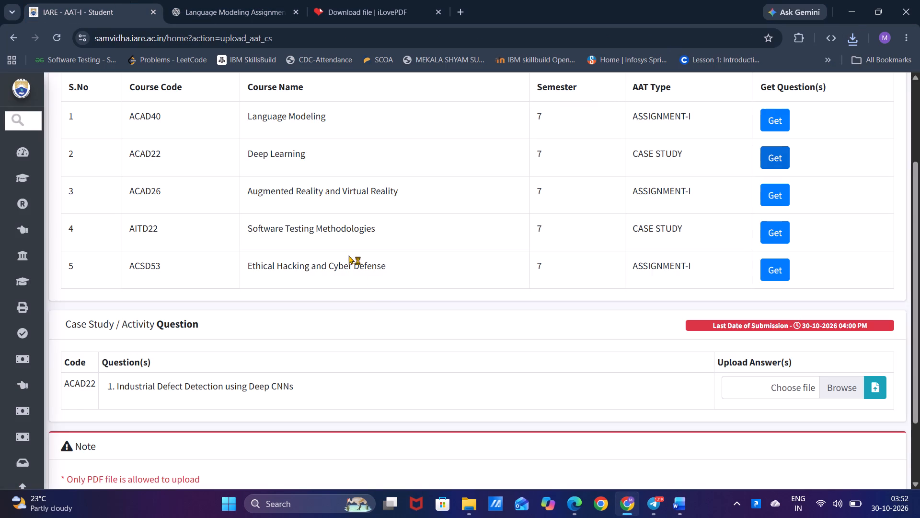
pyautogui.moveTo(318, 388); pyautogui.dragTo(241, 383)
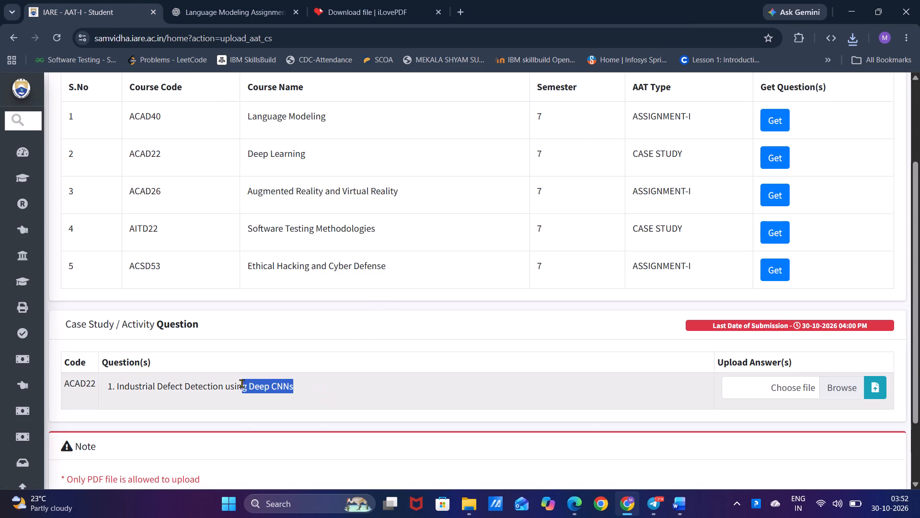
pyautogui.moveTo(241, 383); pyautogui.dragTo(118, 382)
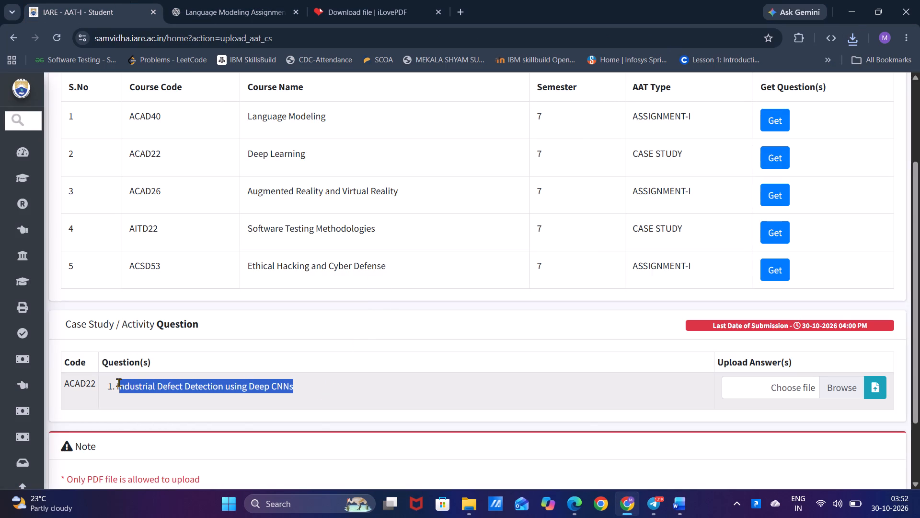
pyautogui.moveTo(118, 382); pyautogui.dragTo(115, 381)
pyautogui.hotkey('ctrl', 'c')
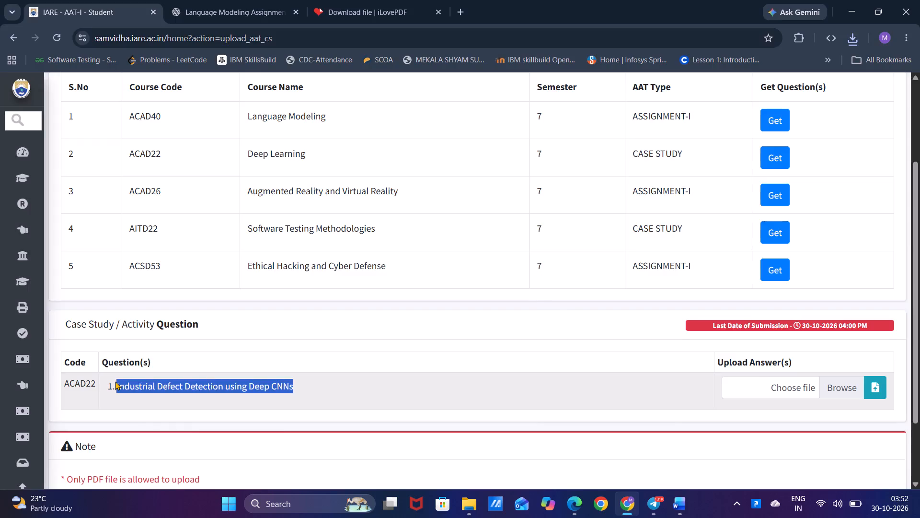
# Switch to the DL_AAT1_CS document in Word.
pyautogui.hotkey('alt', 'Tab')
pyautogui.hotkey('alt', 'Tab')
pyautogui.hotkey('alt', 'Tab')
pyautogui.hotkey('alt', 'Tab')
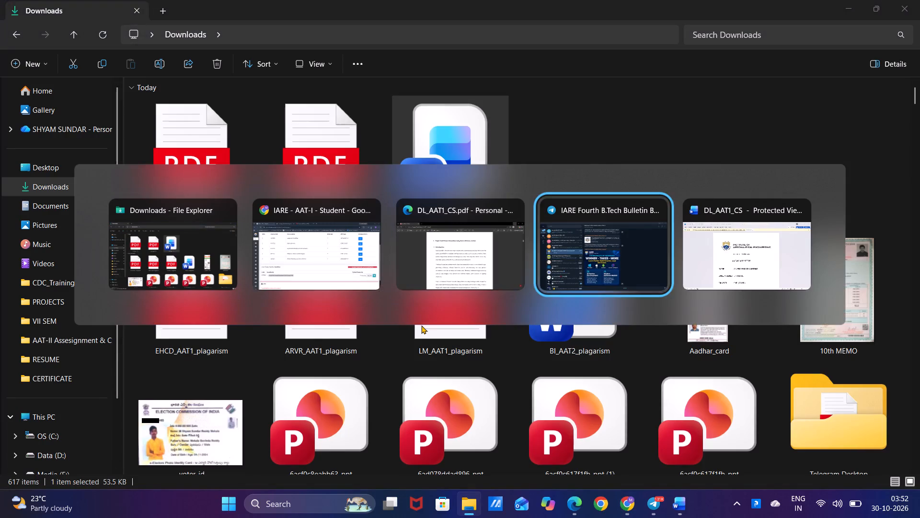
pyautogui.hotkey('alt', 'Tab')
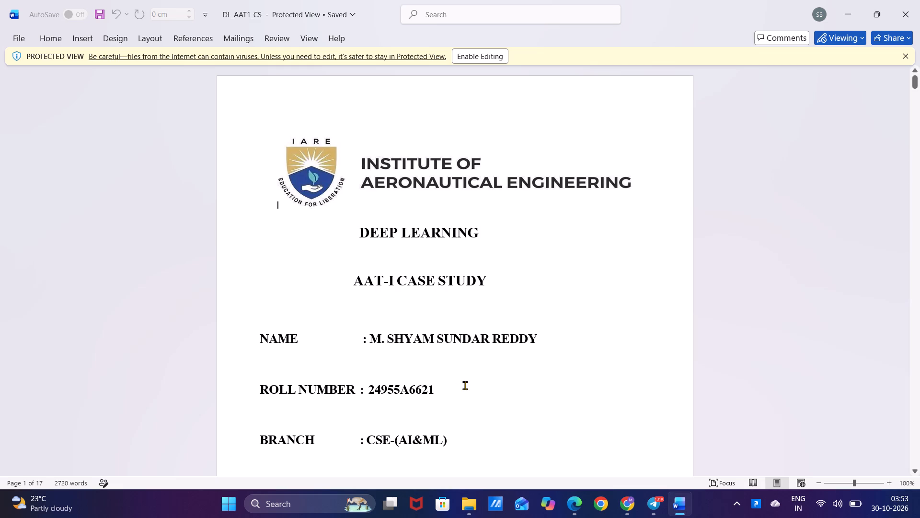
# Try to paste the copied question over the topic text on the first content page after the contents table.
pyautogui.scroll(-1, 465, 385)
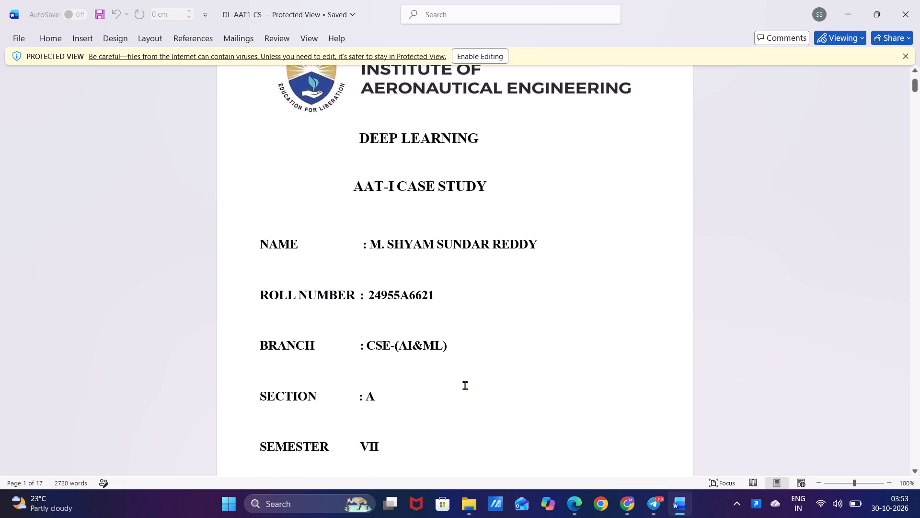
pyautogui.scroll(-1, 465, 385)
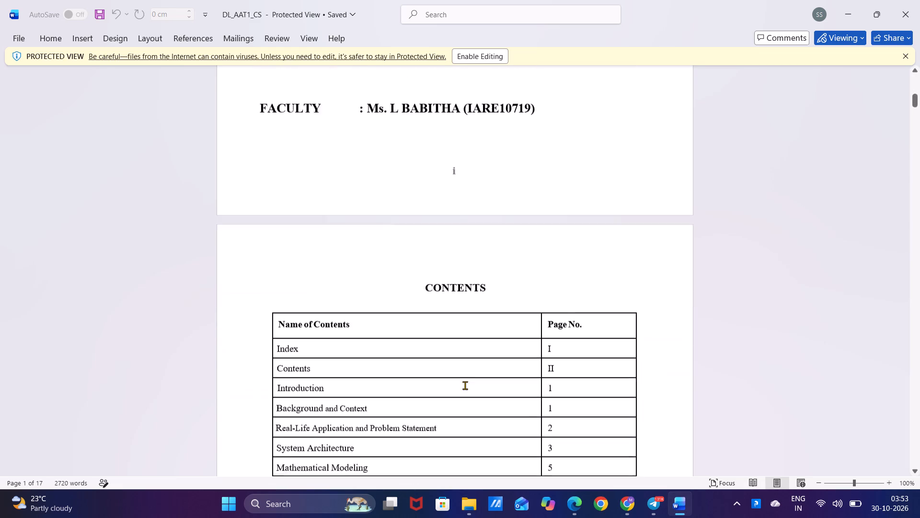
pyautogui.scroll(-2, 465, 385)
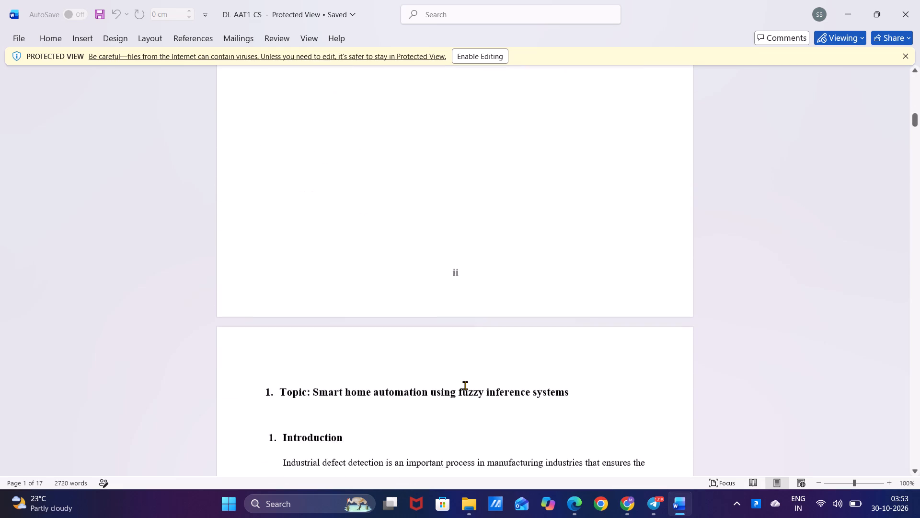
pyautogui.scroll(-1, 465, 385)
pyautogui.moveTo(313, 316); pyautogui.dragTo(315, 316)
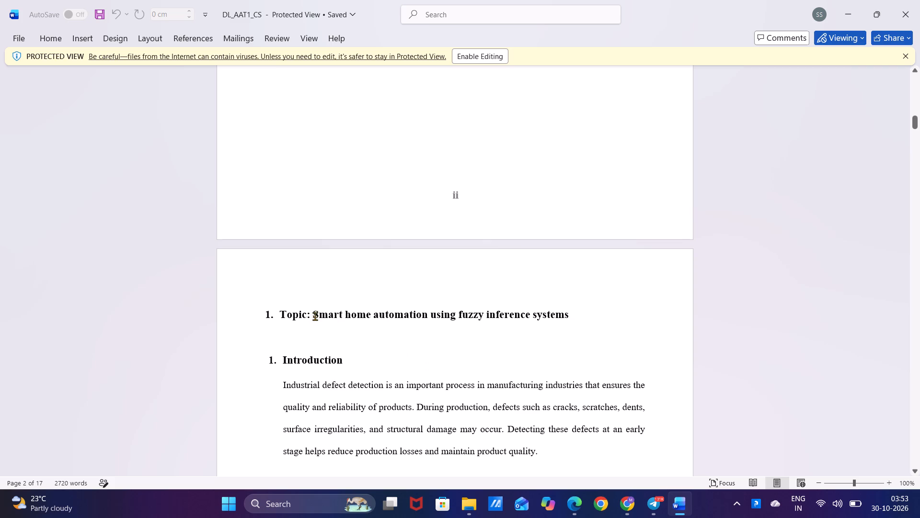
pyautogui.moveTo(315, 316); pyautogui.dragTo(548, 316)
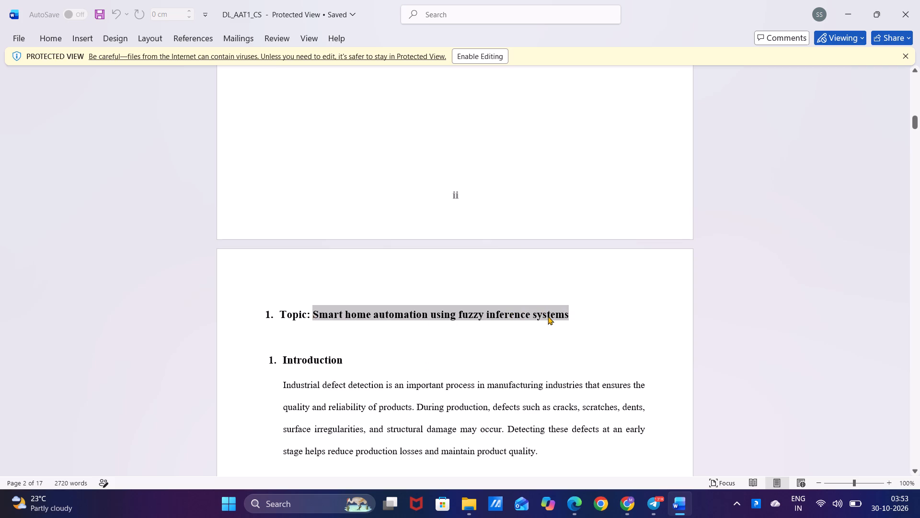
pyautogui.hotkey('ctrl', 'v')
# Enable editing and replace the topic heading's text with "Industrial Defect Detection using Deep CNNs.", removing the extra numbered line.
pyautogui.click(494, 64)
pyautogui.click(494, 62)
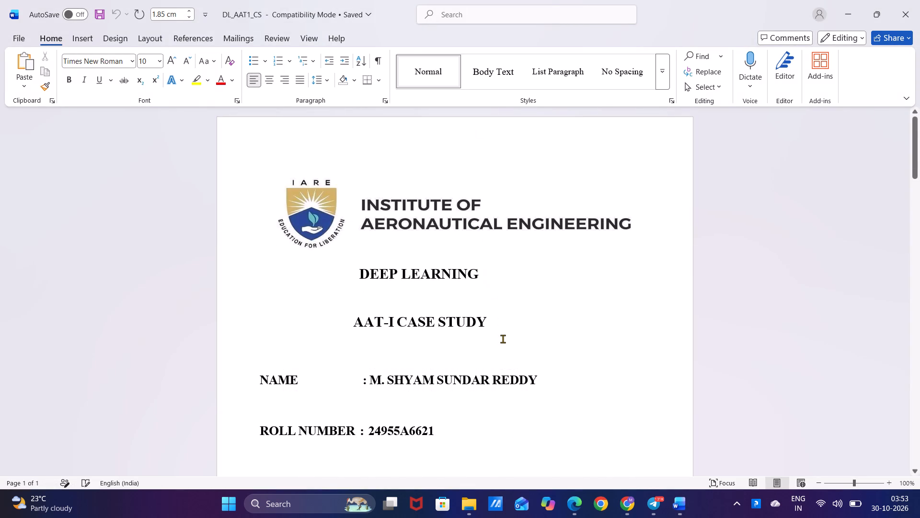
pyautogui.scroll(-1, 503, 339)
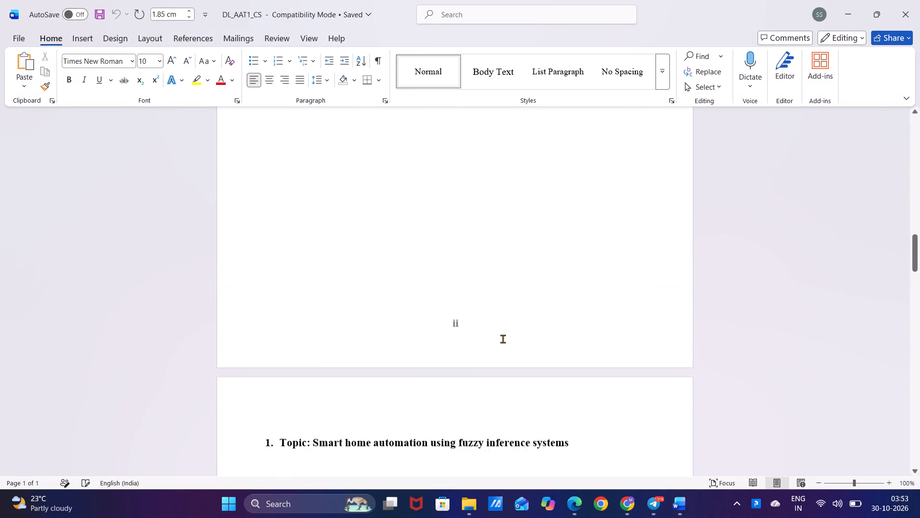
pyautogui.scroll(-1, 503, 339)
pyautogui.moveTo(312, 338); pyautogui.dragTo(346, 338)
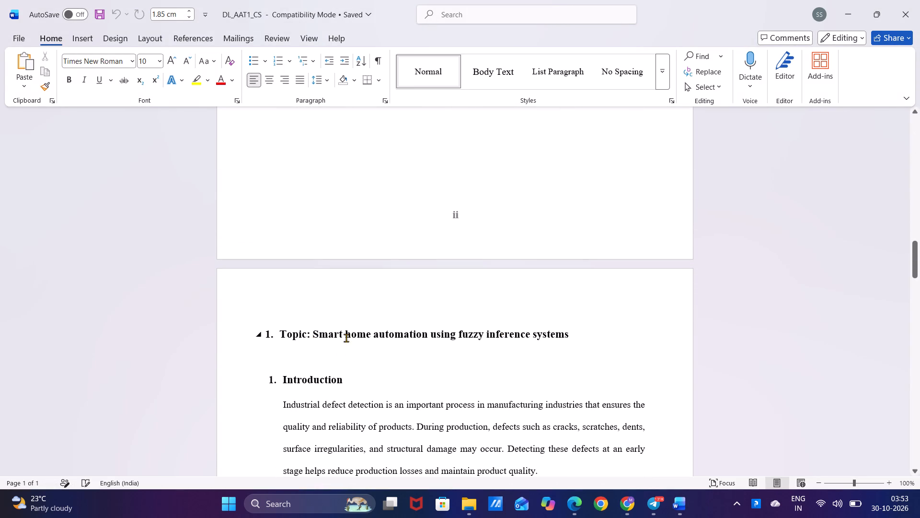
pyautogui.moveTo(346, 338); pyautogui.dragTo(564, 331)
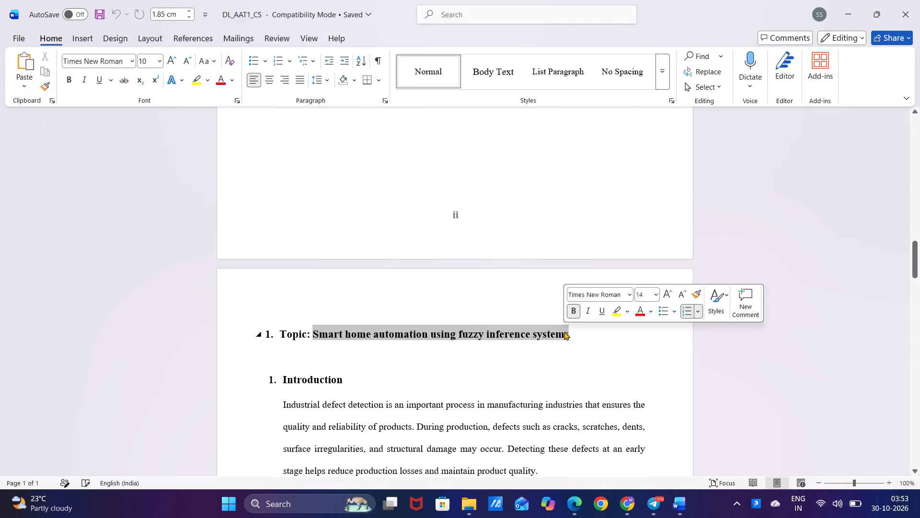
pyautogui.hotkey('ctrl', 'v')
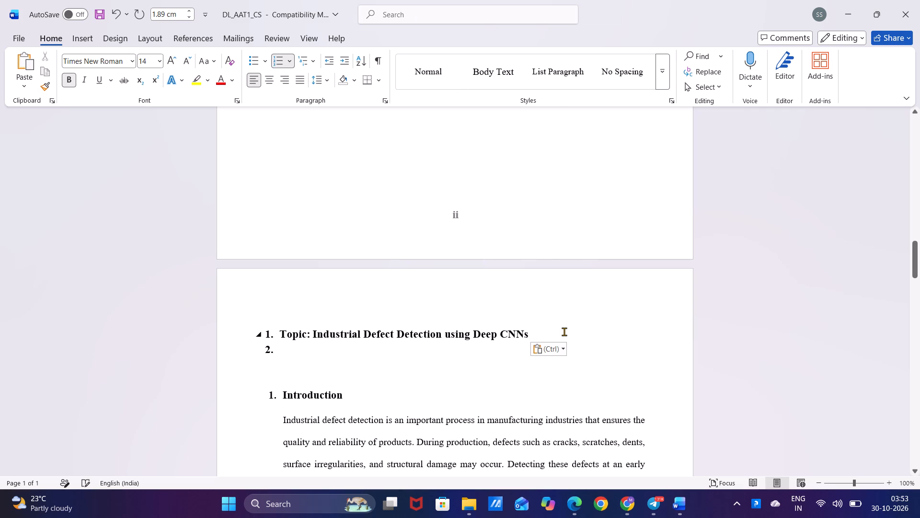
pyautogui.press('BackSpace')
pyautogui.press('BackSpace')
pyautogui.press('BackSpace')
pyautogui.press('BackSpace')
pyautogui.press('BackSpace')
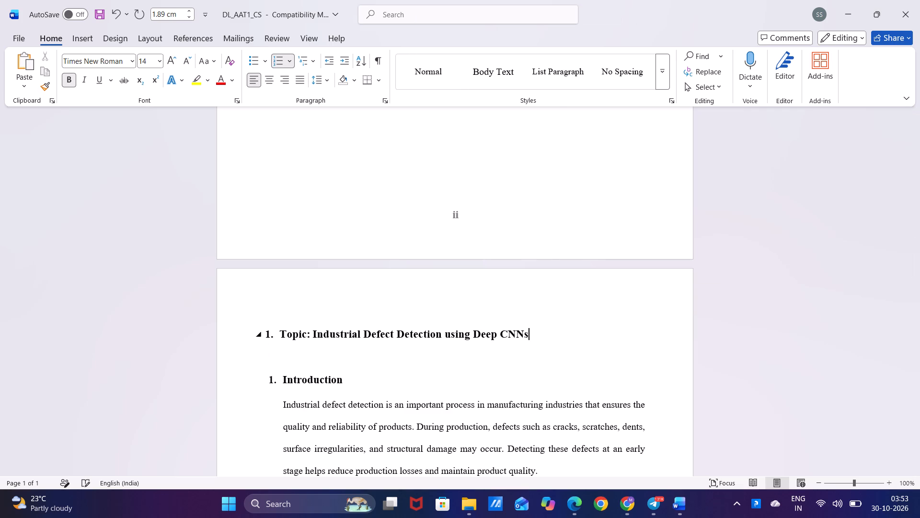
pyautogui.press('.')
# Review the whole document from the topic page to the end, and recheck the cover, contents and topic heading.
pyautogui.scroll(-8, 600, 383)
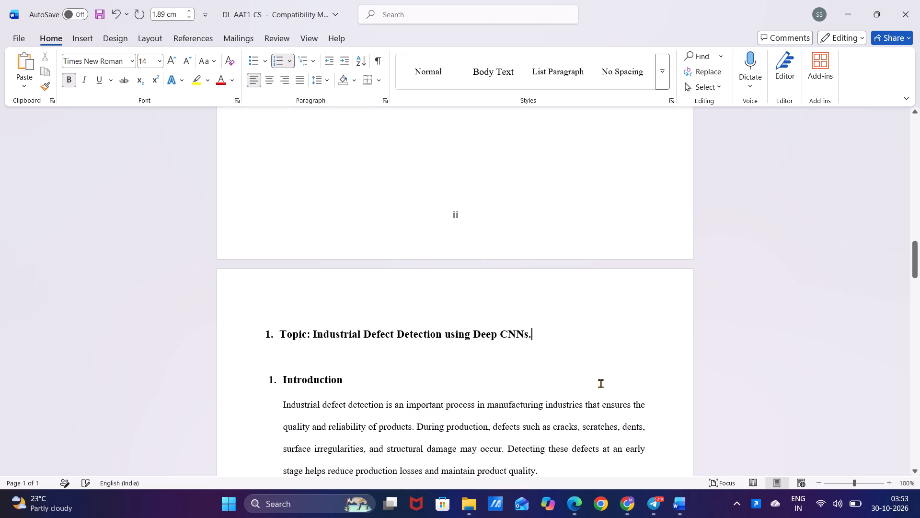
pyautogui.scroll(-20, 600, 383)
pyautogui.scroll(-20, 600, 383)
pyautogui.scroll(-17, 600, 383)
pyautogui.scroll(-12, 600, 383)
pyautogui.scroll(2, 600, 383)
pyautogui.scroll(-8, 600, 383)
pyautogui.hscroll(-1, 600, 383)
pyautogui.scroll(-4, 600, 383)
pyautogui.hscroll(-1, 600, 383)
pyautogui.scroll(-2, 600, 383)
pyautogui.hscroll(-1, 600, 383)
pyautogui.scroll(-1, 600, 383)
pyautogui.hscroll(-1, 600, 383)
pyautogui.scroll(-3, 600, 383)
pyautogui.hscroll(-1, 600, 383)
pyautogui.scroll(-2, 600, 383)
pyautogui.hscroll(-1, 600, 383)
pyautogui.scroll(-1, 600, 383)
pyautogui.hscroll(-1, 600, 383)
pyautogui.scroll(-2, 600, 383)
pyautogui.hscroll(-1, 600, 383)
pyautogui.scroll(-1, 600, 383)
pyautogui.hscroll(-1, 600, 383)
pyautogui.scroll(-2, 600, 383)
pyautogui.hscroll(-1, 600, 383)
pyautogui.scroll(-1, 600, 383)
pyautogui.hscroll(-1, 600, 383)
pyautogui.scroll(-1, 600, 383)
pyautogui.hscroll(-1, 600, 383)
pyautogui.scroll(-1, 600, 383)
pyautogui.hscroll(-1, 600, 383)
pyautogui.scroll(-3, 600, 383)
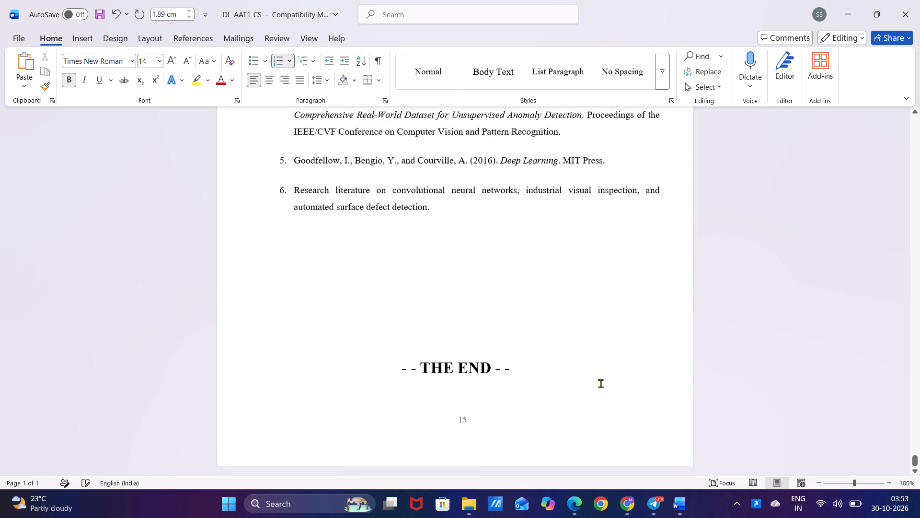
pyautogui.scroll(-2, 600, 383)
pyautogui.scroll(15, 600, 383)
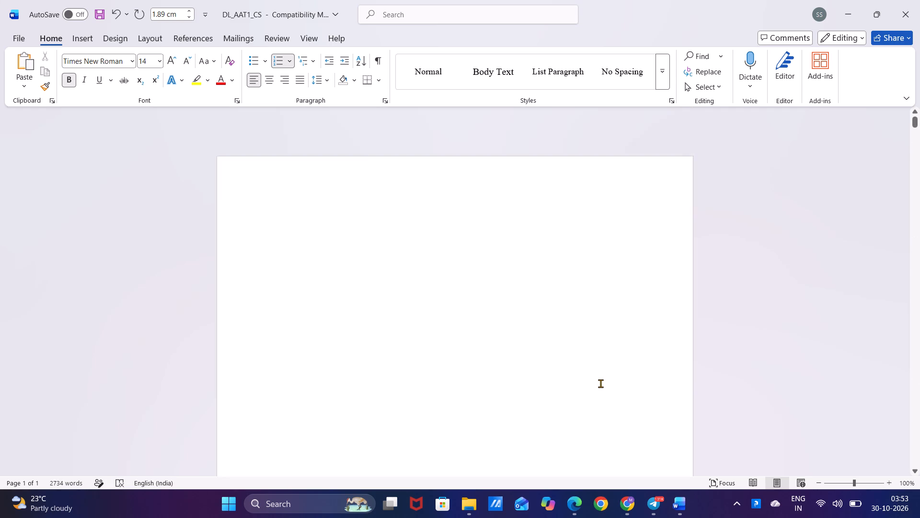
pyautogui.scroll(-1, 559, 372)
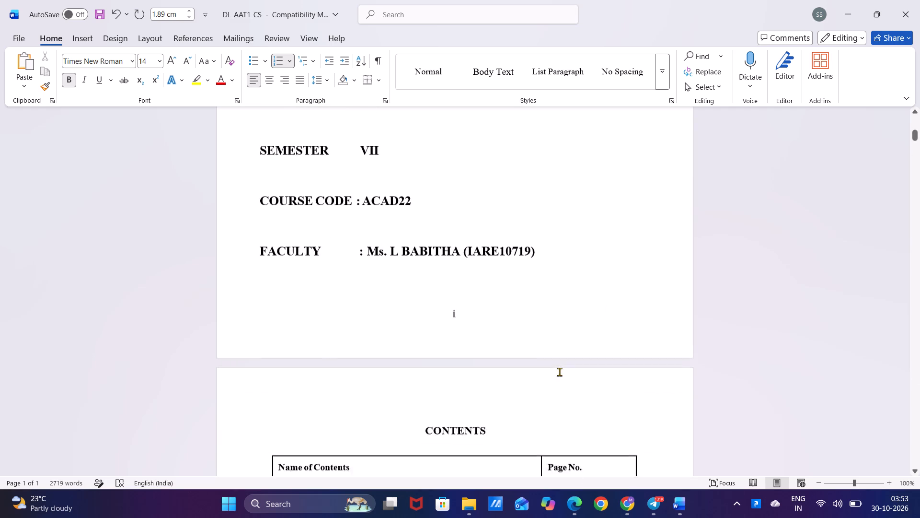
pyautogui.scroll(-2, 559, 372)
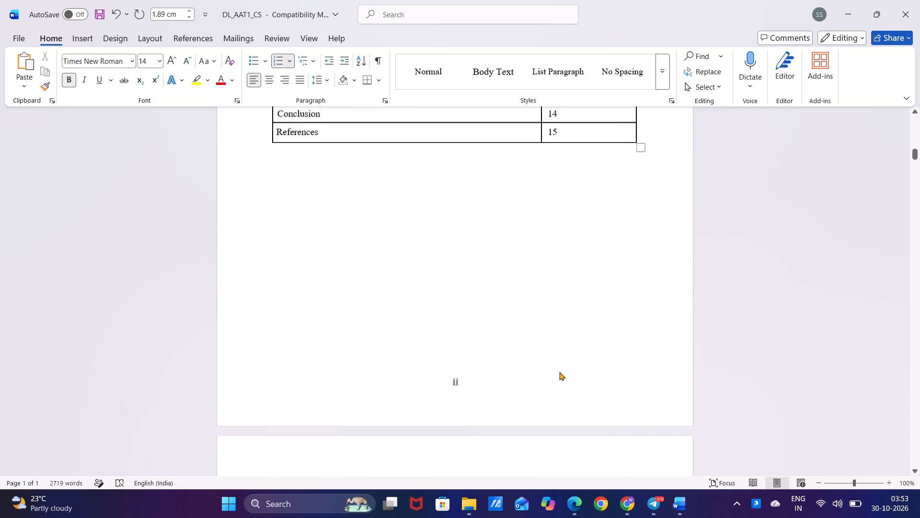
pyautogui.scroll(-1, 559, 372)
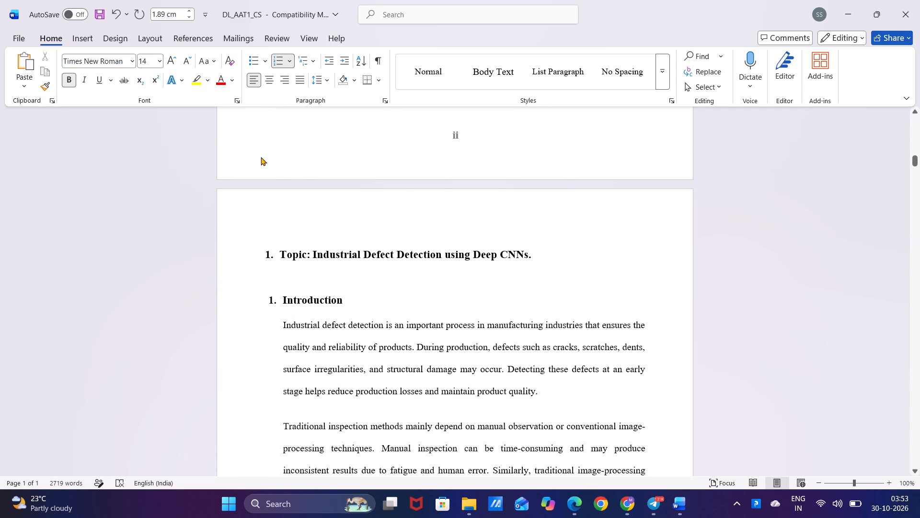
# Turn on AutoSave for DL_AAT1_CS, storing the document in the personal OneDrive.
pyautogui.click(69, 15)
pyautogui.click(448, 198)
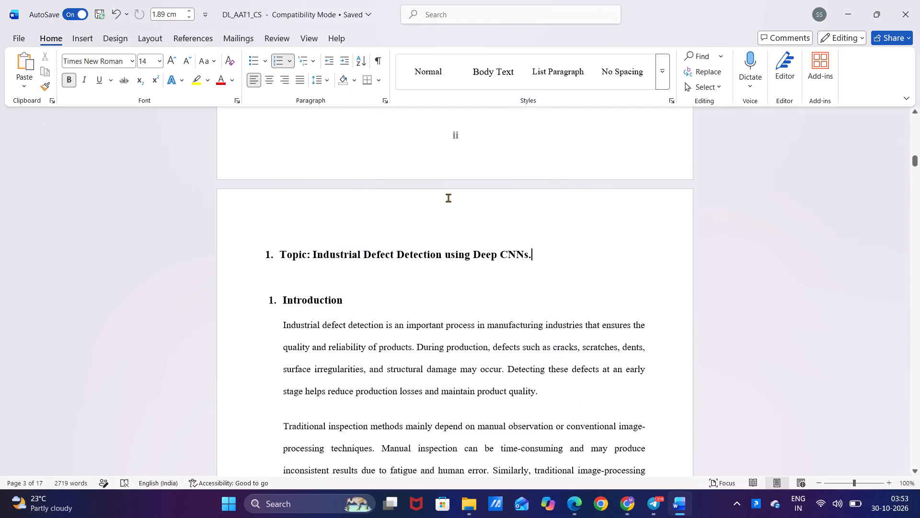
pyautogui.click(82, 11)
# Open the Save As dialog for DL_AAT1_CS to browse for a save location.
pyautogui.click(19, 41)
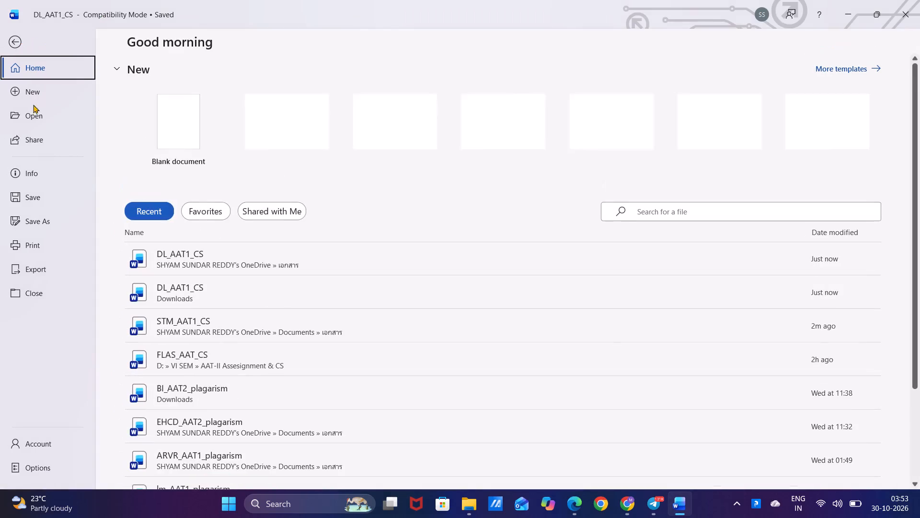
pyautogui.click(47, 232)
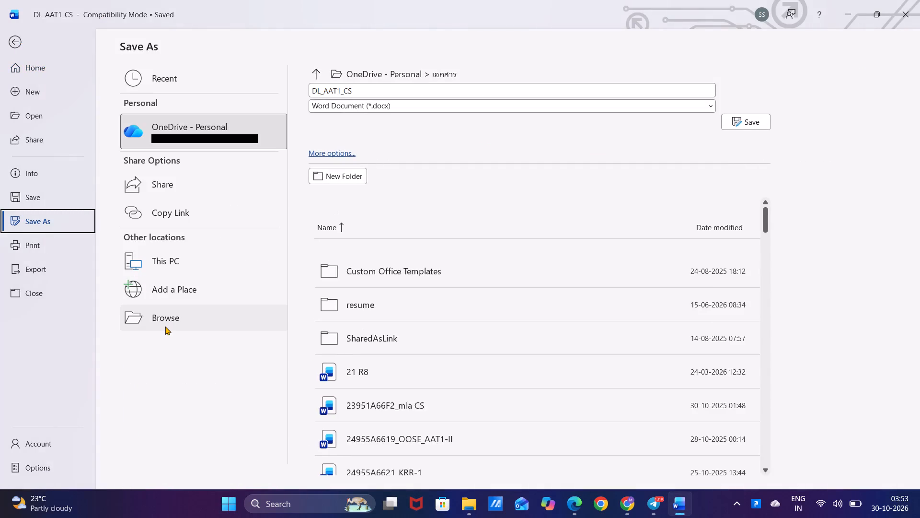
pyautogui.click(165, 326)
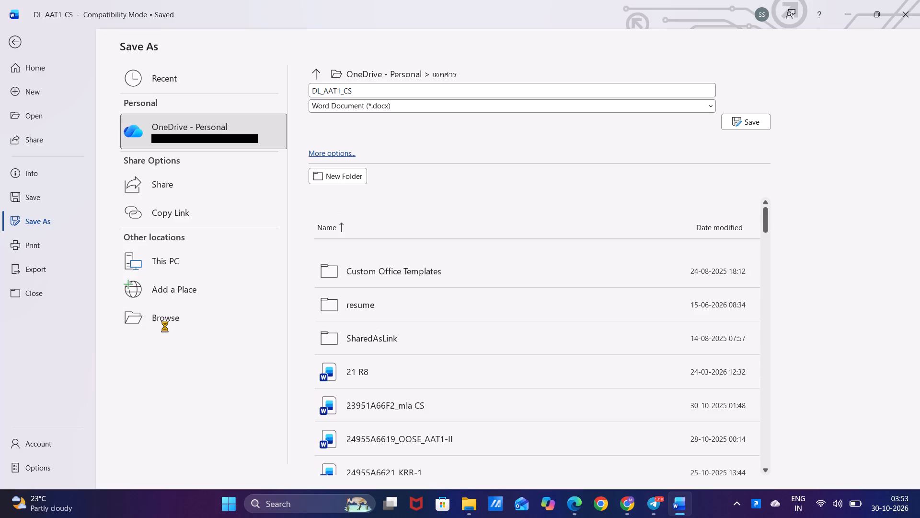
# Switch to File Explorer and delete the old DL_AAT1_CS PDF from Downloads.
pyautogui.click(474, 506)
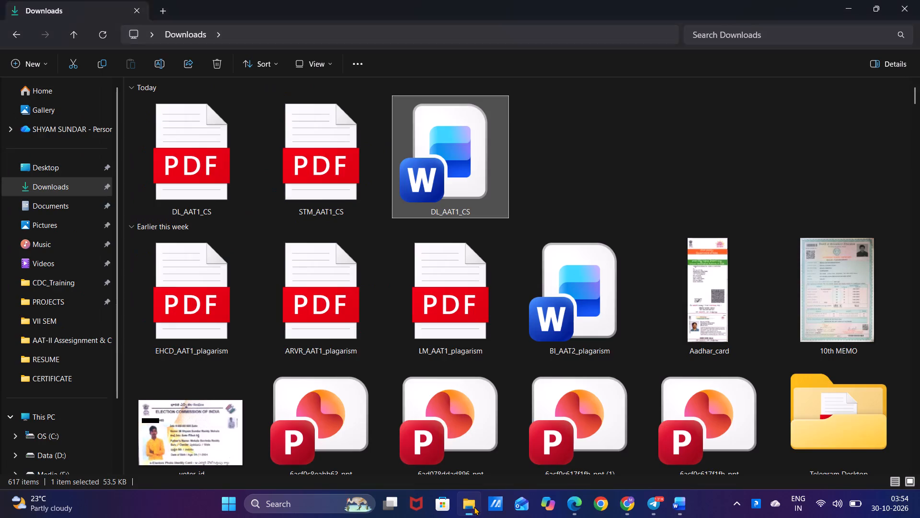
pyautogui.click(207, 178)
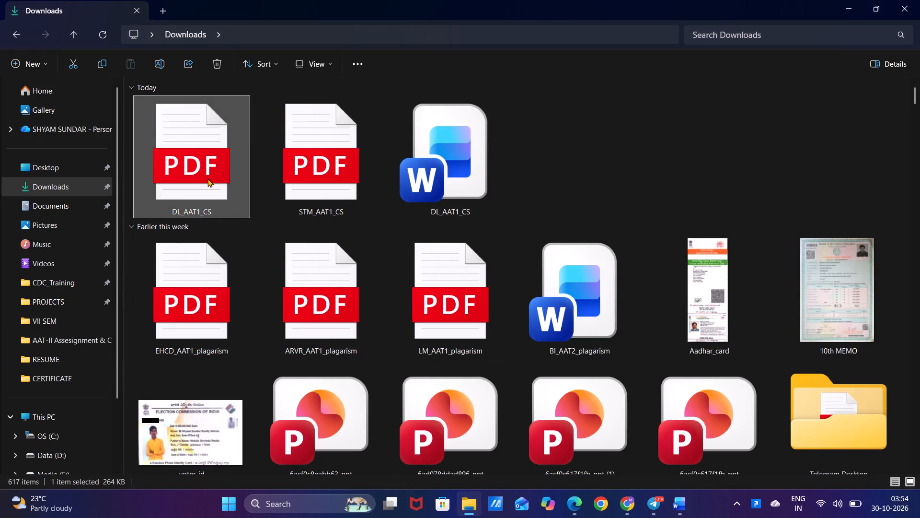
pyautogui.press('Delete')
# Return to Word and save the corrected document as a PDF named DL_AAT1_CS in Downloads.
pyautogui.hotkey('alt', 'Tab')
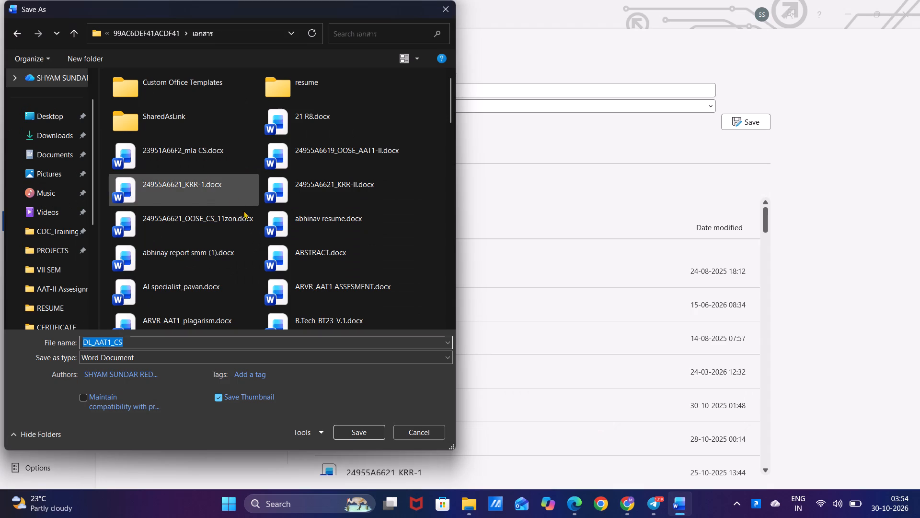
pyautogui.click(67, 140)
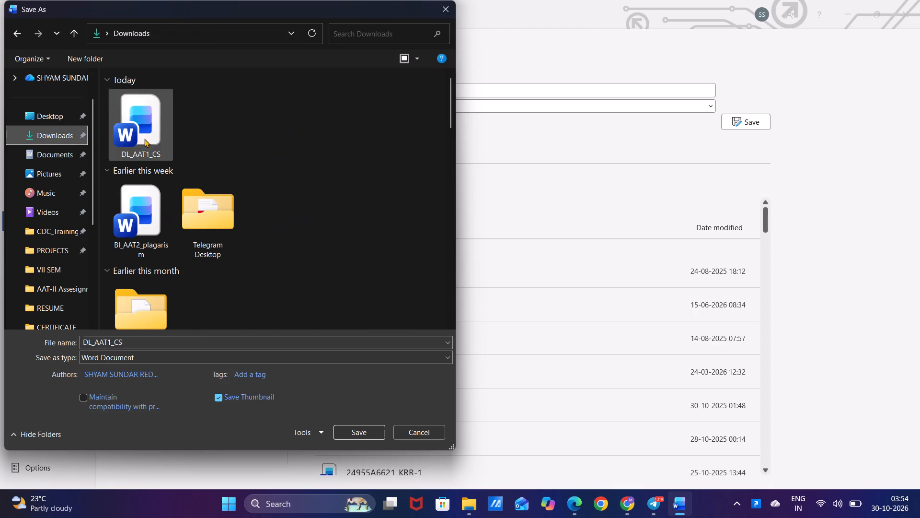
pyautogui.click(142, 354)
pyautogui.click(127, 251)
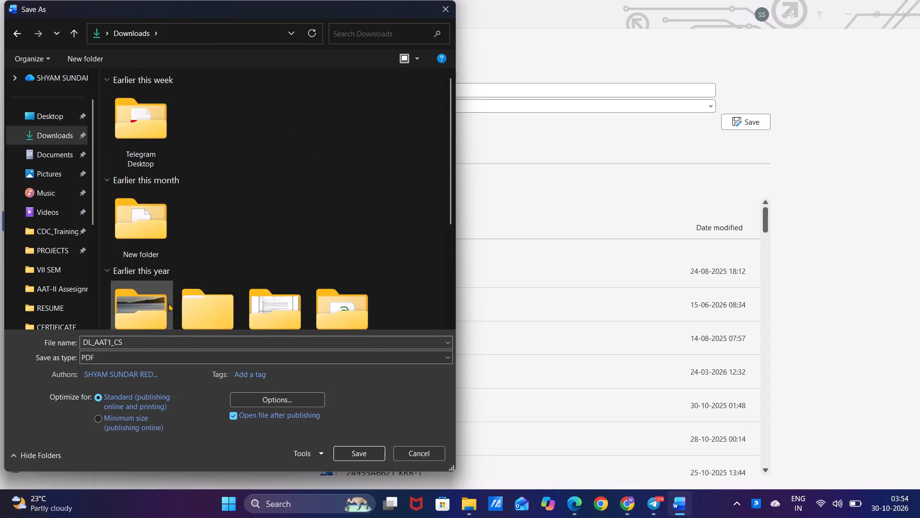
pyautogui.click(349, 457)
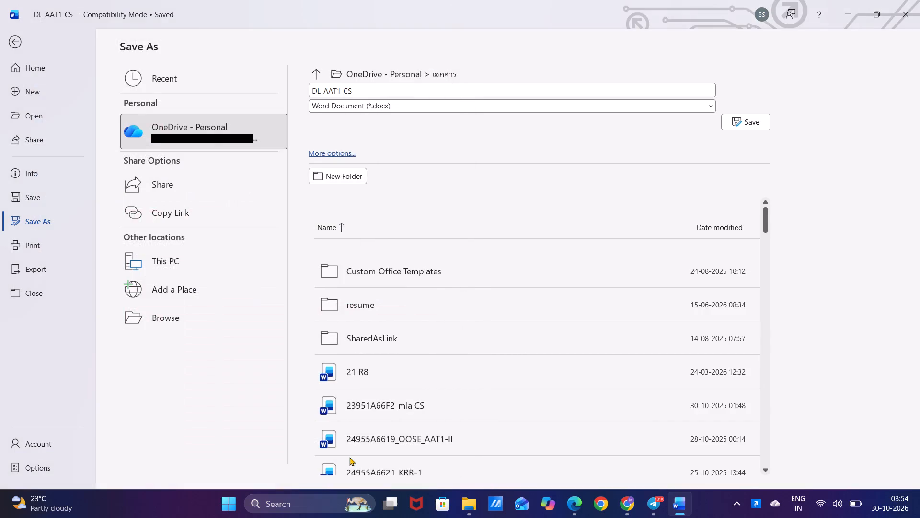